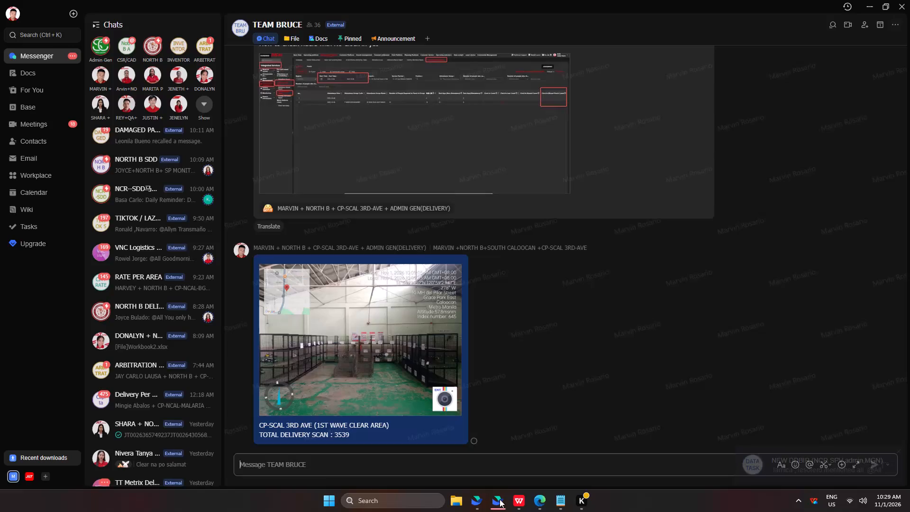
Check the latest messages in the TEAM BRUCE chat and switch to the other messenger app, with the NORTH B DELIVERY chat.
{"action": "scroll", "coordinate": [502, 409], "scroll_direction": "down", "scroll_amount": 8}
{"action": "left_click", "coordinate": [479, 509]}
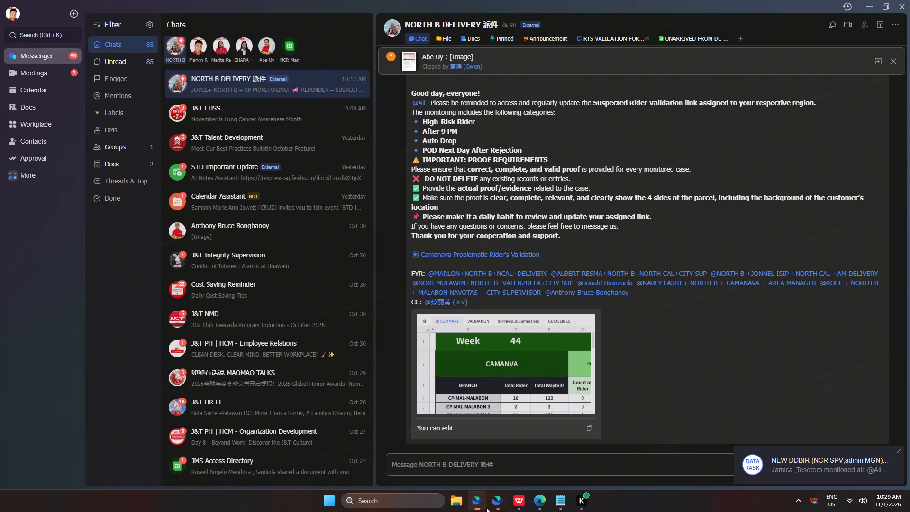
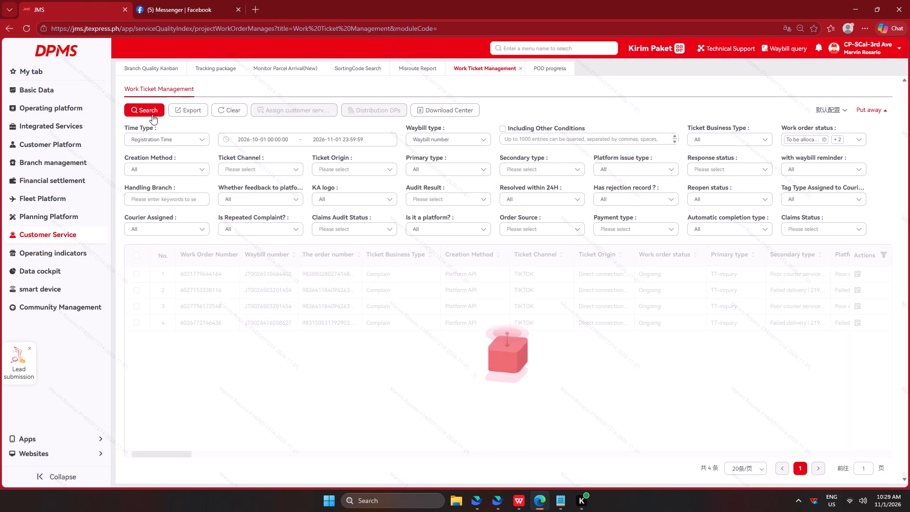
Switch to the DPMS browser page, close the open Misroute Report and reopen it fresh from the favourites.
{"action": "left_click", "coordinate": [411, 69]}
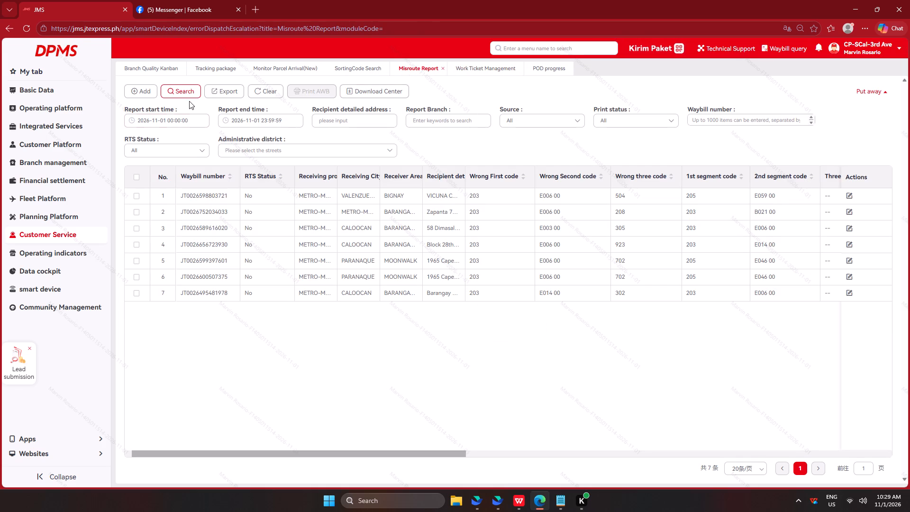
{"action": "left_click", "coordinate": [443, 69]}
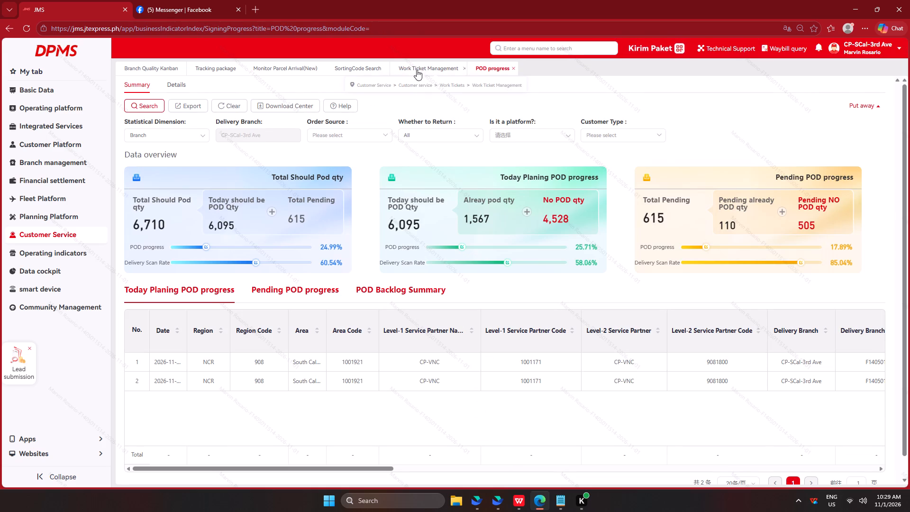
{"action": "left_click", "coordinate": [352, 72]}
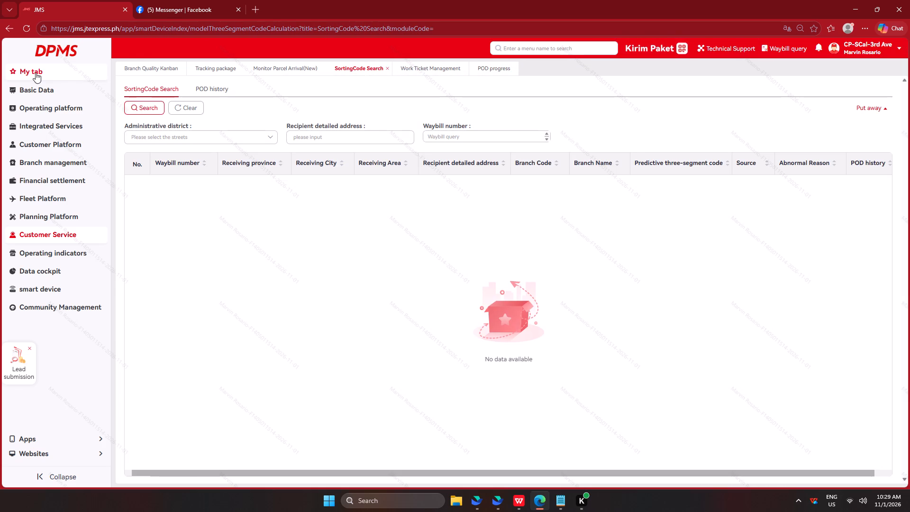
{"action": "left_click", "coordinate": [35, 72]}
{"action": "left_click", "coordinate": [164, 222]}
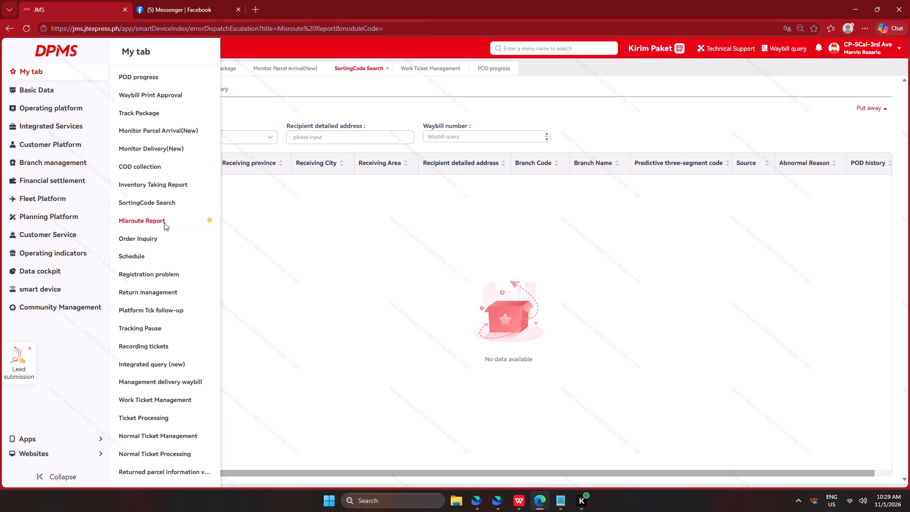
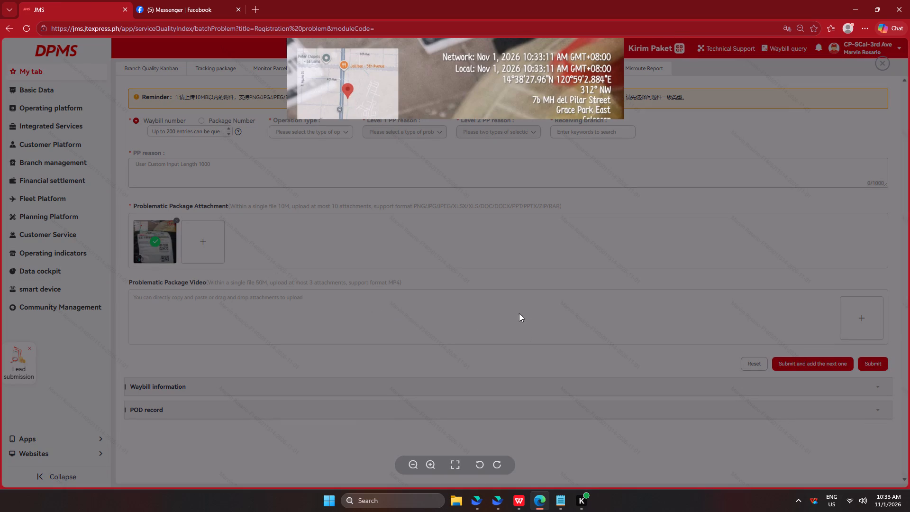
Capture the waybill number below the barcode in the enlarged parcel label photo and convert it from image to text.
{"action": "key", "text": "ctrl+shift+a"}
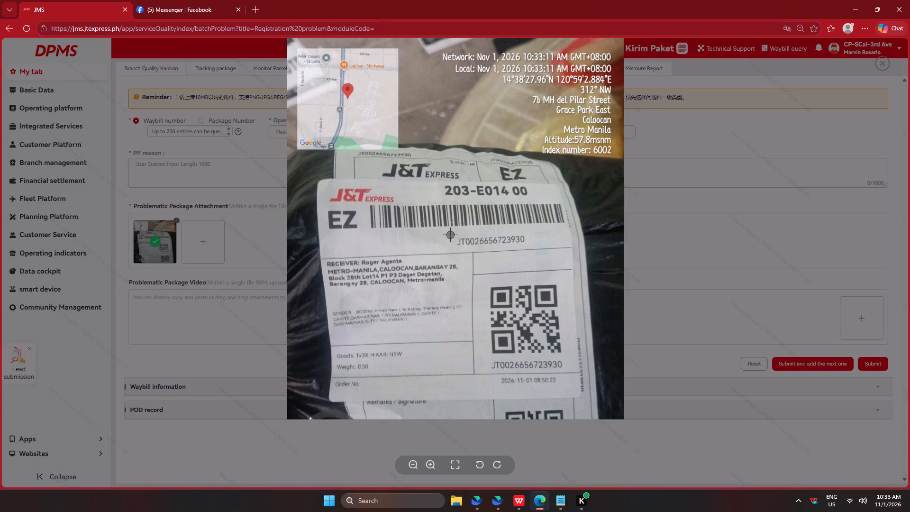
{"action": "left_click_drag", "start_coordinate": [450, 230], "coordinate": [528, 252]}
{"action": "left_click", "coordinate": [569, 11]}
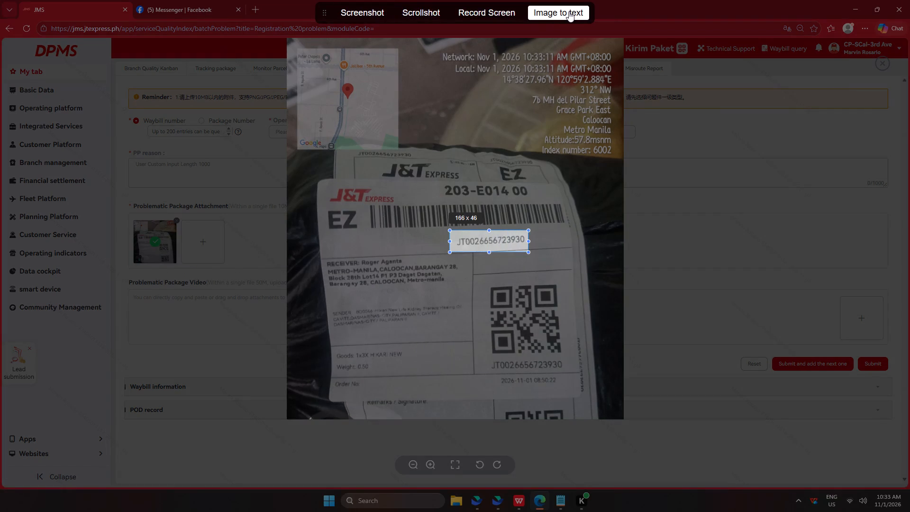
{"action": "left_click", "coordinate": [550, 208]}
{"action": "left_click", "coordinate": [713, 195]}
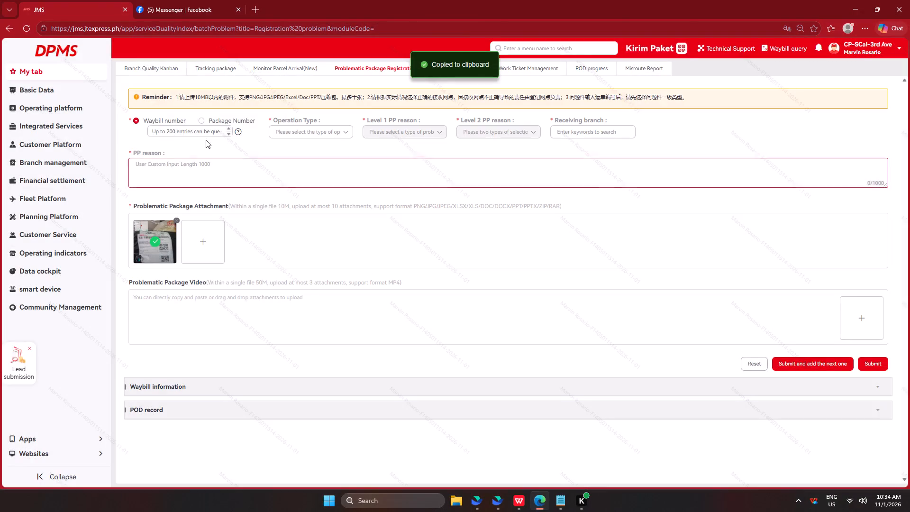
{"action": "left_click", "coordinate": [177, 136]}
{"action": "key", "text": "ctrl+v"}
{"action": "left_click", "coordinate": [250, 175]}
{"action": "key", "text": "ctrl+v"}
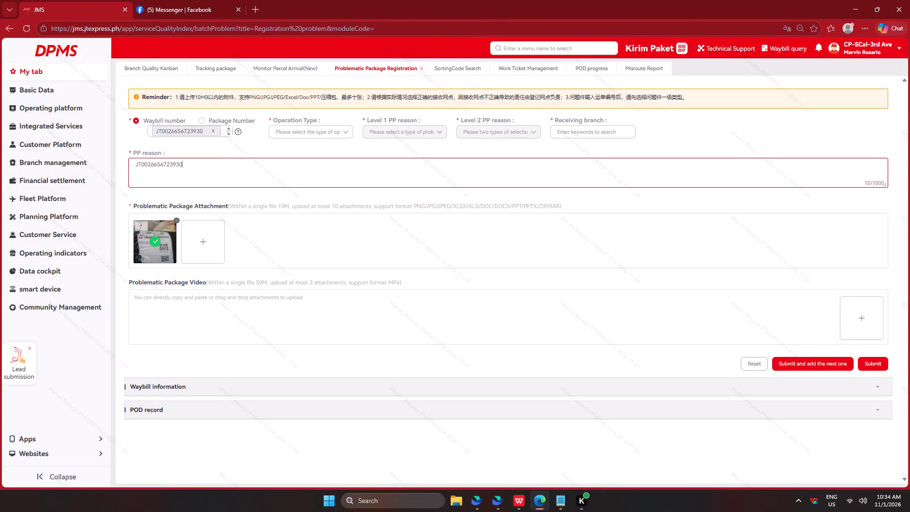
{"action": "left_click", "coordinate": [212, 70]}
{"action": "left_click", "coordinate": [191, 164]}
{"action": "left_click", "coordinate": [188, 140]}
{"action": "key", "text": "ctrl+v"}
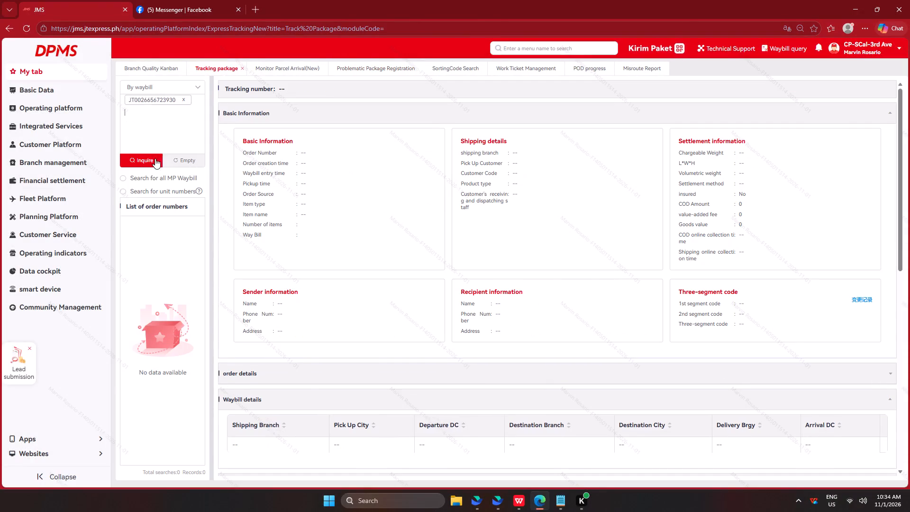
{"action": "left_click", "coordinate": [155, 159]}
{"action": "scroll", "coordinate": [436, 244], "scroll_direction": "down", "scroll_amount": 7}
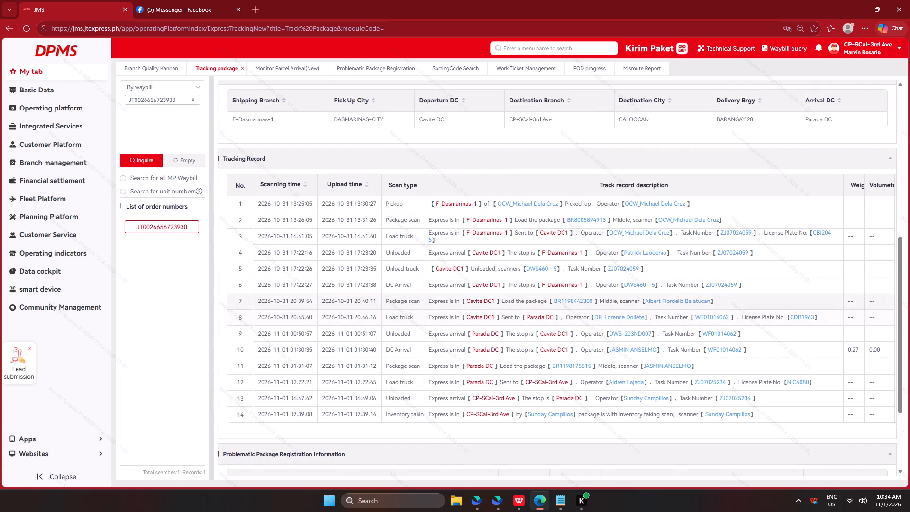
{"action": "scroll", "coordinate": [517, 300], "scroll_direction": "up", "scroll_amount": 6}
{"action": "left_click", "coordinate": [595, 290]}
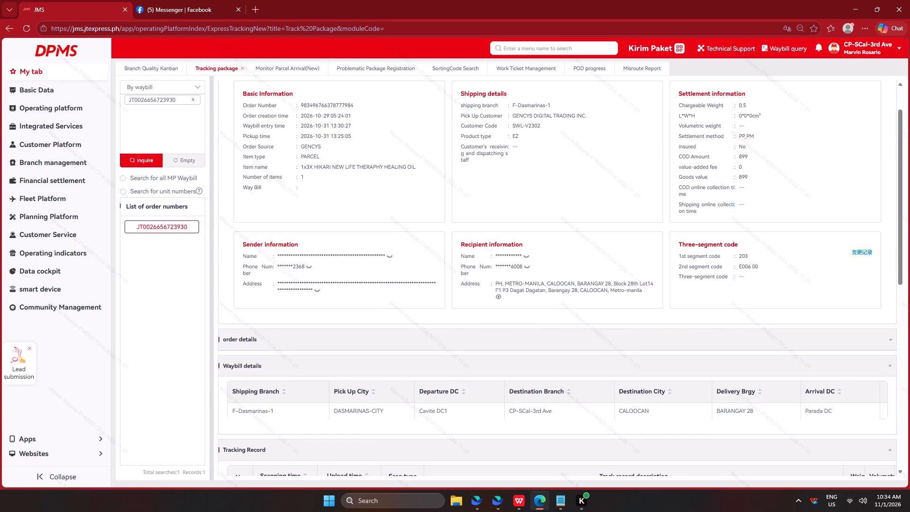
{"action": "scroll", "coordinate": [595, 291], "scroll_direction": "down", "scroll_amount": 12}
{"action": "scroll", "coordinate": [511, 355], "scroll_direction": "up", "scroll_amount": 7}
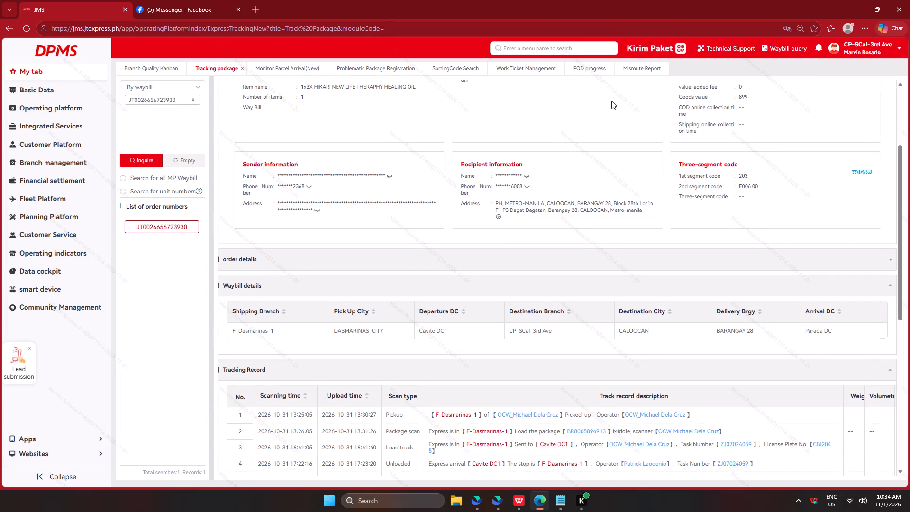
In the problematic package registration, set operation type Delivery and both PP reason levels to Waybill Damage OR information Unclear.
{"action": "left_click", "coordinate": [379, 67]}
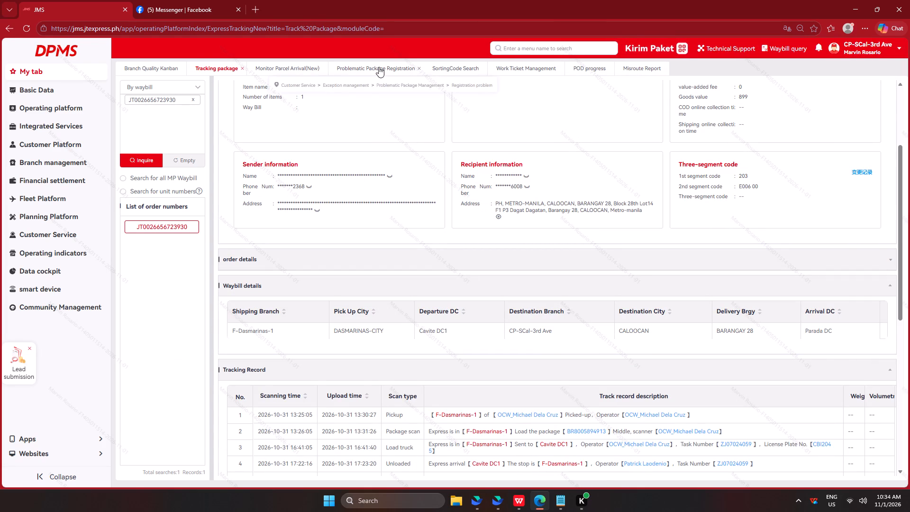
{"action": "left_click", "coordinate": [316, 126]}
{"action": "left_click", "coordinate": [297, 198]}
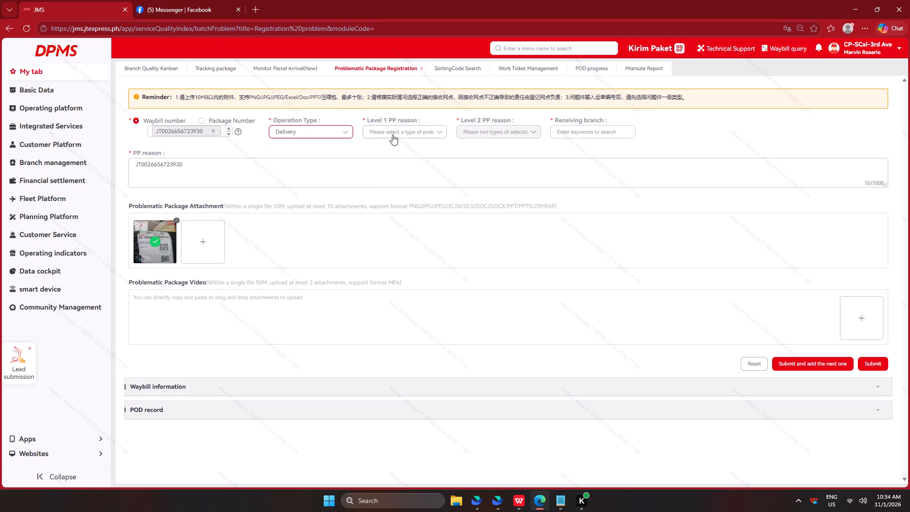
{"action": "left_click", "coordinate": [411, 129]}
{"action": "type", "text": "WA"}
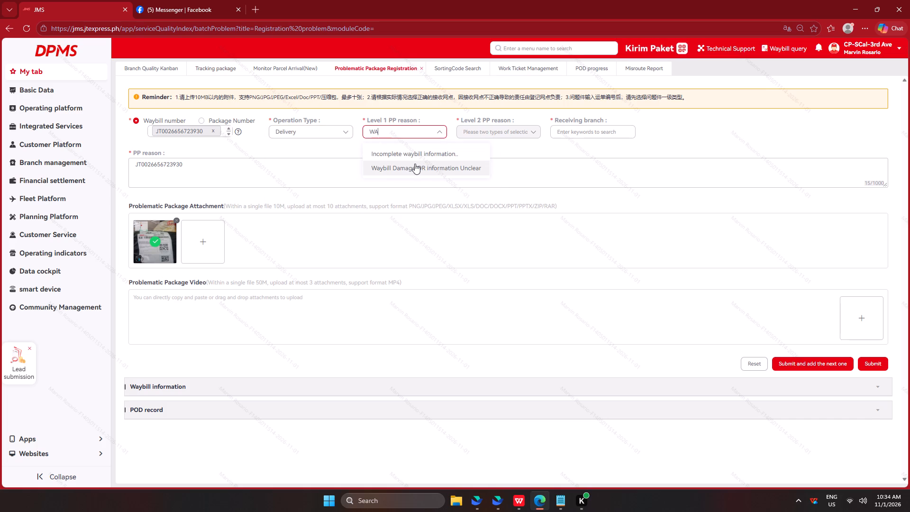
{"action": "left_click", "coordinate": [415, 164]}
{"action": "left_click", "coordinate": [488, 132]}
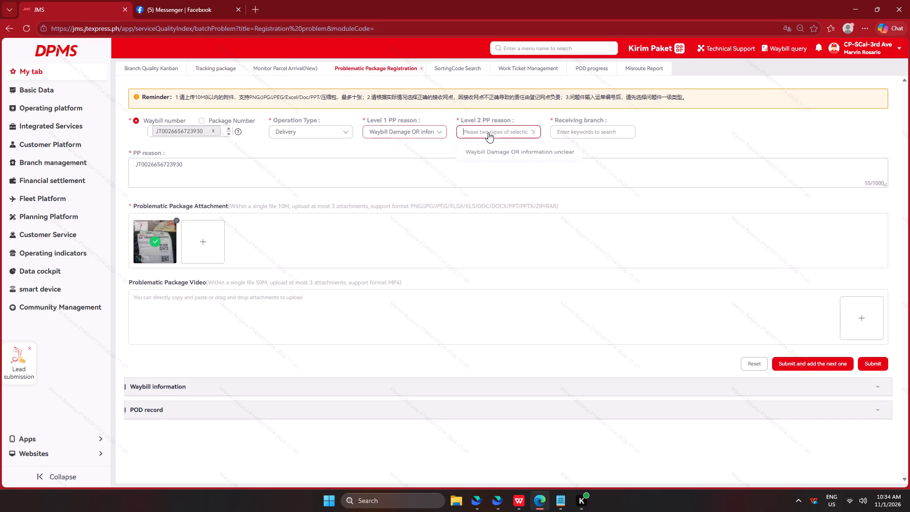
{"action": "left_click", "coordinate": [497, 155]}
Select the PP reason text and open the attached package photo to examine its label.
{"action": "left_click_drag", "start_coordinate": [254, 162], "coordinate": [58, 169]}
{"action": "left_click", "coordinate": [153, 255]}
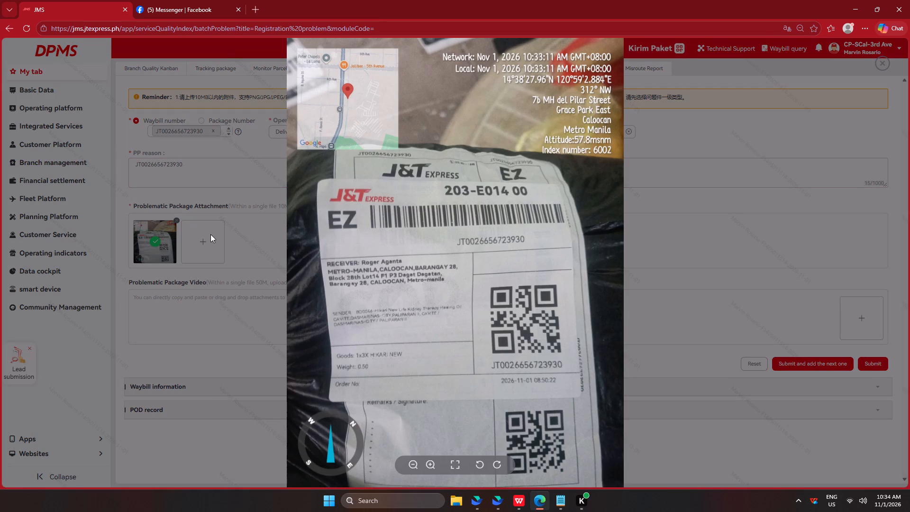
{"action": "left_click", "coordinate": [191, 179]}
{"action": "left_click_drag", "start_coordinate": [209, 166], "coordinate": [0, 156]}
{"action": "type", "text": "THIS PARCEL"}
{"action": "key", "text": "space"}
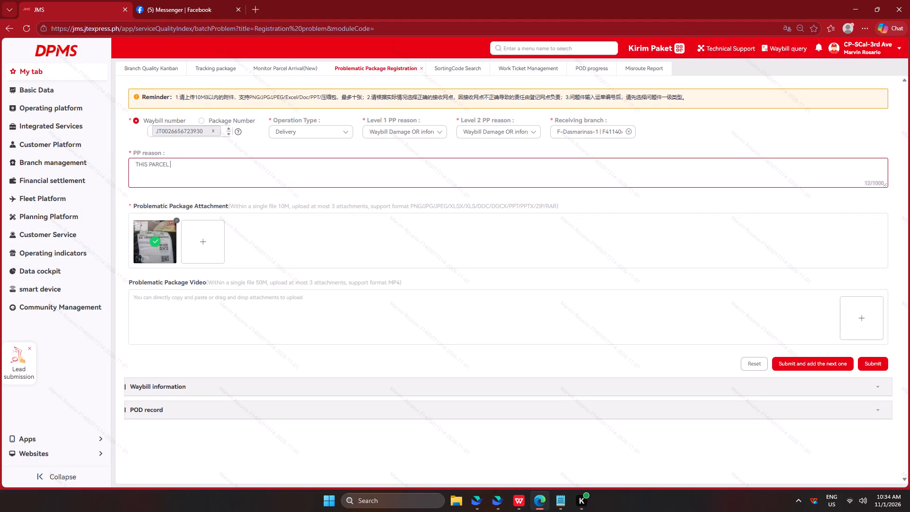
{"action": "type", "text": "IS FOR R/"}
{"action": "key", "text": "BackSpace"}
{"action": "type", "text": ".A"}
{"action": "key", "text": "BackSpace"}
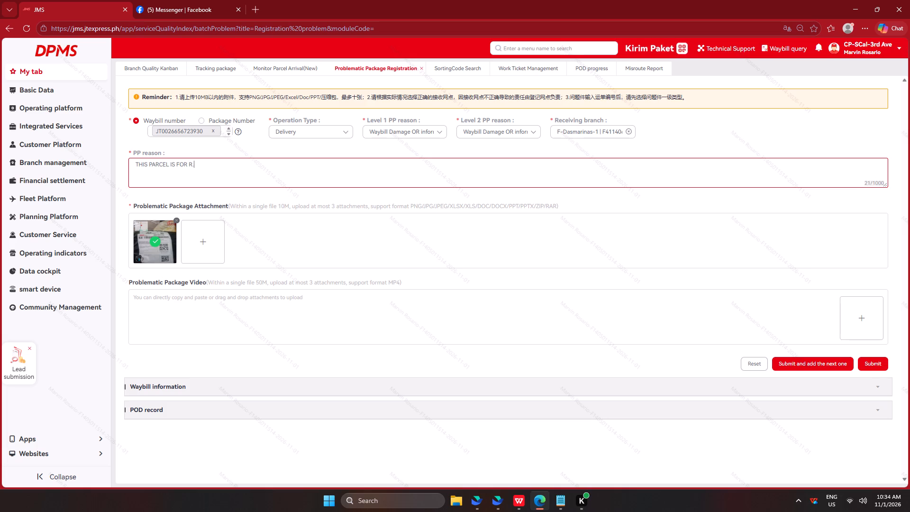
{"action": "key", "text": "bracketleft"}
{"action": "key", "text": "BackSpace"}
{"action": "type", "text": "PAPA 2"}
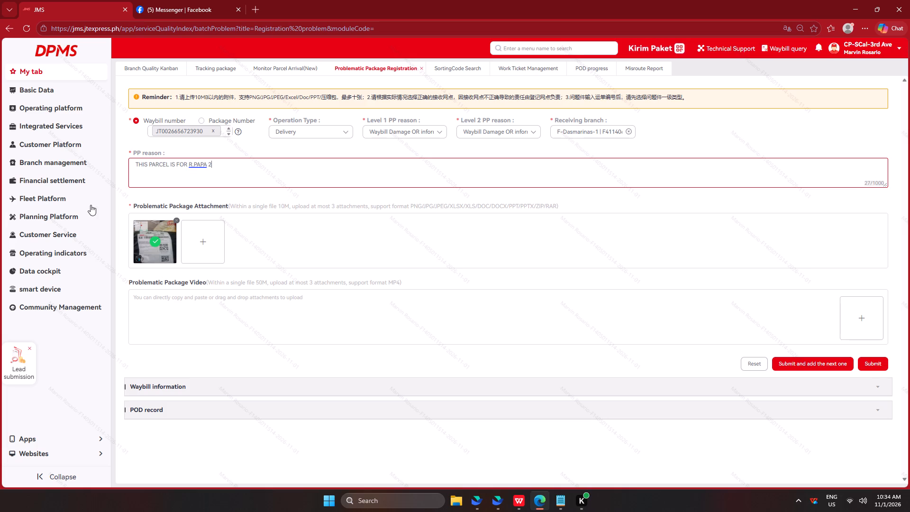
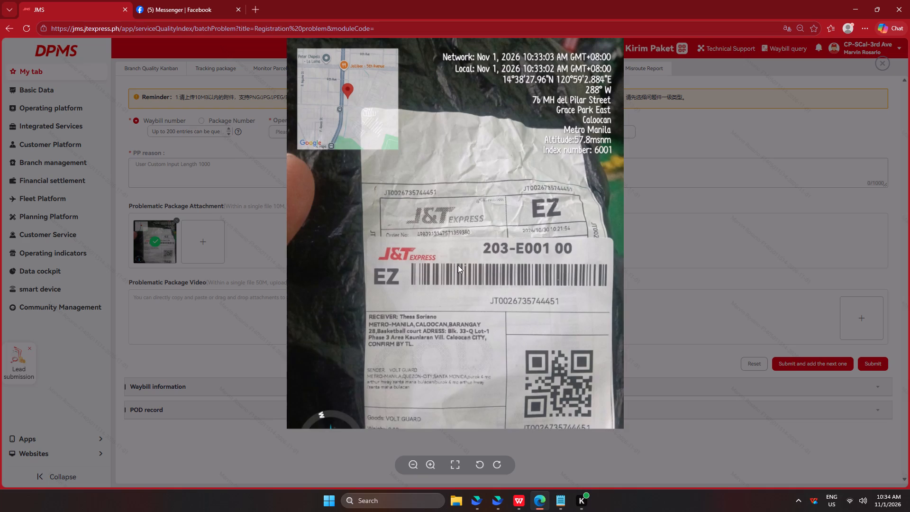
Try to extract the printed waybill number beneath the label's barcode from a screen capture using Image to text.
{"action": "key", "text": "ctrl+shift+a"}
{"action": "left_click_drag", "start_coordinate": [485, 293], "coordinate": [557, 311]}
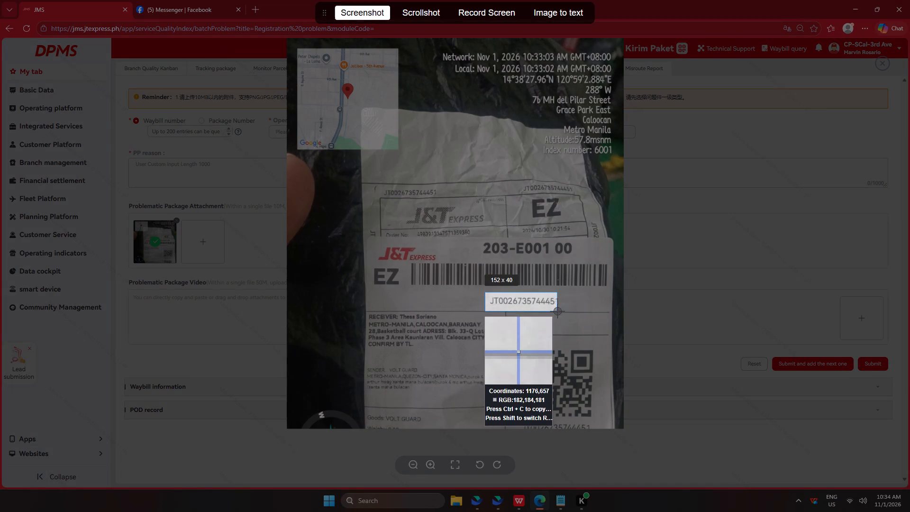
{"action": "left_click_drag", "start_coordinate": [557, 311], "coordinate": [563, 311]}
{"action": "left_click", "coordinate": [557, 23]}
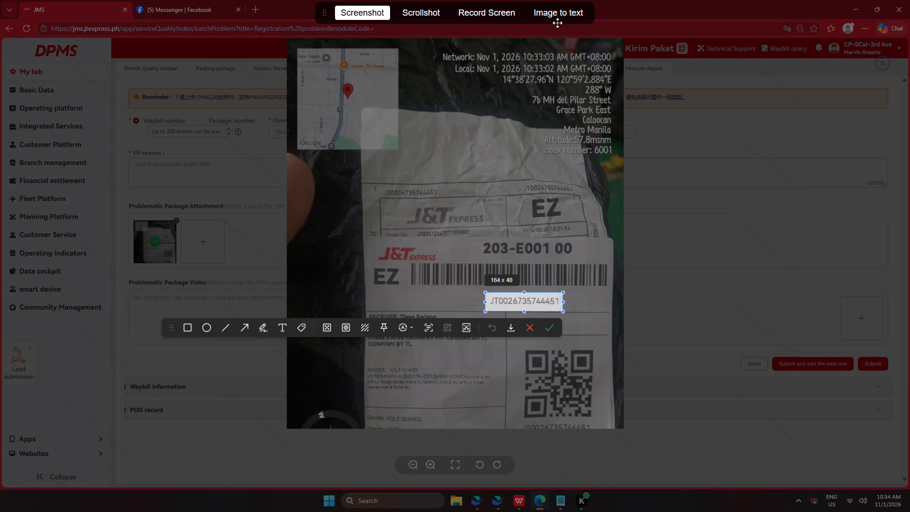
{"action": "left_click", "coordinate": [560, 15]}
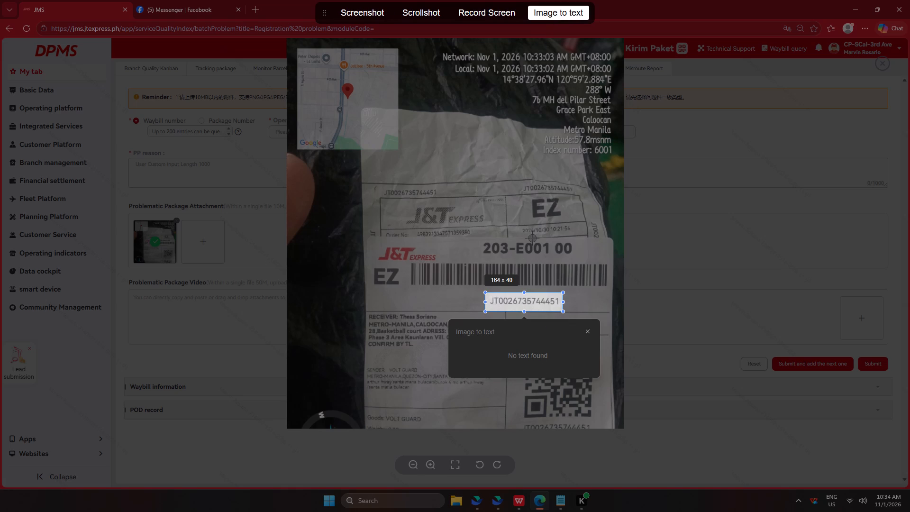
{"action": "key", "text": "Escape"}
Capture the waybill number beneath the barcode in the enlarged label photo again with the screenshot tool.
{"action": "key", "text": "ctrl+shift+a"}
{"action": "left_click_drag", "start_coordinate": [481, 295], "coordinate": [561, 315]}
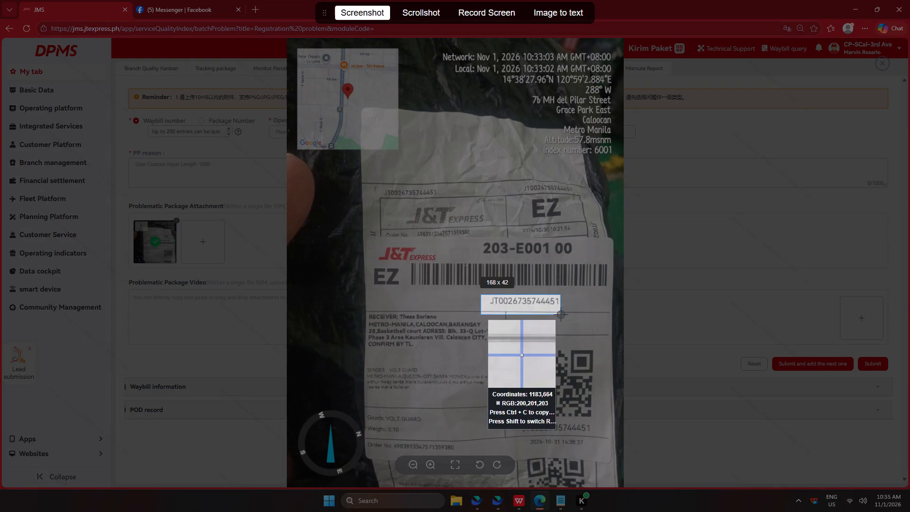
{"action": "left_click_drag", "start_coordinate": [561, 315], "coordinate": [567, 316]}
{"action": "left_click", "coordinate": [565, 12]}
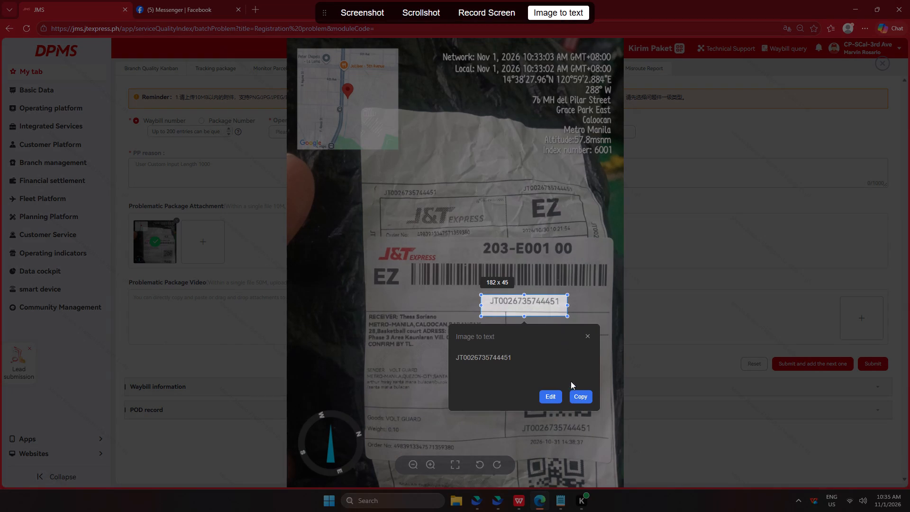
{"action": "left_click", "coordinate": [580, 394]}
{"action": "left_click", "coordinate": [698, 301]}
{"action": "left_click", "coordinate": [182, 130]}
{"action": "key", "text": "ctrl+v"}
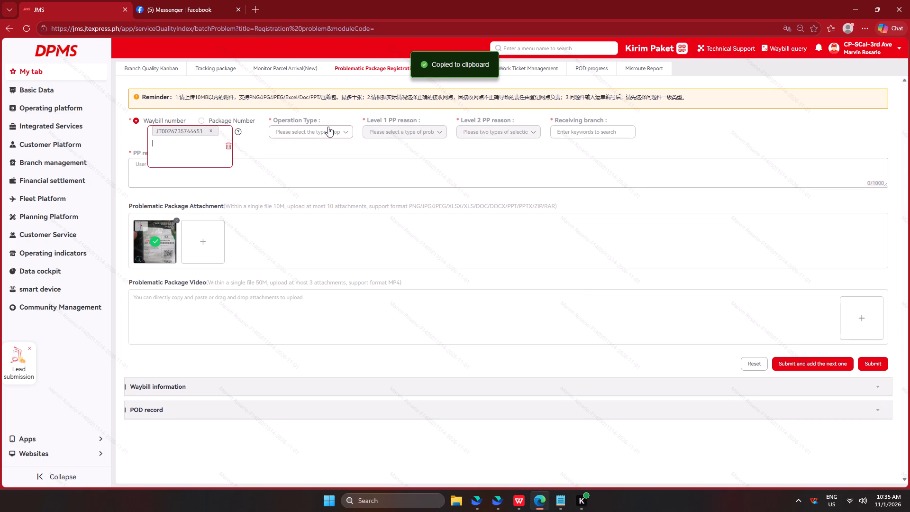
Set the operation type to Delivery and filter the Level 1 PP reasons by WA.
{"action": "left_click", "coordinate": [333, 127]}
{"action": "left_click_drag", "start_coordinate": [306, 197], "coordinate": [311, 196]}
{"action": "left_click", "coordinate": [407, 131]}
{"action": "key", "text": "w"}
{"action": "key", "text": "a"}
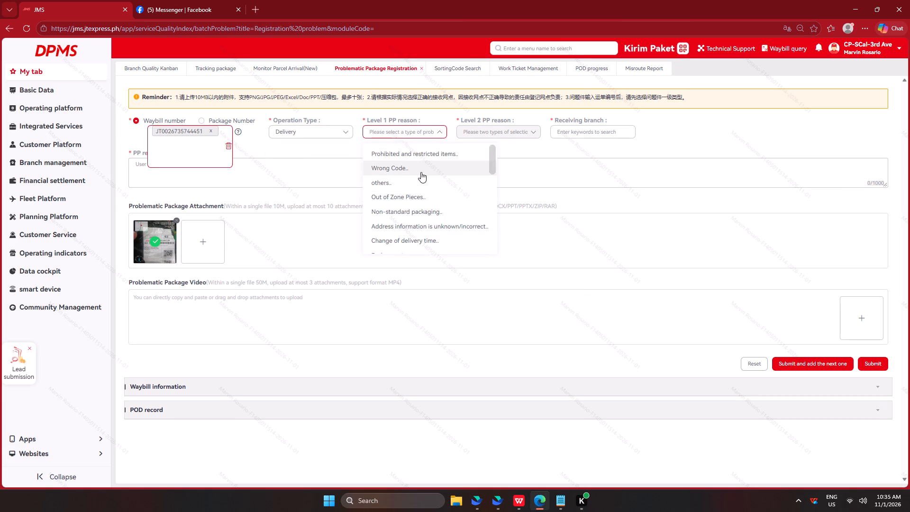
{"action": "left_click", "coordinate": [418, 132]}
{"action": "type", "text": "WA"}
{"action": "left_click", "coordinate": [560, 144]}
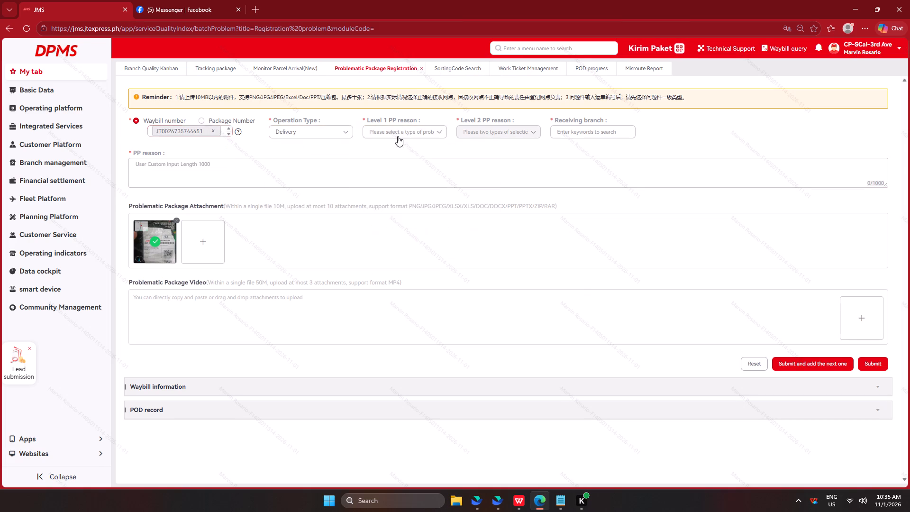
{"action": "left_click", "coordinate": [390, 134]}
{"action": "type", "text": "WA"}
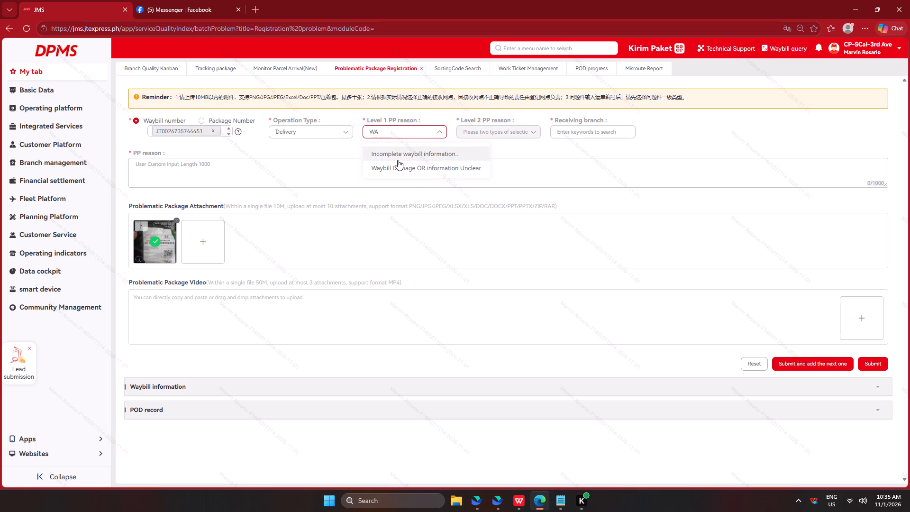
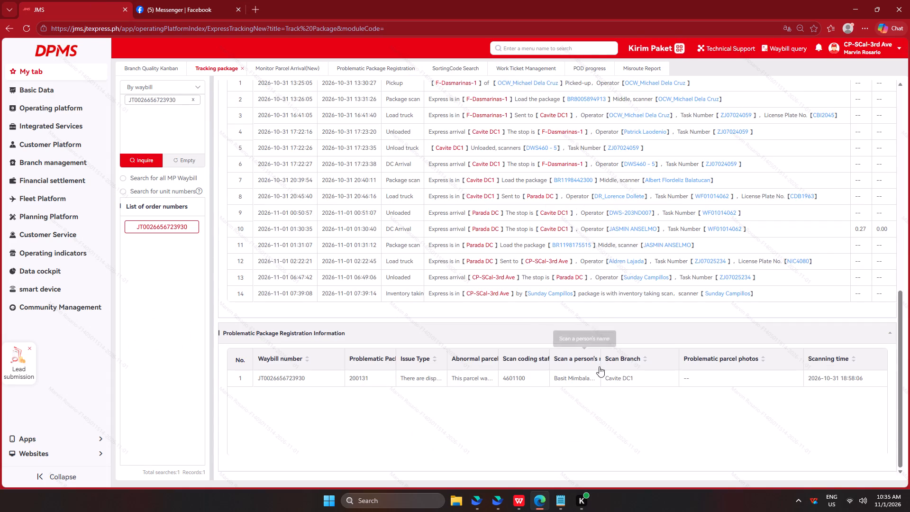
{"action": "left_click", "coordinate": [366, 67]}
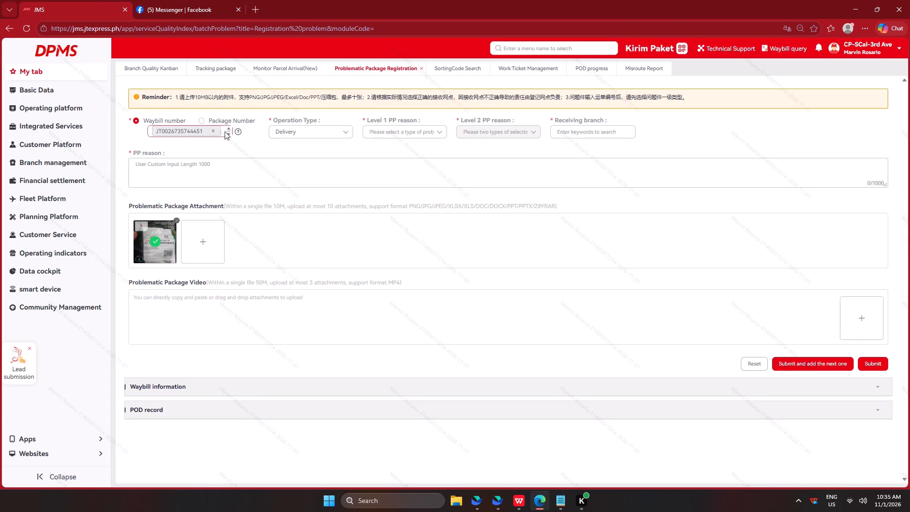
{"action": "left_click", "coordinate": [214, 69]}
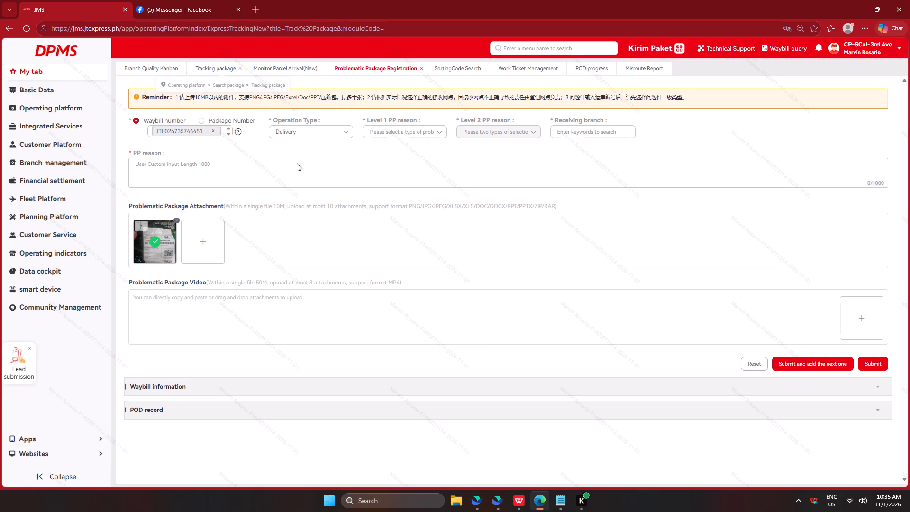
{"action": "scroll", "coordinate": [503, 374], "scroll_direction": "down", "scroll_amount": 19}
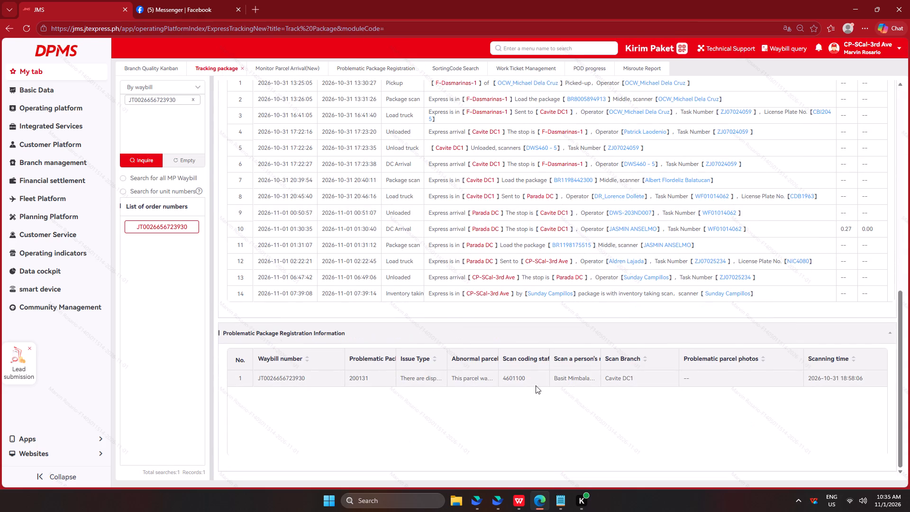
{"action": "left_click", "coordinate": [346, 63]}
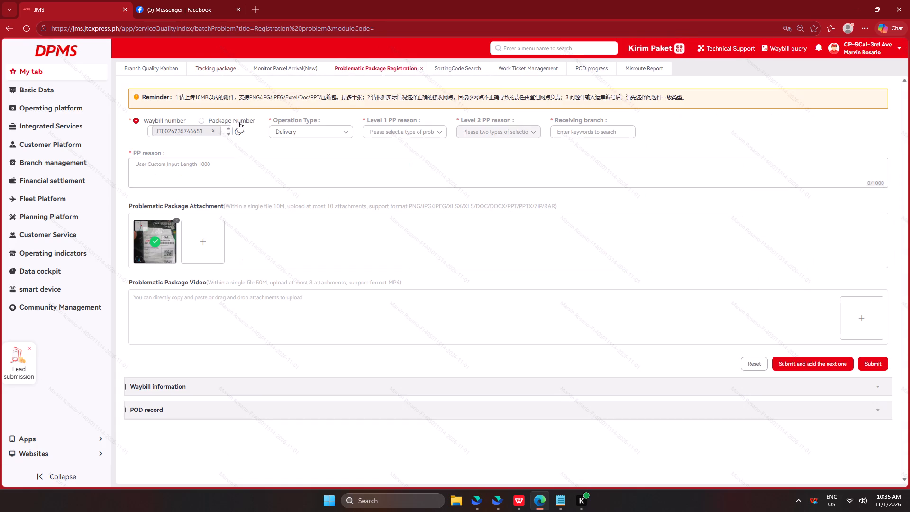
{"action": "left_click", "coordinate": [214, 130]}
{"action": "left_click", "coordinate": [206, 133]}
{"action": "key", "text": "ctrl+v"}
{"action": "left_click", "coordinate": [316, 128]}
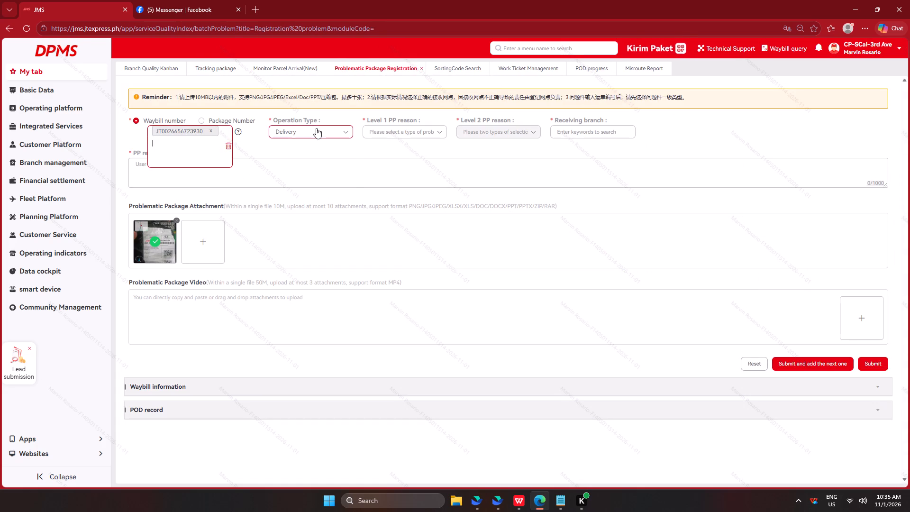
Set the level 1 PP reason to Wrong Code and the level 2 PP reason to Wrong First or Second Segment Code.
{"action": "left_click", "coordinate": [396, 149]}
{"action": "left_click", "coordinate": [398, 132]}
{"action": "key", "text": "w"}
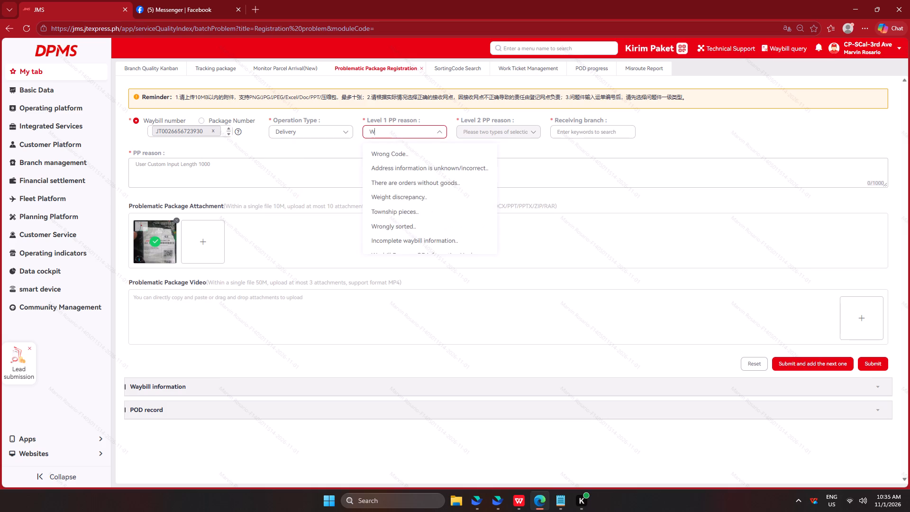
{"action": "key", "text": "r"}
{"action": "left_click", "coordinate": [410, 152]}
{"action": "left_click", "coordinate": [494, 135]}
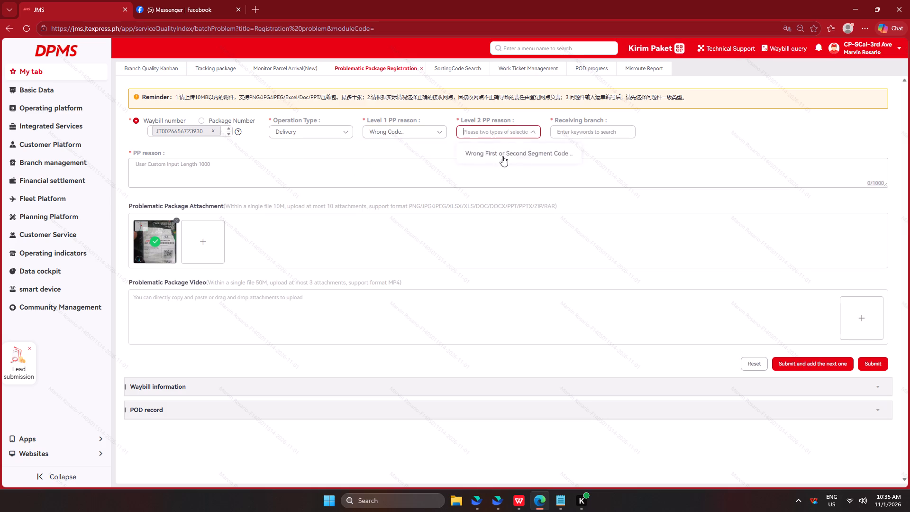
{"action": "left_click", "coordinate": [511, 156]}
{"action": "left_click", "coordinate": [400, 184]}
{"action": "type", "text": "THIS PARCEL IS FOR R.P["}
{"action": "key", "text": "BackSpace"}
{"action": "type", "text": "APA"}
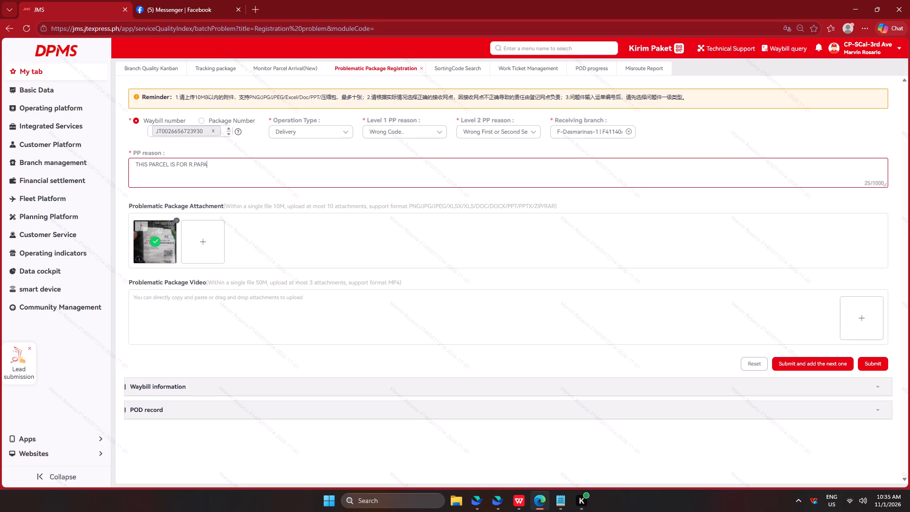
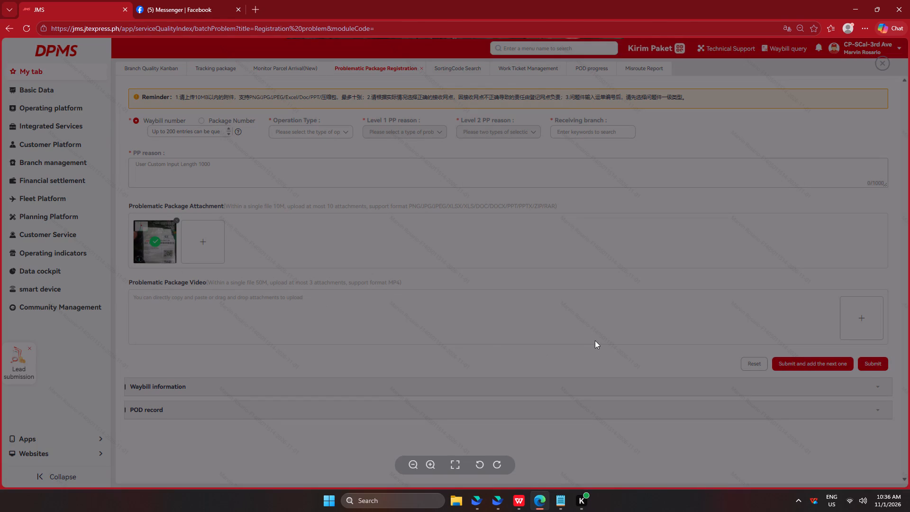
{"action": "key", "text": "ctrl+shift+a"}
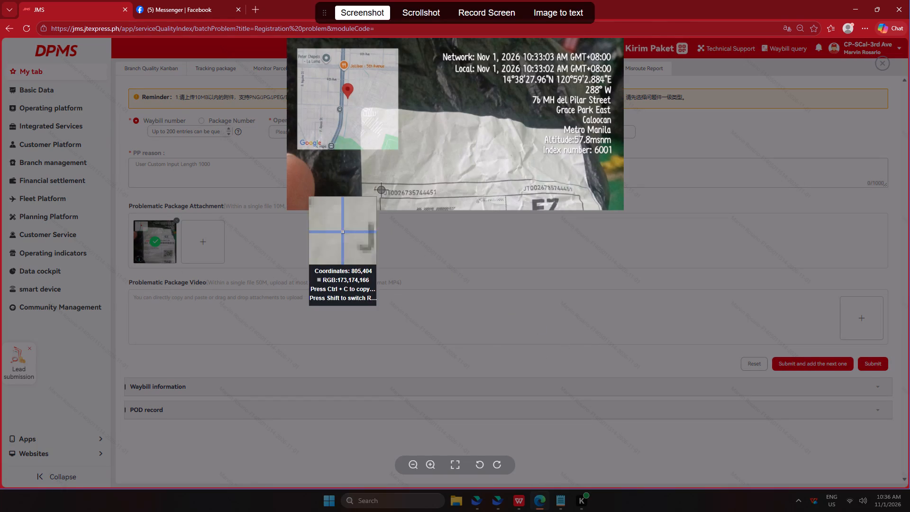
{"action": "left_click_drag", "start_coordinate": [382, 186], "coordinate": [443, 199]}
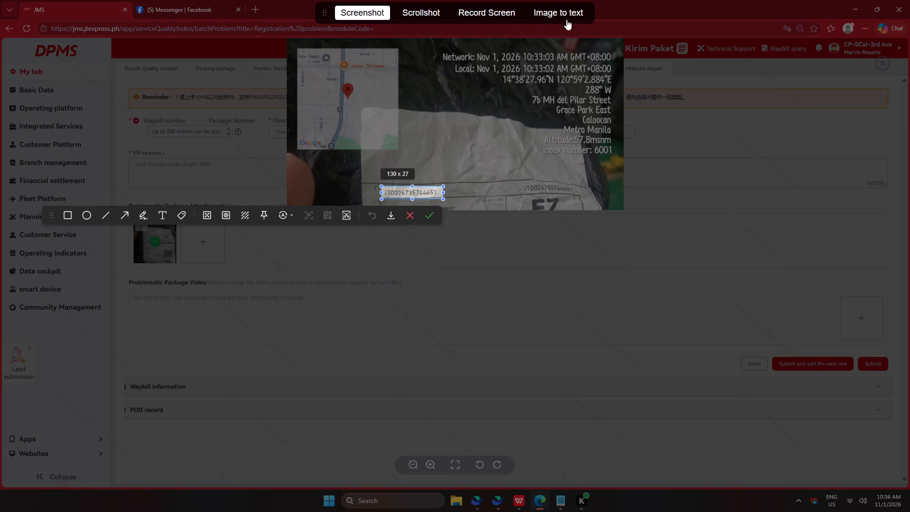
{"action": "left_click", "coordinate": [568, 13]}
{"action": "left_click", "coordinate": [472, 162]}
{"action": "left_click", "coordinate": [725, 169]}
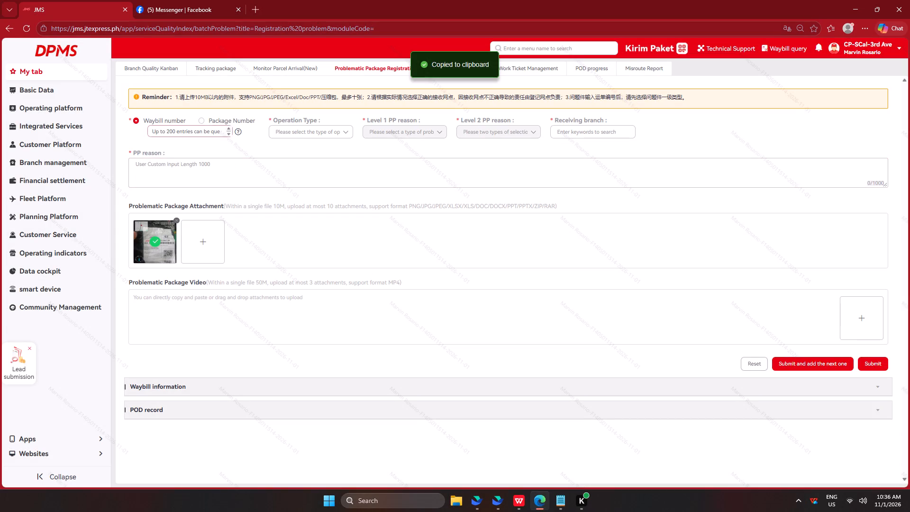
{"action": "left_click", "coordinate": [176, 132]}
{"action": "key", "text": "ctrl+v"}
Set operation type Delivery, Level 1 PP reason Wrong Code, and the Level 2 PP reason starting "Wrong First or Second Se".
{"action": "left_click", "coordinate": [342, 136]}
{"action": "left_click", "coordinate": [308, 196]}
{"action": "left_click", "coordinate": [400, 132]}
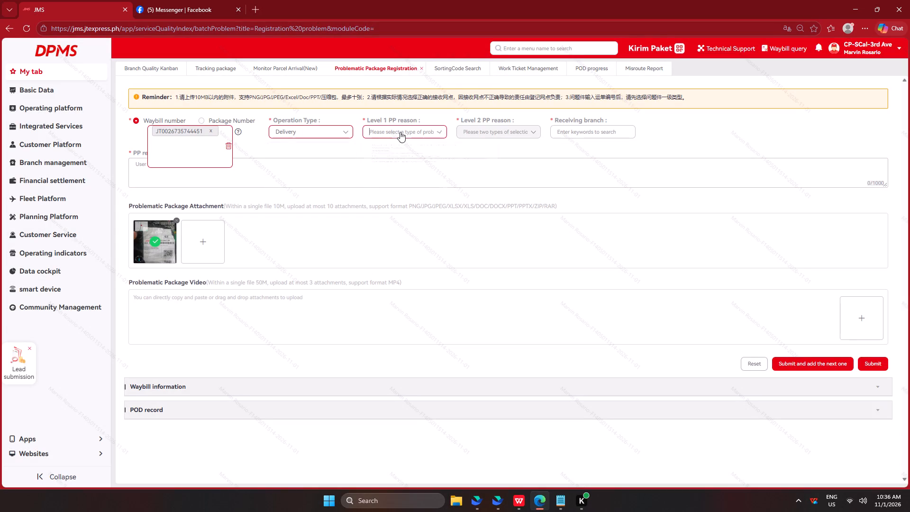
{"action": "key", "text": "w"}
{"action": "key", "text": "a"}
{"action": "left_click", "coordinate": [395, 130]}
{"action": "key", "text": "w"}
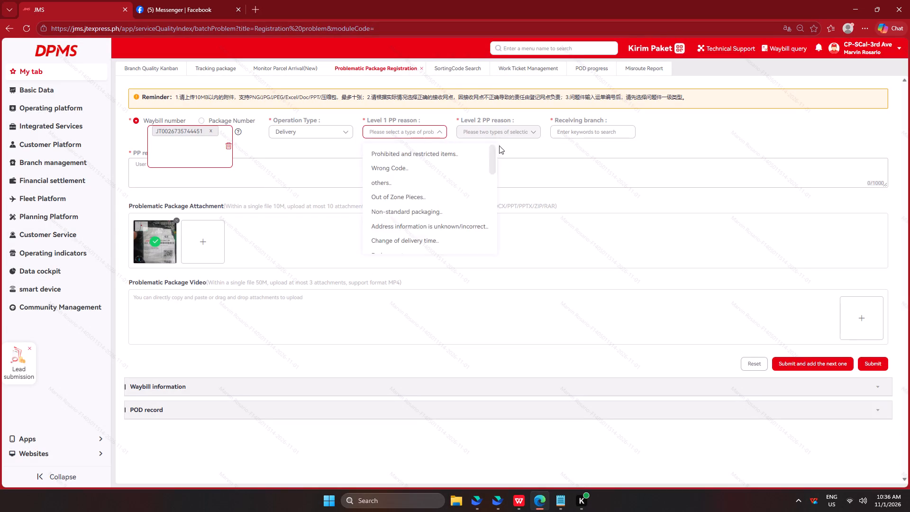
{"action": "left_click", "coordinate": [499, 146]}
{"action": "left_click", "coordinate": [409, 129]}
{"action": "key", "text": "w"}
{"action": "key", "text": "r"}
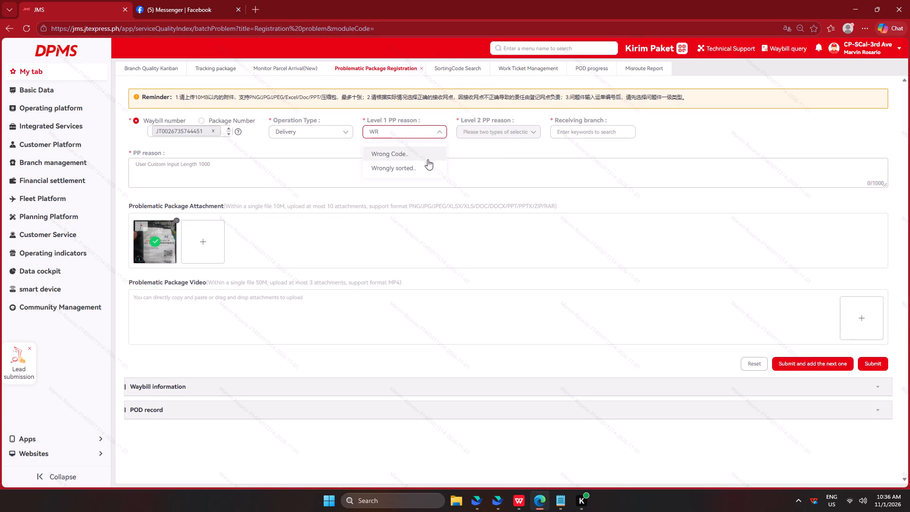
{"action": "left_click", "coordinate": [428, 155]}
{"action": "left_click", "coordinate": [511, 135]}
{"action": "left_click", "coordinate": [508, 154]}
{"action": "left_click", "coordinate": [429, 166]}
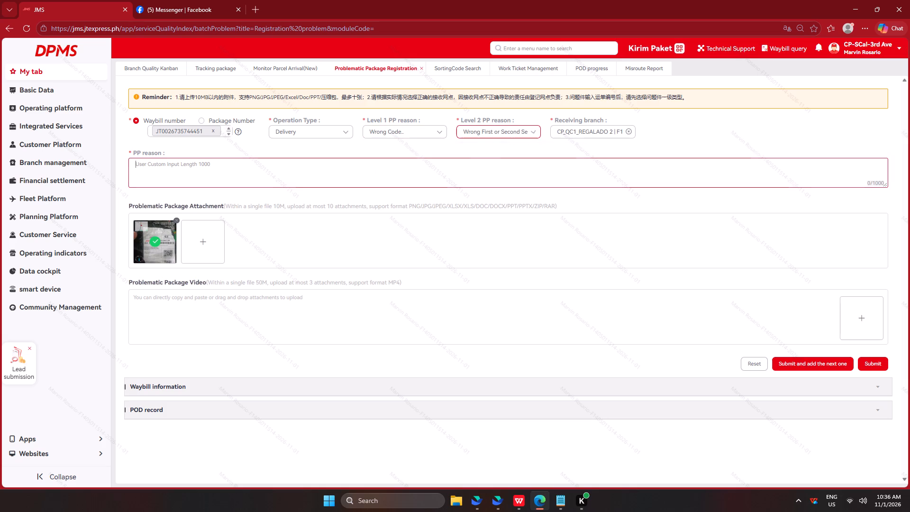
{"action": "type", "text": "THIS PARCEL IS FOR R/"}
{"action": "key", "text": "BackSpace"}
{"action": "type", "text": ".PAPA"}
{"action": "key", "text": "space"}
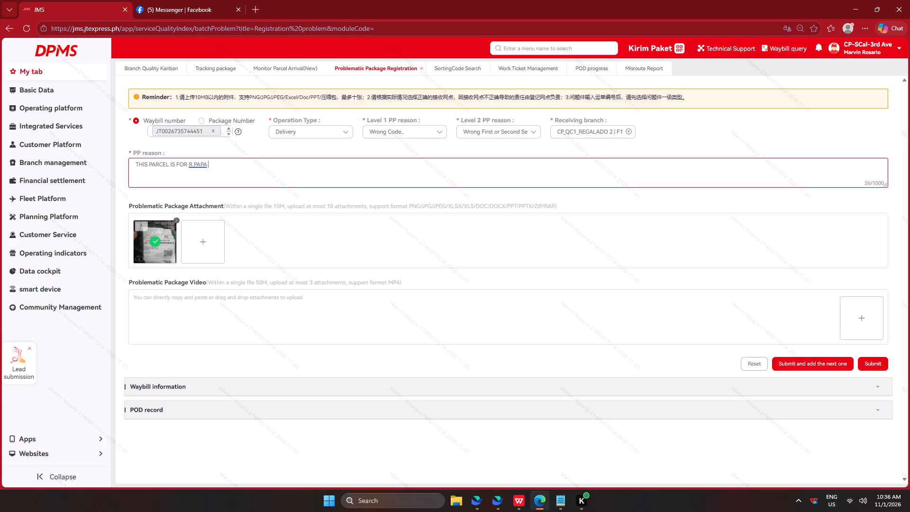
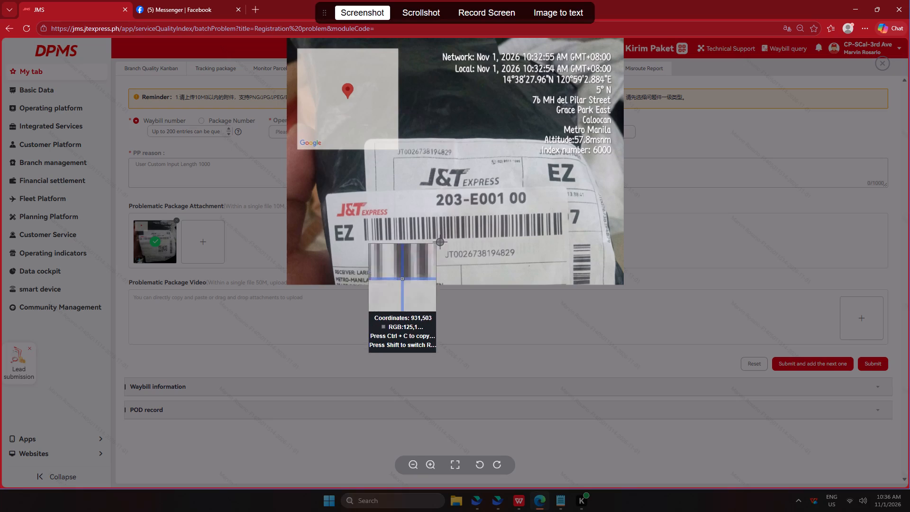
{"action": "left_click_drag", "start_coordinate": [438, 247], "coordinate": [524, 263]}
{"action": "left_click", "coordinate": [570, 19]}
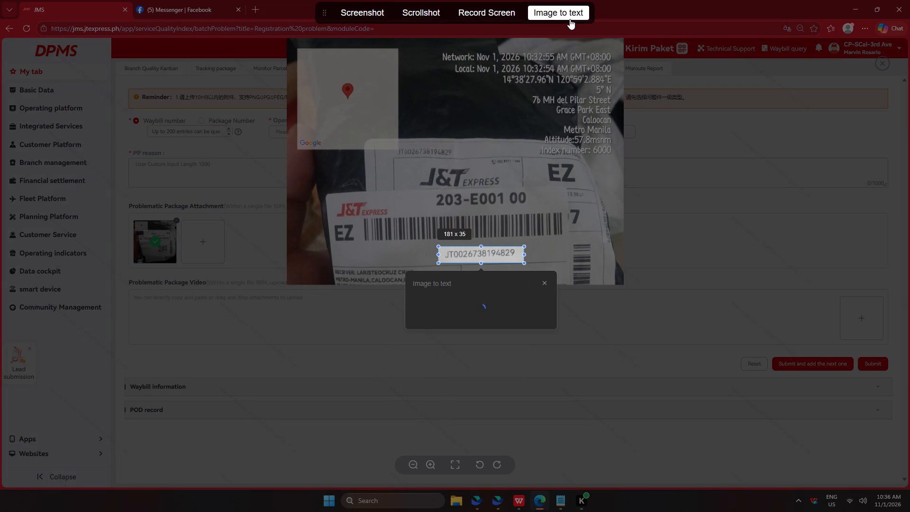
{"action": "left_click", "coordinate": [533, 343]}
{"action": "left_click", "coordinate": [694, 250]}
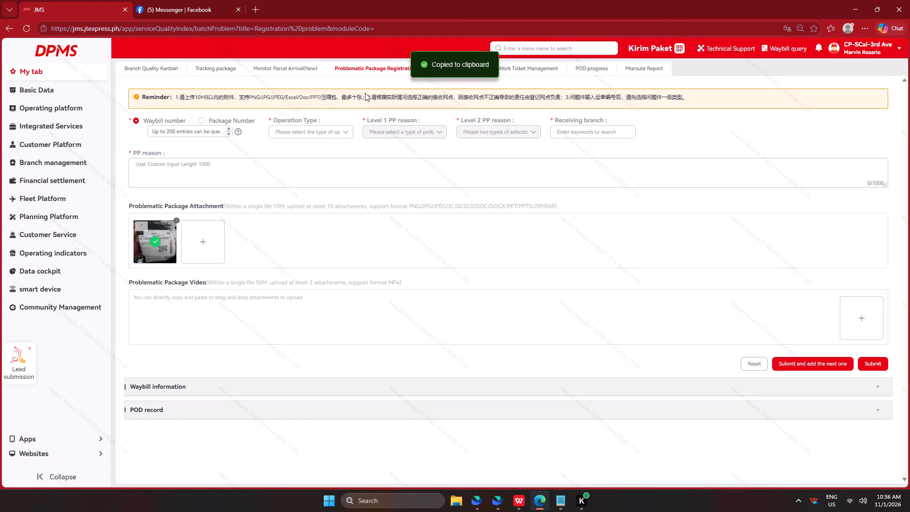
{"action": "left_click", "coordinate": [177, 138]}
{"action": "left_click", "coordinate": [181, 127]}
{"action": "key", "text": "ctrl+v"}
Set the operation type to Delivery and filter the Level 1 PP reason options by WR.
{"action": "left_click", "coordinate": [323, 136]}
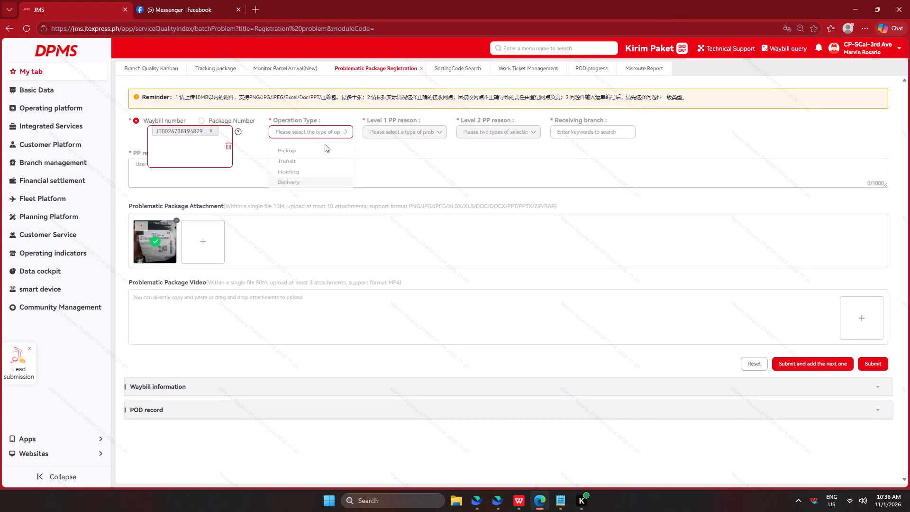
{"action": "left_click", "coordinate": [302, 197]}
{"action": "left_click", "coordinate": [413, 123]}
{"action": "left_click", "coordinate": [414, 130]}
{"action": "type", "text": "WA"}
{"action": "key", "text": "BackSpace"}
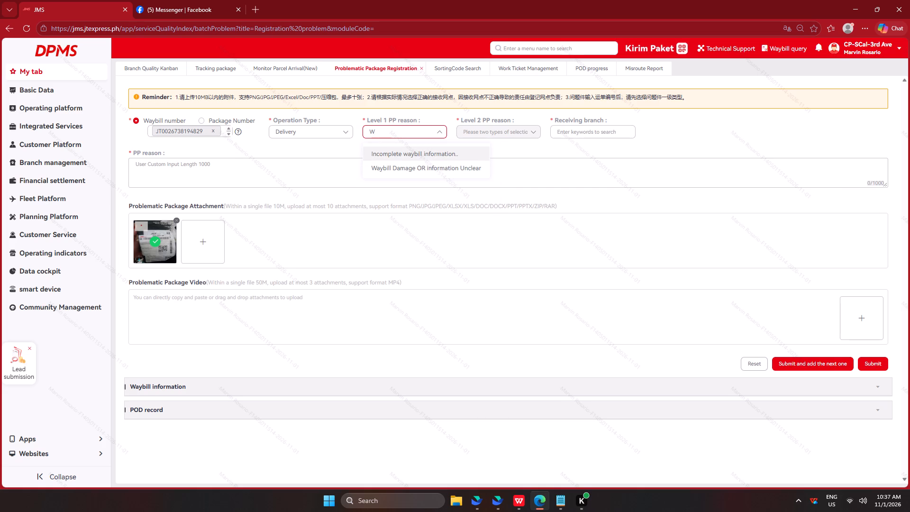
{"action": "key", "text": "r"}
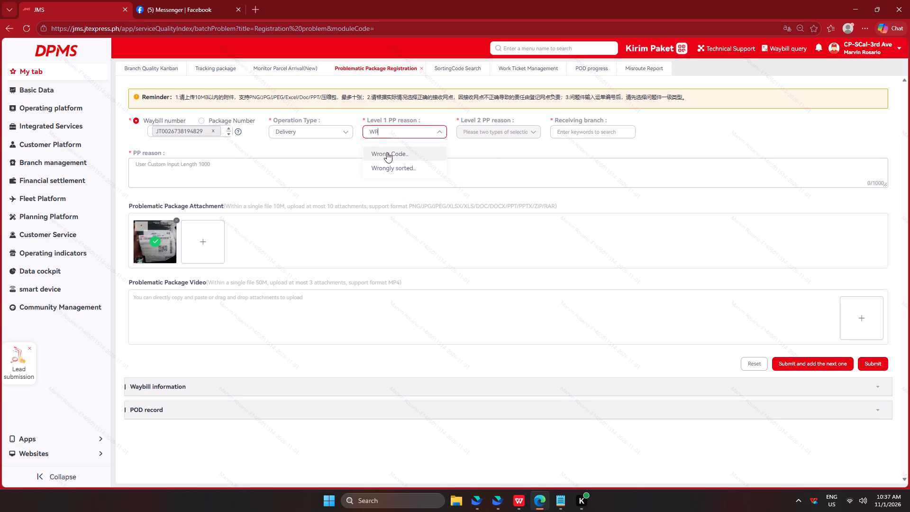
{"action": "left_click", "coordinate": [388, 153]}
{"action": "left_click", "coordinate": [504, 133]}
{"action": "left_click", "coordinate": [506, 156]}
{"action": "left_click", "coordinate": [450, 169]}
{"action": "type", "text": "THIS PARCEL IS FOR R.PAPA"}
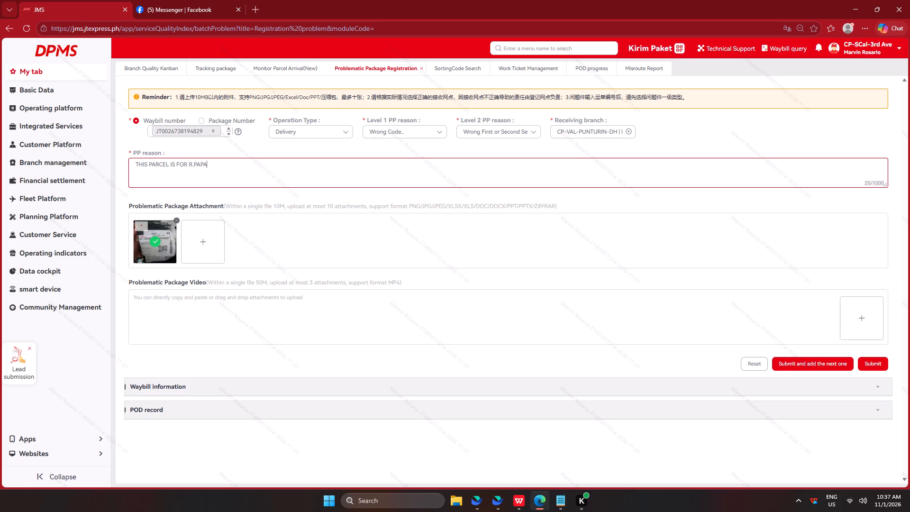
{"action": "left_click", "coordinate": [808, 366]}
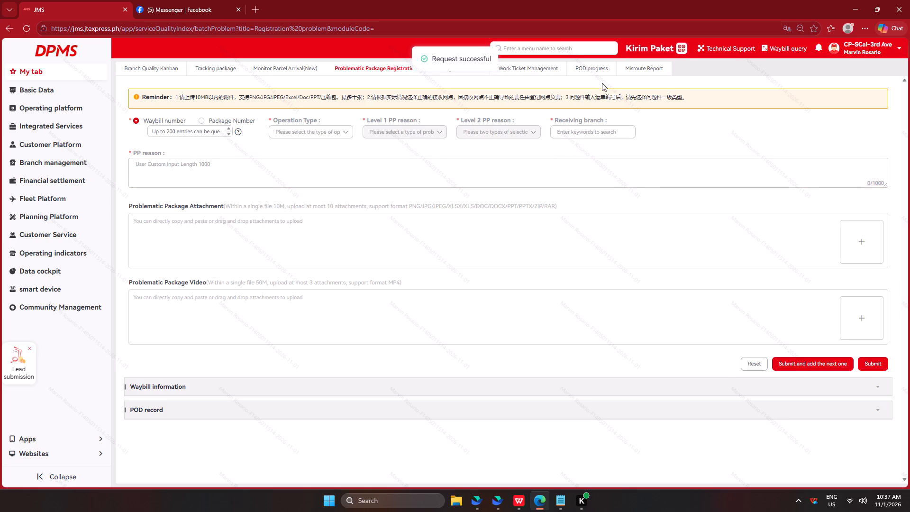
Refresh the POD progress summary and examine the delivery scan, on-time and delay figures in today's table.
{"action": "left_click", "coordinate": [590, 74]}
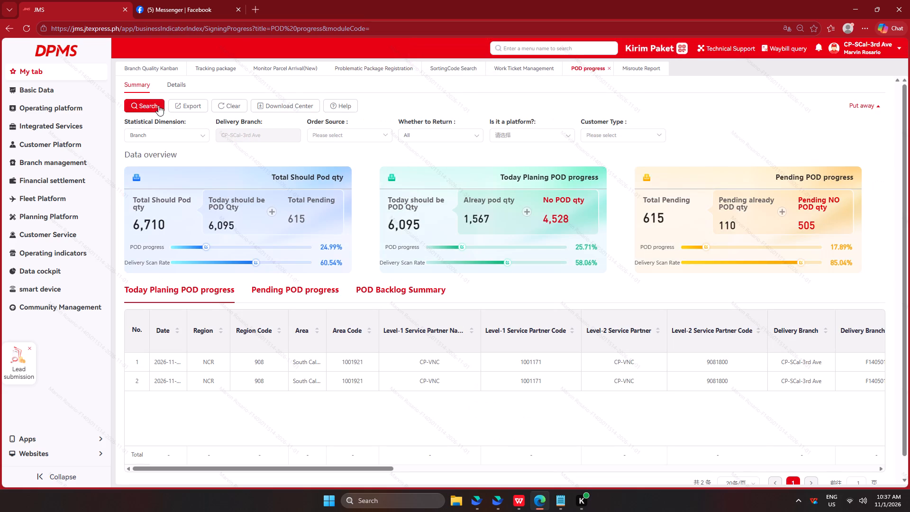
{"action": "left_click", "coordinate": [158, 105]}
{"action": "left_click_drag", "start_coordinate": [373, 469], "coordinate": [437, 468]}
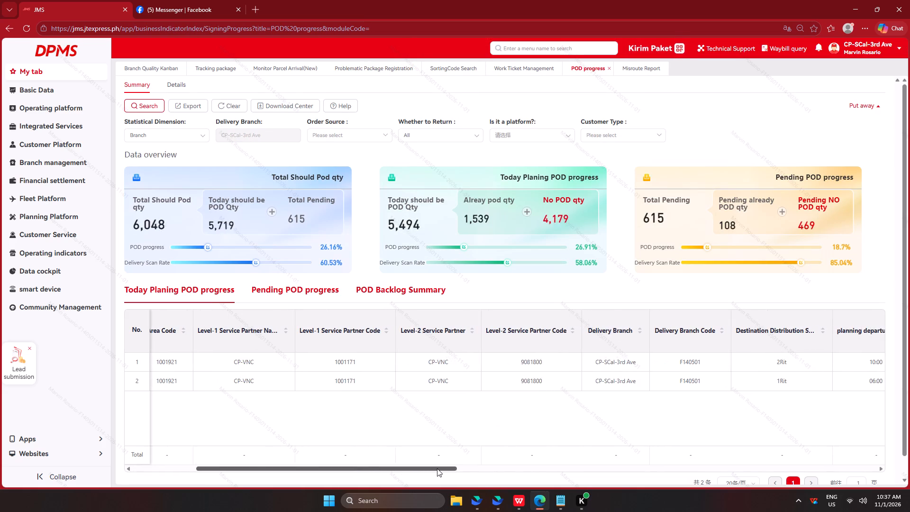
{"action": "left_click_drag", "start_coordinate": [437, 468], "coordinate": [759, 489]}
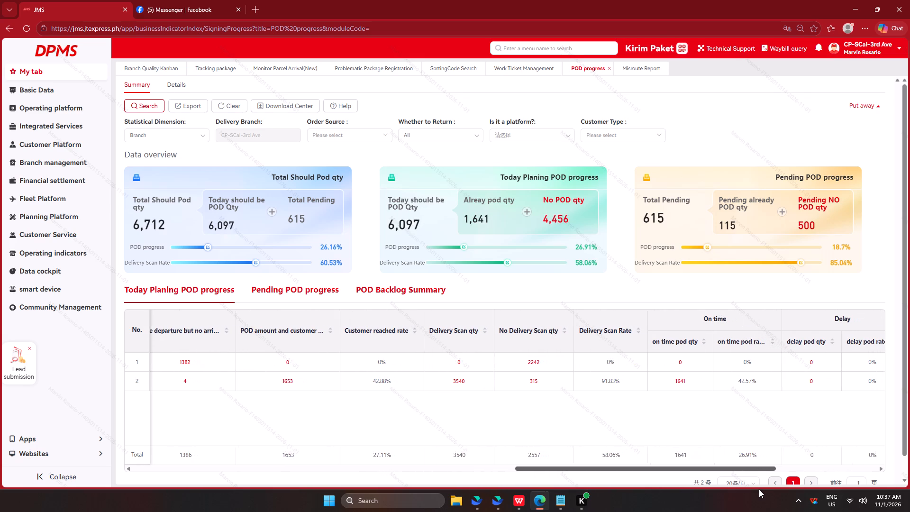
{"action": "left_click_drag", "start_coordinate": [759, 489], "coordinate": [765, 489]}
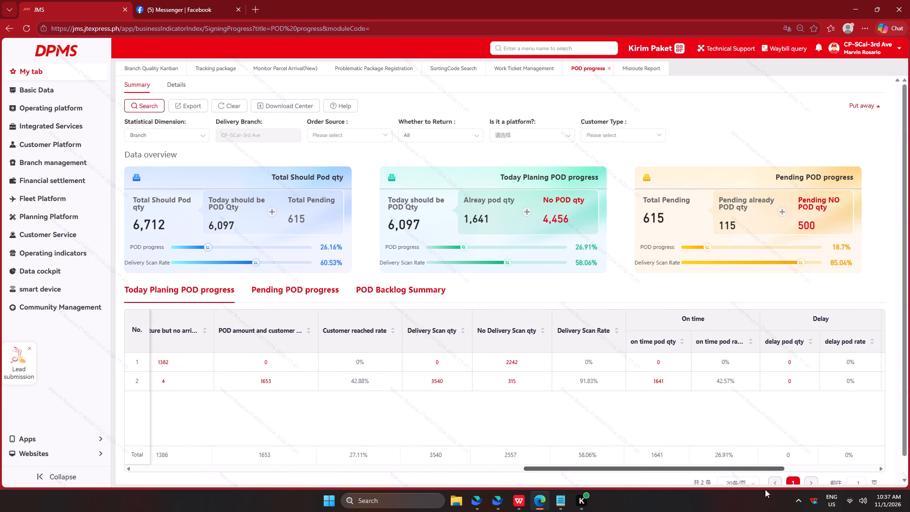
{"action": "left_click_drag", "start_coordinate": [765, 489], "coordinate": [805, 487]}
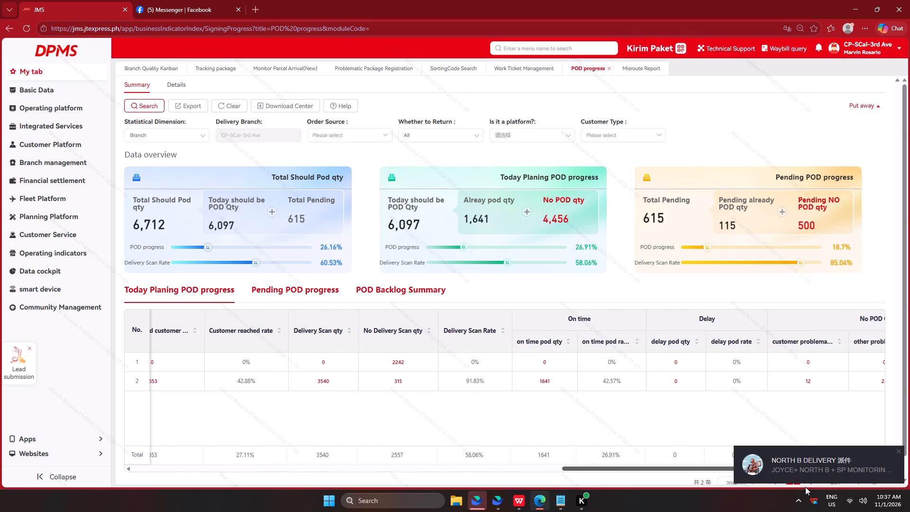
{"action": "left_click_drag", "start_coordinate": [805, 487], "coordinate": [806, 487]}
Switch to Feishu and read the new NORTH B DELIVERY group message about long-pending waybills.
{"action": "left_click", "coordinate": [803, 463]}
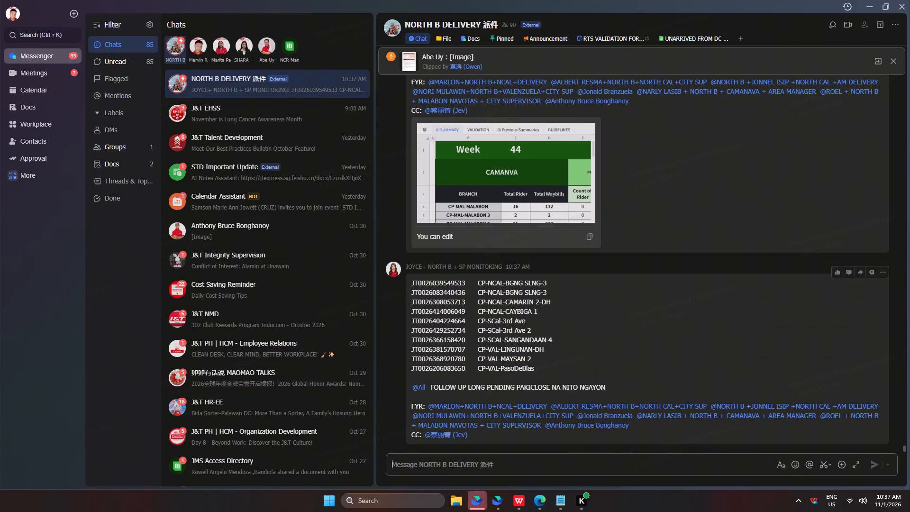
{"action": "left_click", "coordinate": [564, 507]}
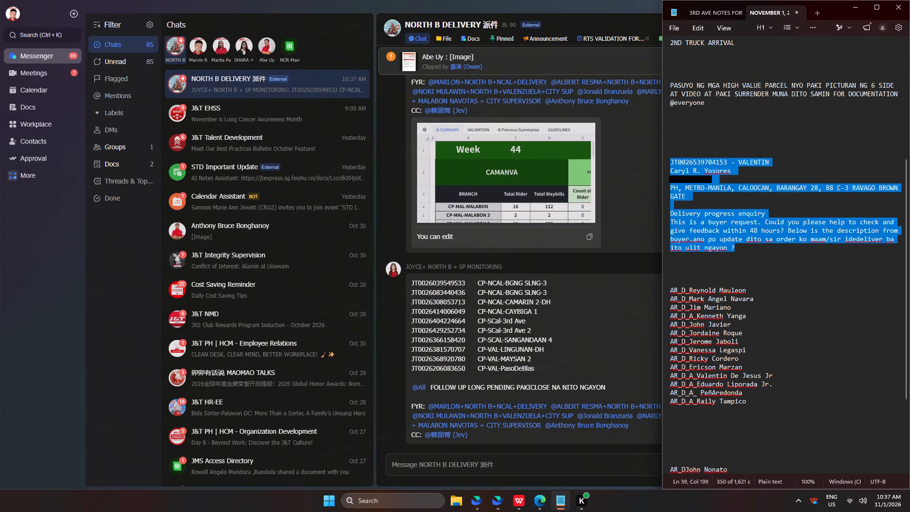
{"action": "left_click", "coordinate": [544, 507]}
Refresh the Branch Quality Kanban and examine its monitoring figures down to the Operation Abnormal section.
{"action": "left_click", "coordinate": [147, 64]}
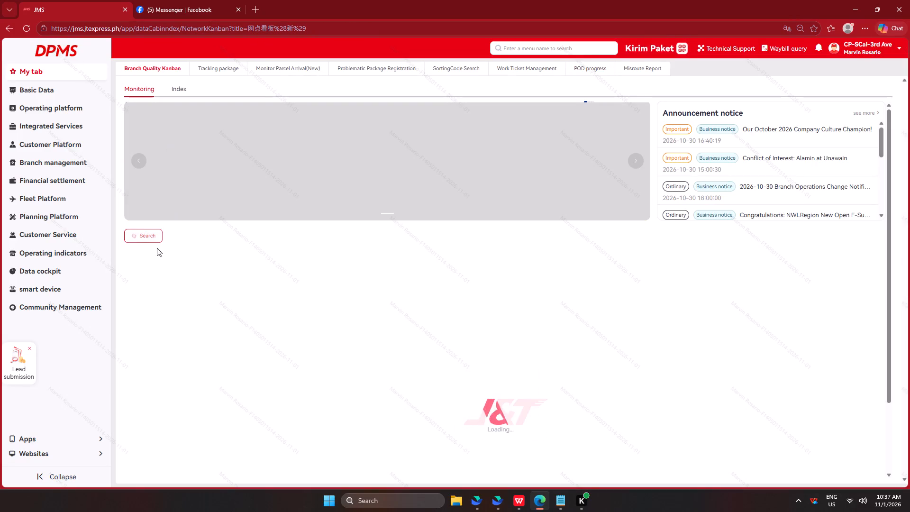
{"action": "key", "text": "alt+Tab"}
{"action": "key", "text": "alt+Tab"}
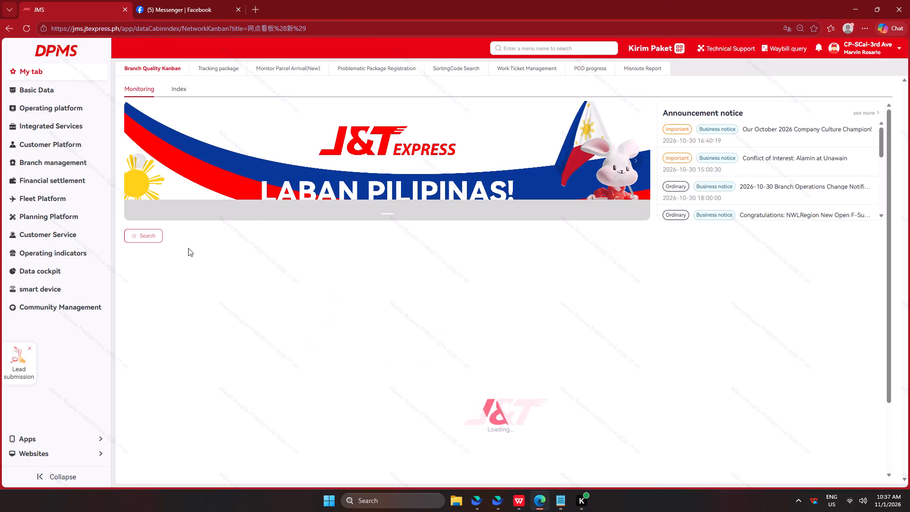
{"action": "scroll", "coordinate": [514, 267], "scroll_direction": "down", "scroll_amount": 6}
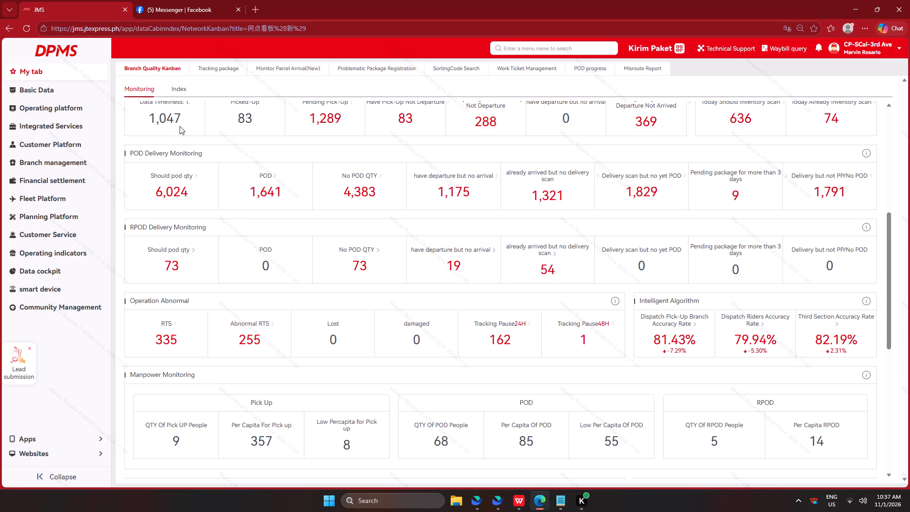
{"action": "scroll", "coordinate": [391, 223], "scroll_direction": "up", "scroll_amount": 6}
{"action": "left_click", "coordinate": [152, 246]}
{"action": "left_click", "coordinate": [151, 239]}
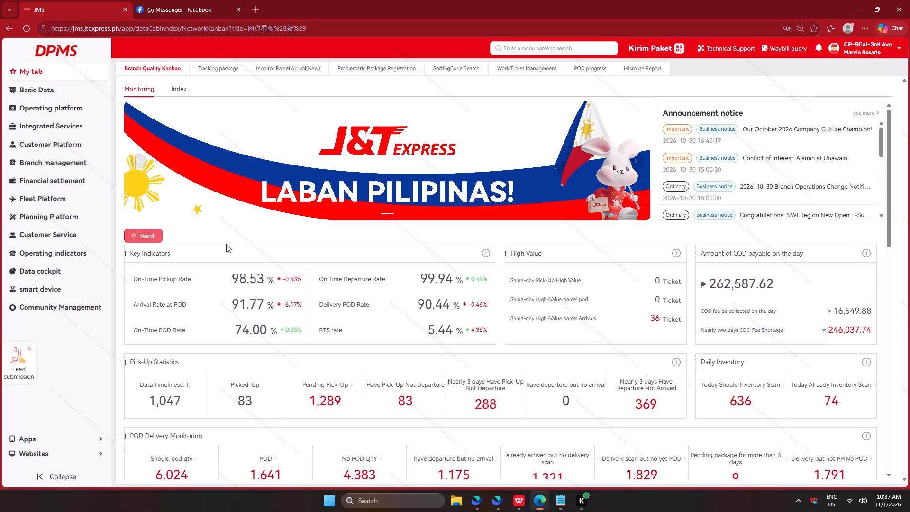
{"action": "scroll", "coordinate": [419, 266], "scroll_direction": "down", "scroll_amount": 13}
{"action": "scroll", "coordinate": [585, 232], "scroll_direction": "up", "scroll_amount": 3}
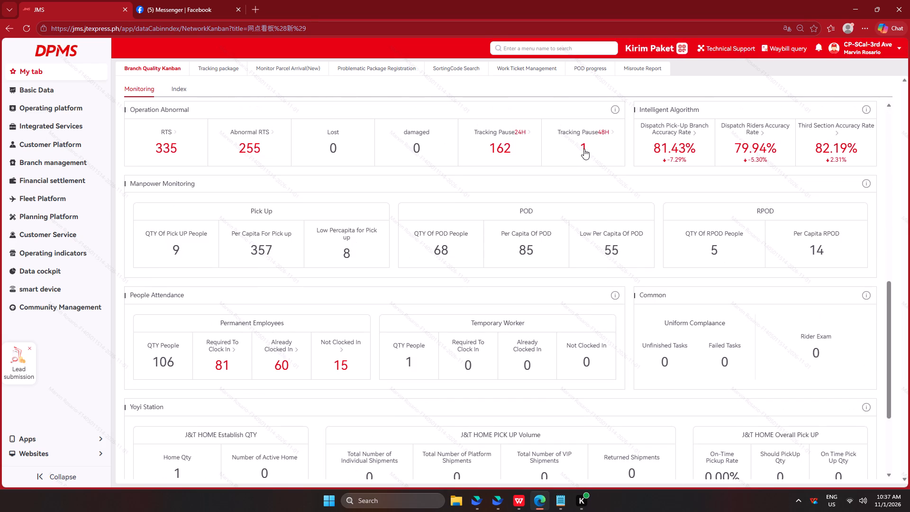
{"action": "scroll", "coordinate": [523, 170], "scroll_direction": "up", "scroll_amount": 1}
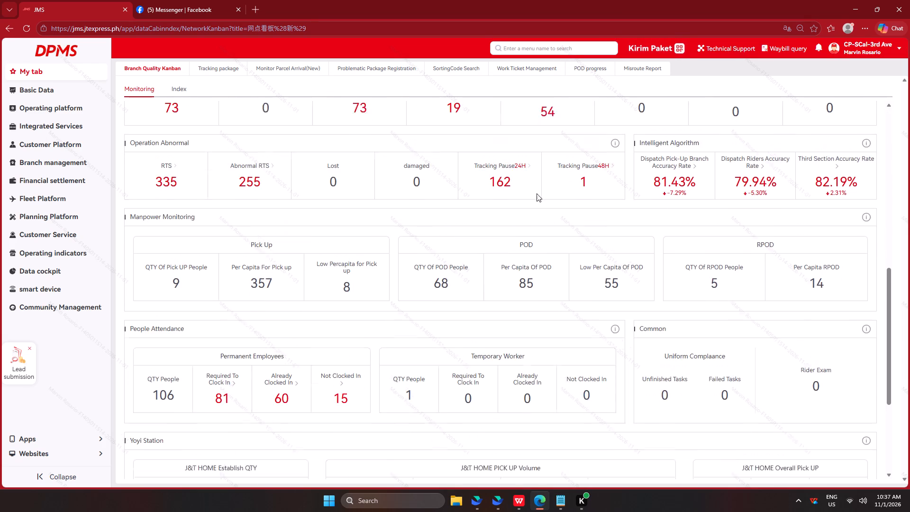
{"action": "scroll", "coordinate": [577, 209], "scroll_direction": "up", "scroll_amount": 1}
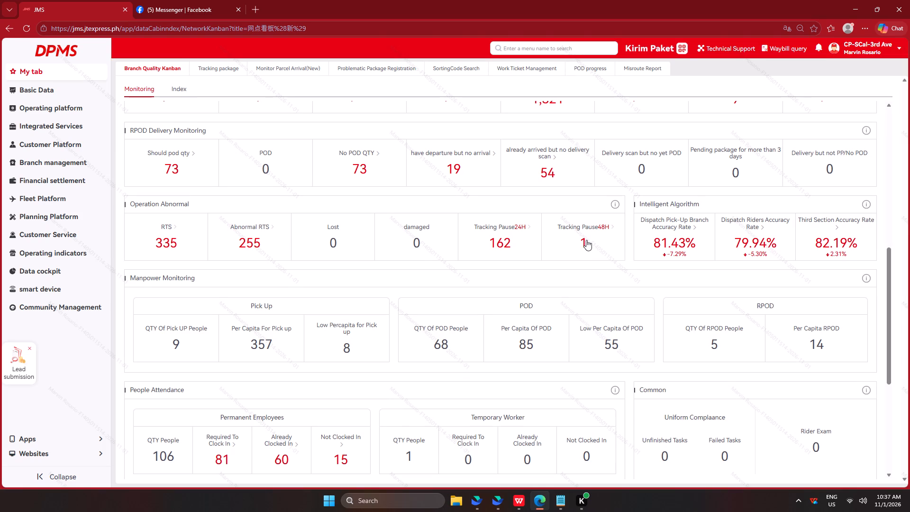
Open the Tracking Pause 48H summary and drill into the details of packages with no movement for 4 days.
{"action": "left_click", "coordinate": [586, 240]}
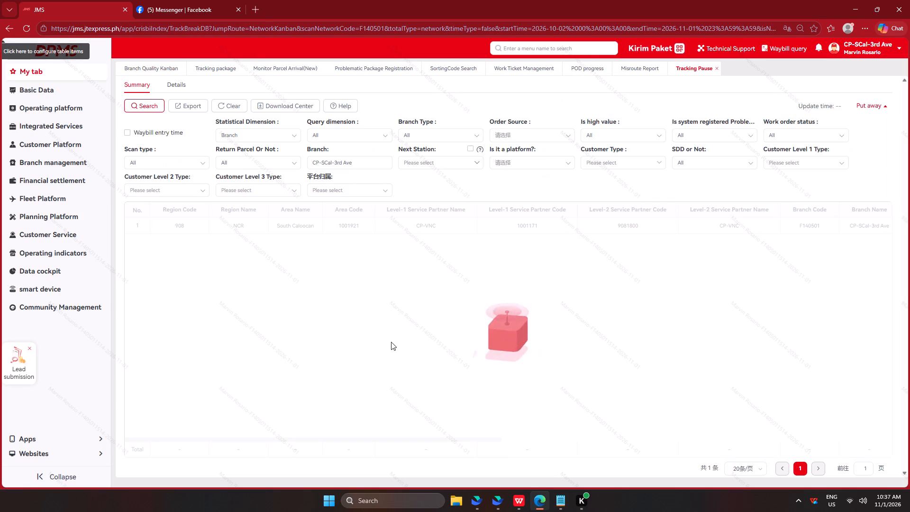
{"action": "left_click_drag", "start_coordinate": [377, 439], "coordinate": [542, 442]}
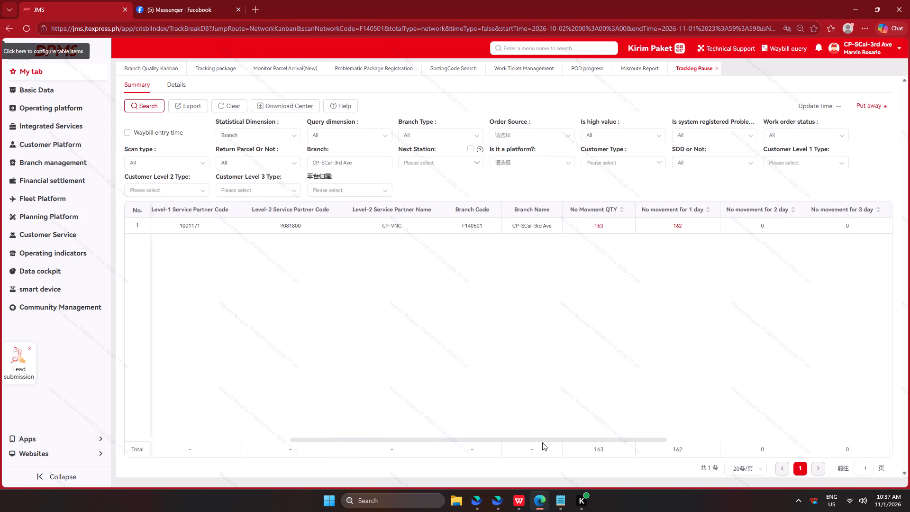
{"action": "left_click_drag", "start_coordinate": [542, 442], "coordinate": [601, 446]}
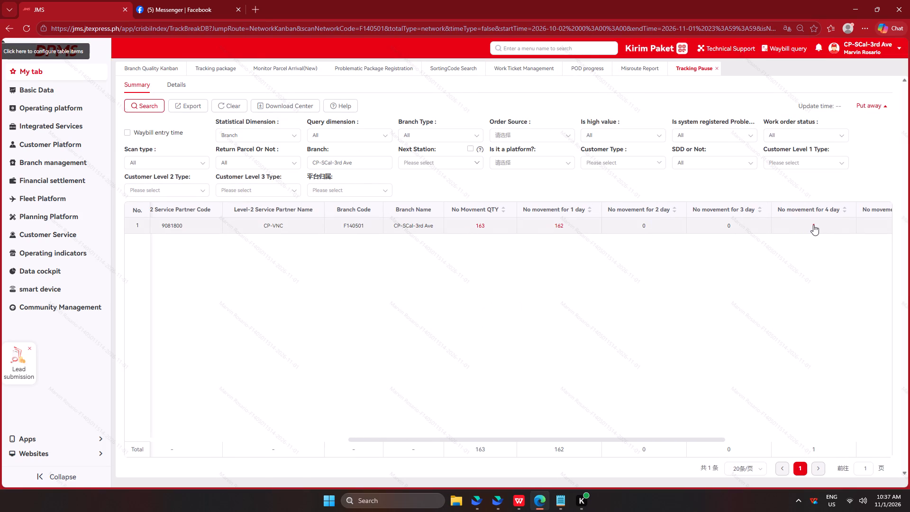
{"action": "left_click", "coordinate": [813, 225]}
{"action": "key", "text": "ctrl+shift+a"}
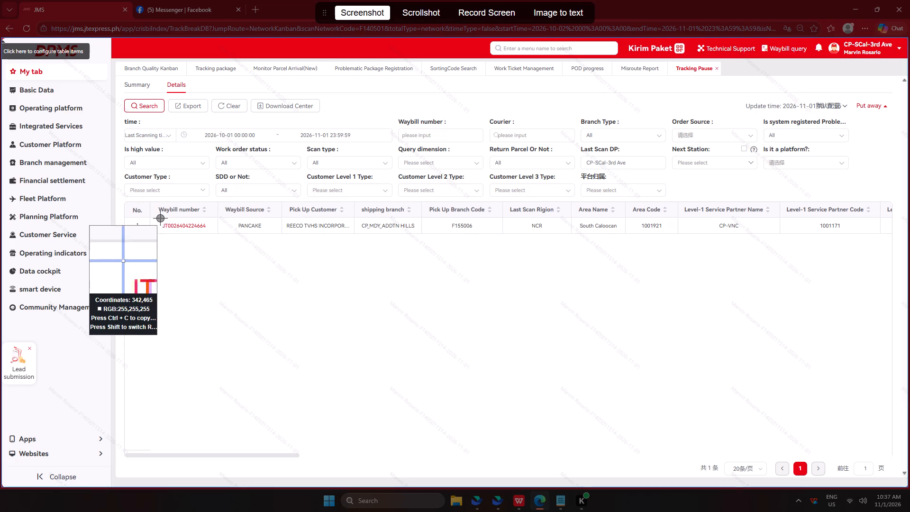
{"action": "left_click_drag", "start_coordinate": [147, 218], "coordinate": [227, 240]}
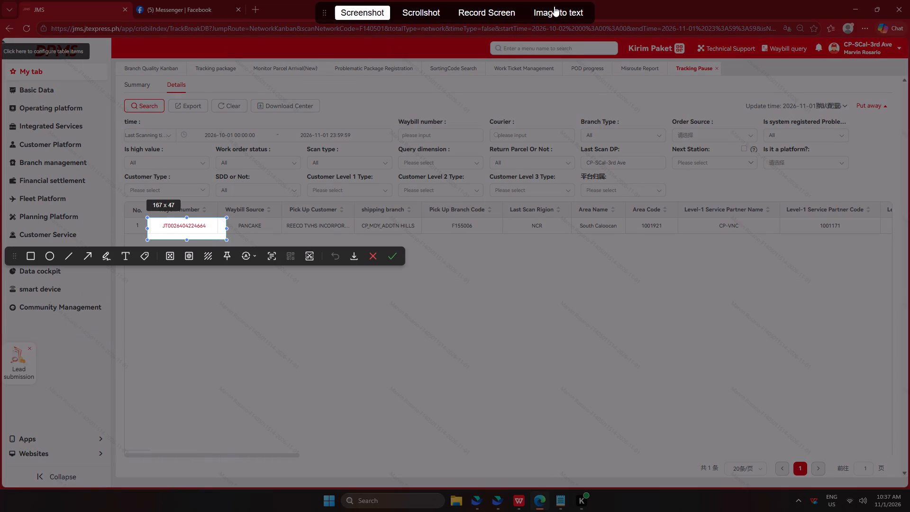
{"action": "left_click", "coordinate": [555, 6]}
{"action": "left_click", "coordinate": [241, 195]}
{"action": "left_click", "coordinate": [204, 72]}
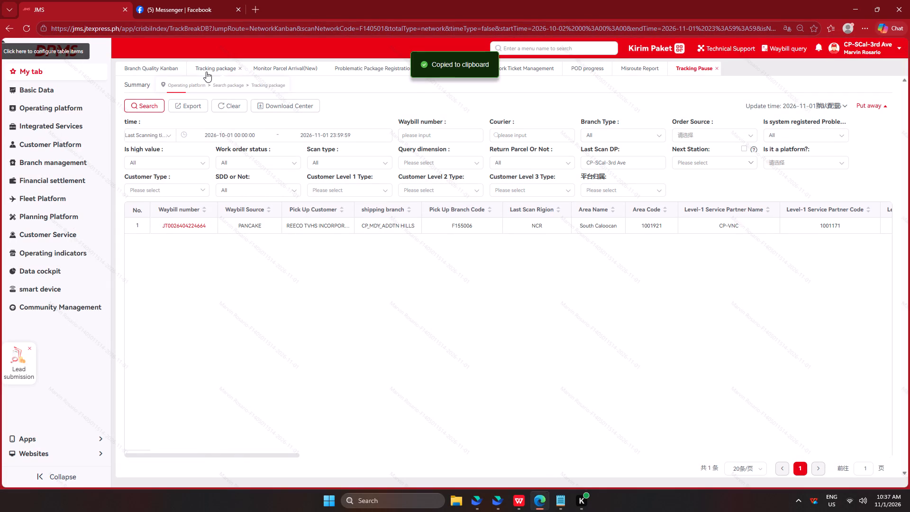
{"action": "left_click", "coordinate": [173, 160]}
{"action": "left_click", "coordinate": [183, 138]}
{"action": "key", "text": "ctrl+v"}
{"action": "left_click", "coordinate": [147, 162]}
{"action": "scroll", "coordinate": [368, 204], "scroll_direction": "down", "scroll_amount": 5}
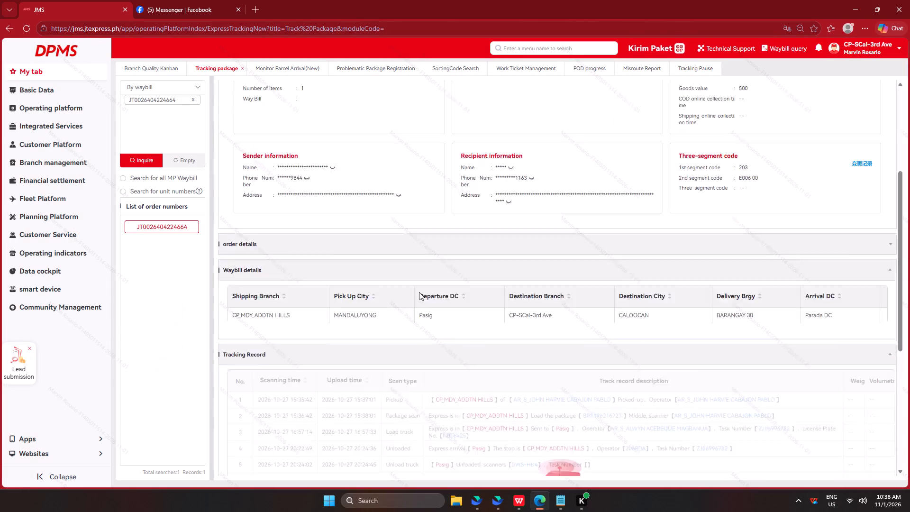
{"action": "scroll", "coordinate": [419, 292], "scroll_direction": "down", "scroll_amount": 9}
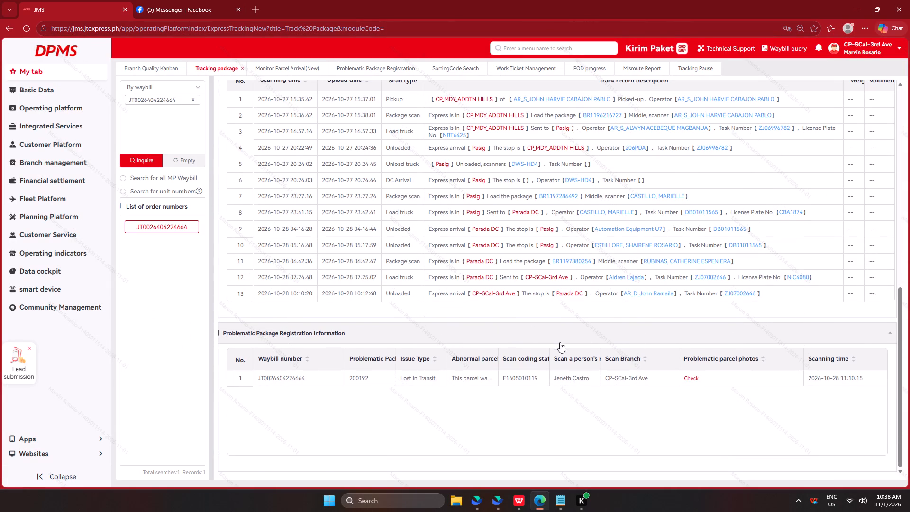
{"action": "scroll", "coordinate": [471, 364], "scroll_direction": "up", "scroll_amount": 7}
Reveal the recipient's masked address, phone number and name, and review the package's basic information.
{"action": "left_click", "coordinate": [509, 231]}
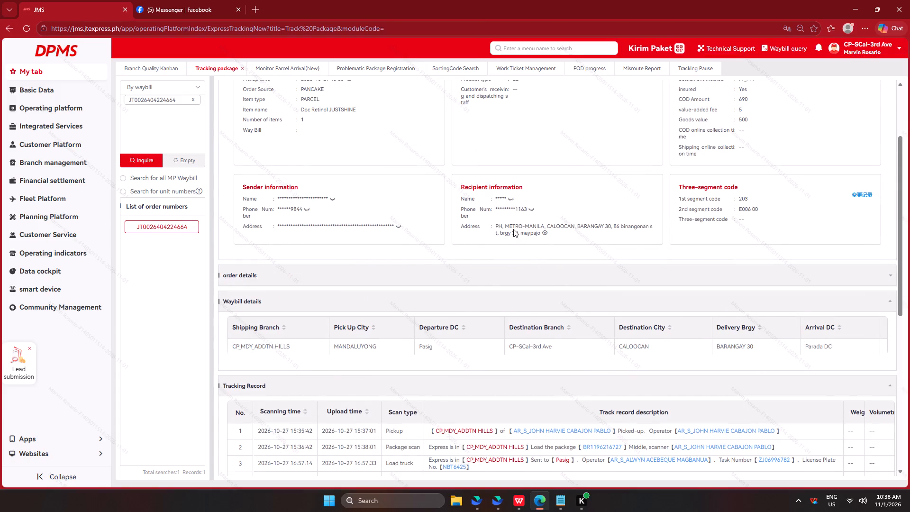
{"action": "left_click", "coordinate": [536, 210]}
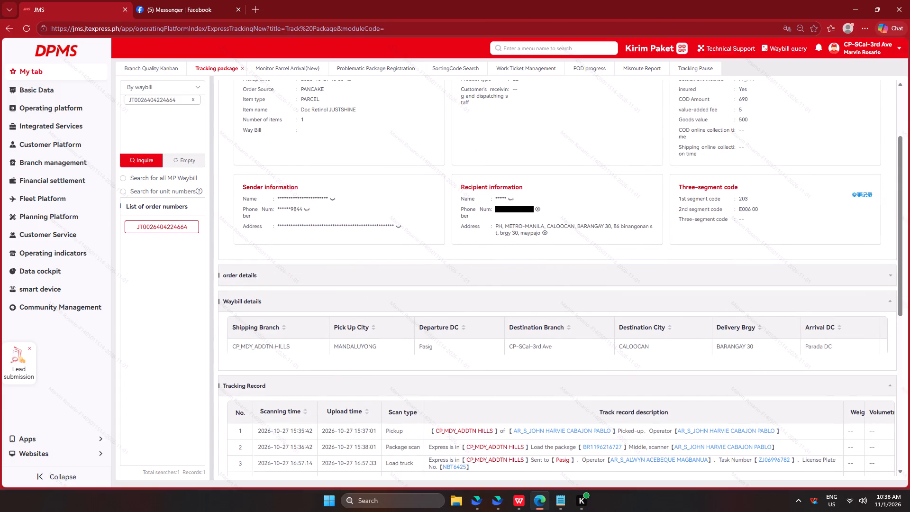
{"action": "left_click", "coordinate": [510, 198]}
{"action": "scroll", "coordinate": [656, 241], "scroll_direction": "up", "scroll_amount": 4}
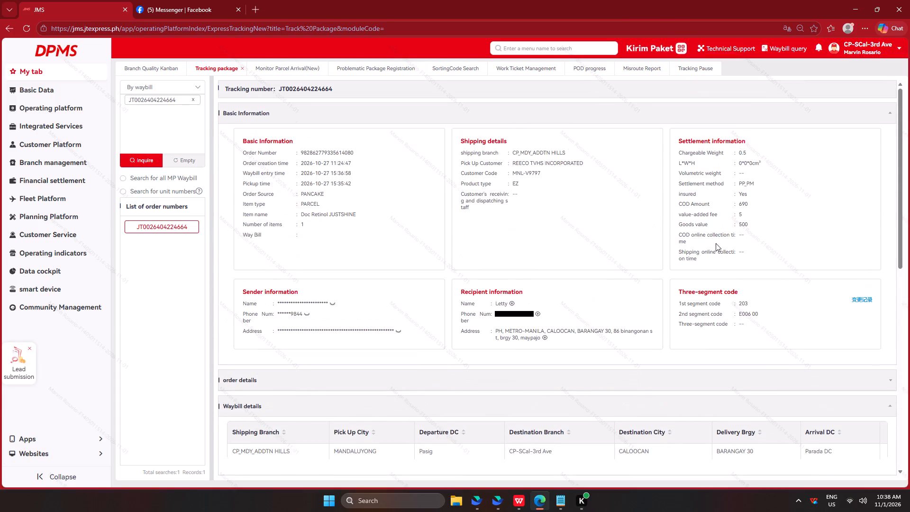
{"action": "scroll", "coordinate": [704, 257], "scroll_direction": "down", "scroll_amount": 8}
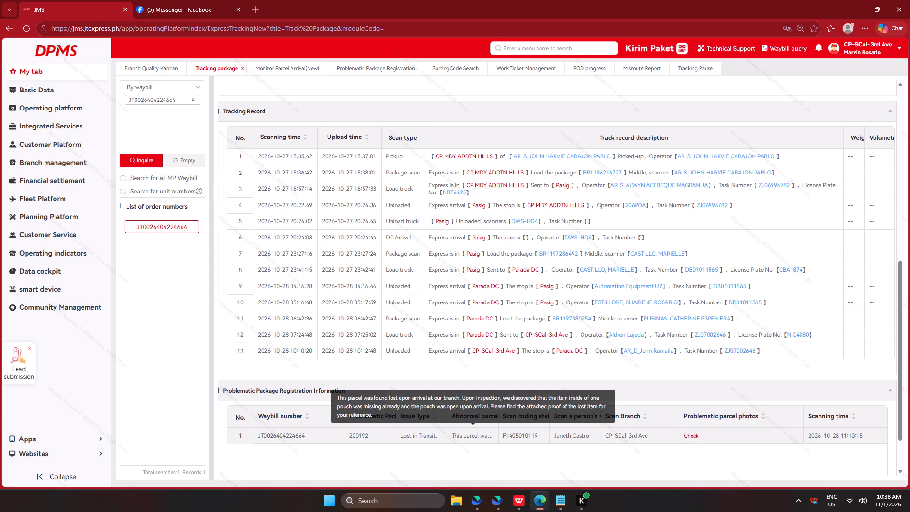
{"action": "left_click", "coordinate": [689, 435]}
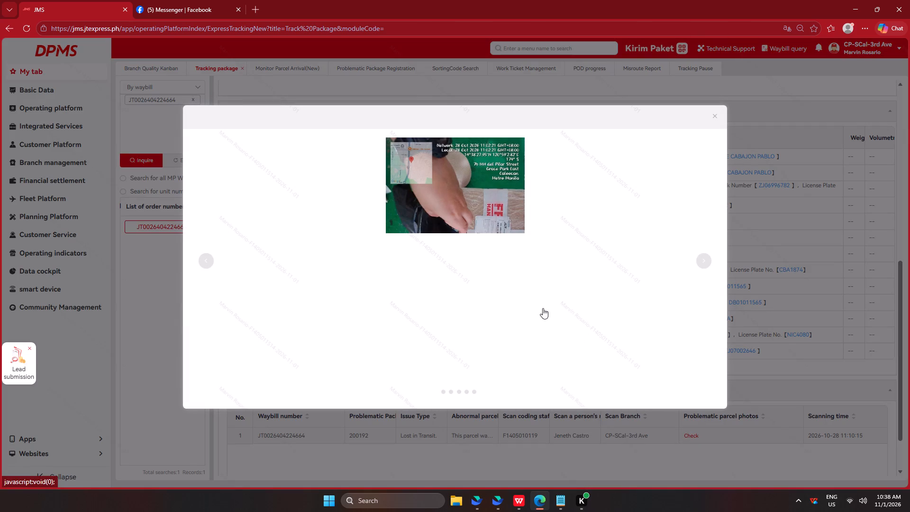
{"action": "key", "text": "Escape"}
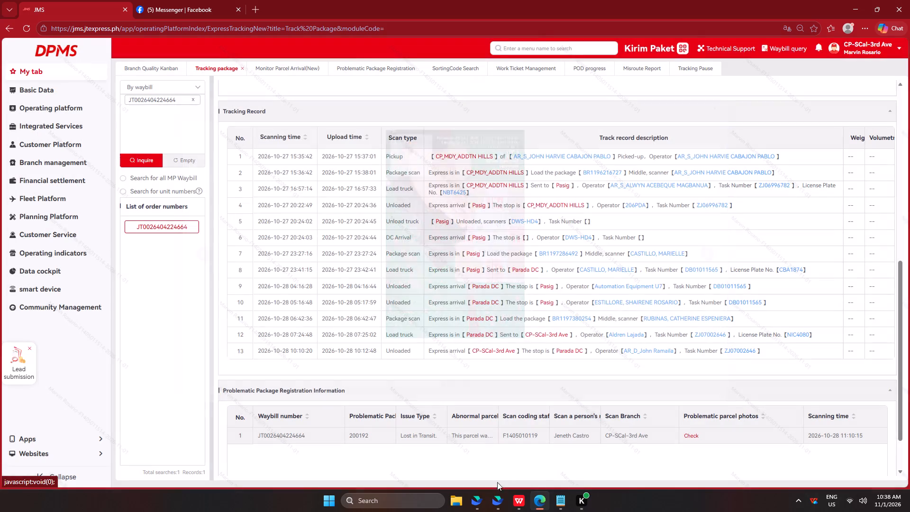
Switch to Lark and open the direct chat with the North B SP Back Office contact.
{"action": "left_click", "coordinate": [480, 511]}
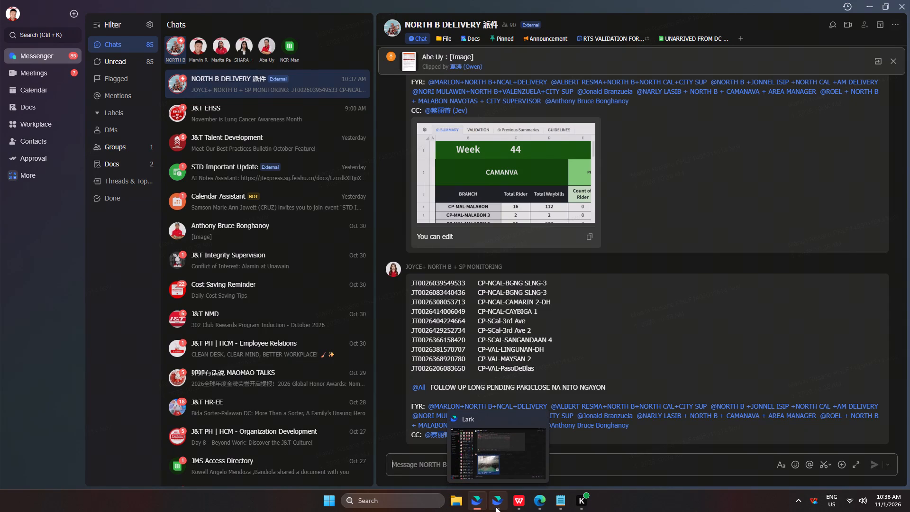
{"action": "left_click", "coordinate": [496, 507]}
{"action": "scroll", "coordinate": [145, 320], "scroll_direction": "up", "scroll_amount": 15}
{"action": "scroll", "coordinate": [151, 314], "scroll_direction": "down", "scroll_amount": 2}
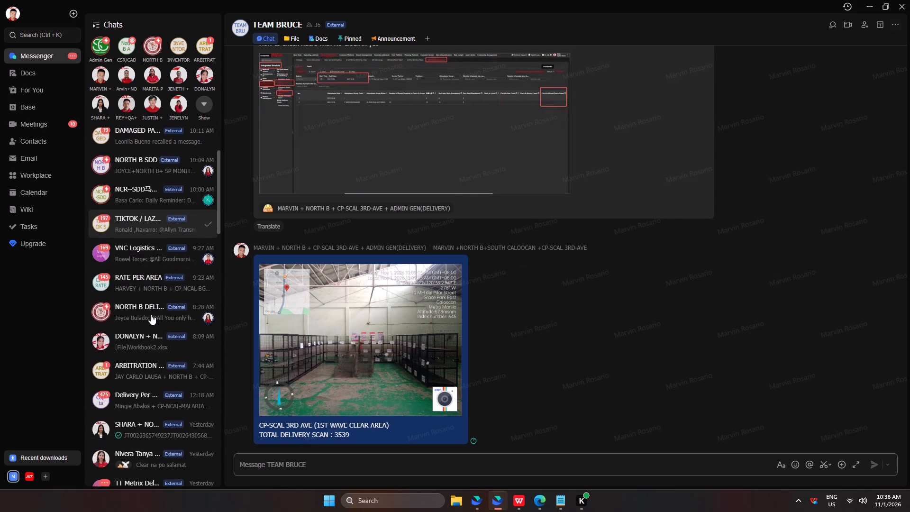
{"action": "scroll", "coordinate": [151, 314], "scroll_direction": "down", "scroll_amount": 9}
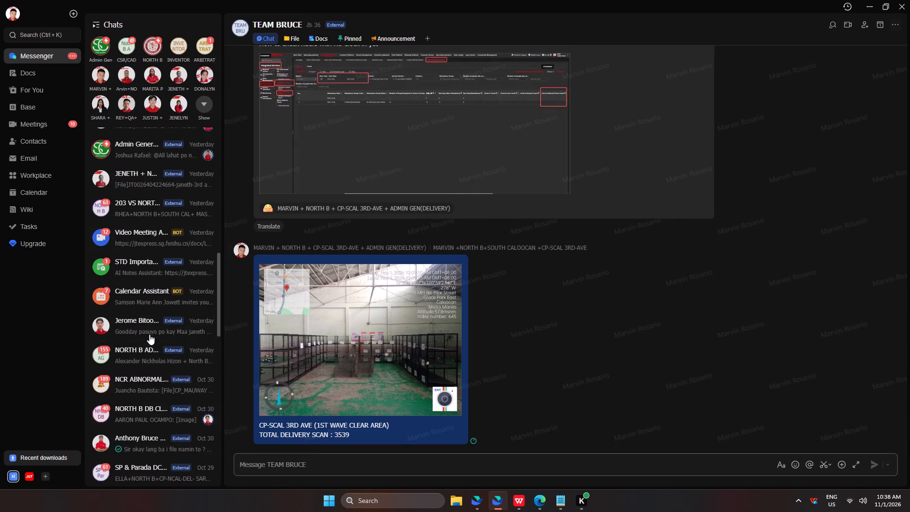
{"action": "left_click", "coordinate": [149, 334]}
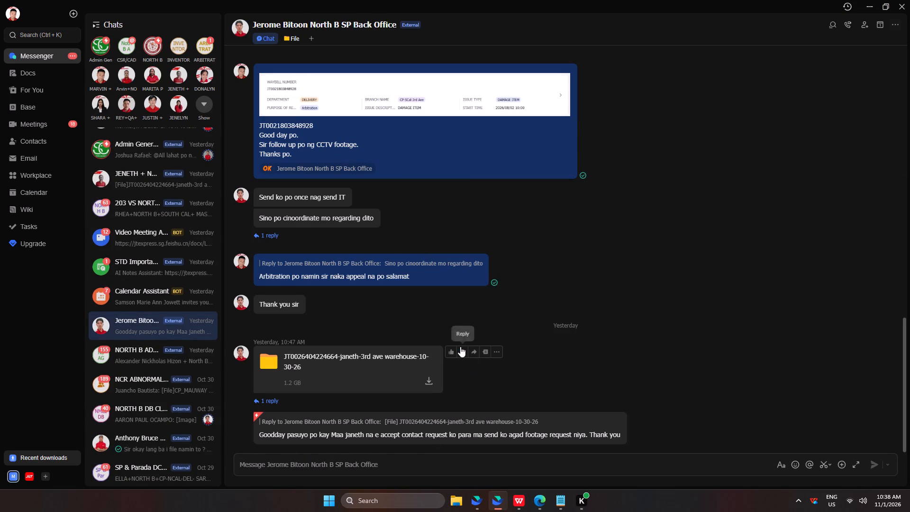
Reply to the shared 3rd ave warehouse folder dated 10-30-26 with the message "Sir saan papasa to ?".
{"action": "left_click", "coordinate": [466, 350]}
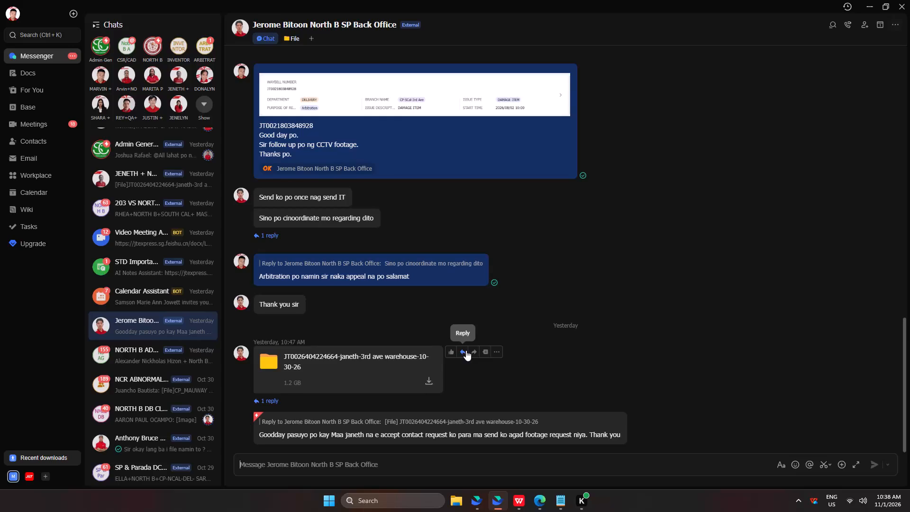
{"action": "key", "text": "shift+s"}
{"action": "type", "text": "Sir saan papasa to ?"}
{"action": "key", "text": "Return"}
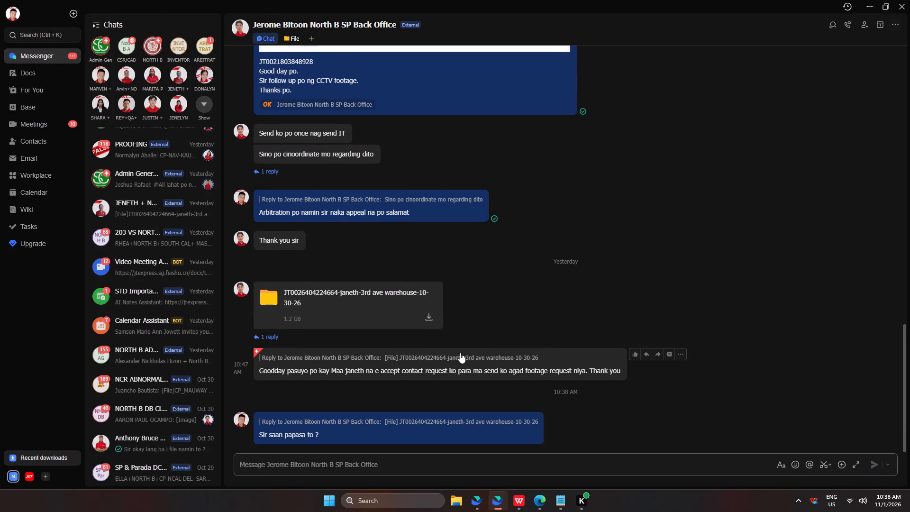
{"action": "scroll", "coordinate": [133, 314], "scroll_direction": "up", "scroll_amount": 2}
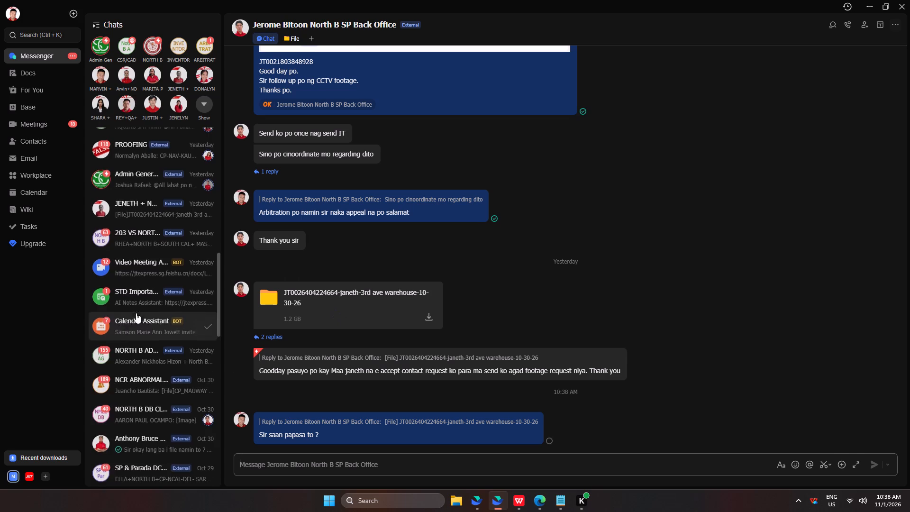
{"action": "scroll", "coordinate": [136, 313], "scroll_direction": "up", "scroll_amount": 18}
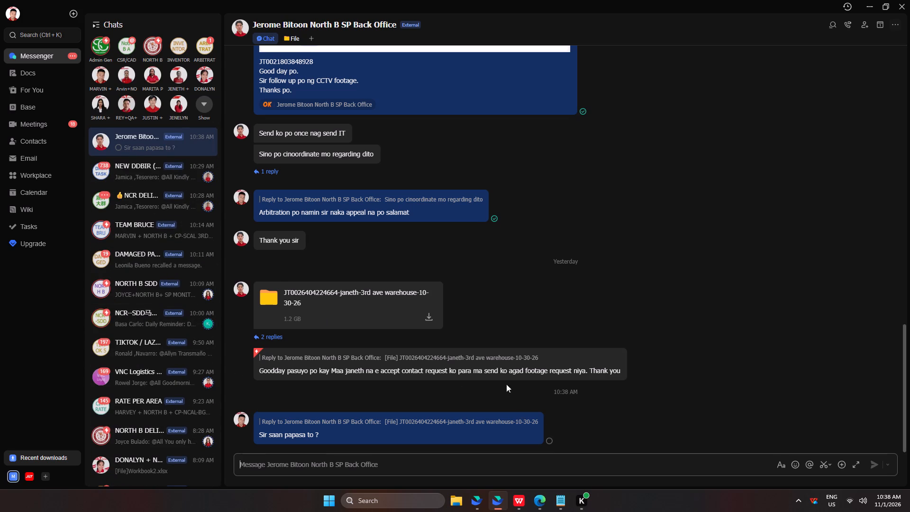
Switch to WPS Office with the 12 NON POD RATE template workbook.
{"action": "left_click", "coordinate": [525, 502]}
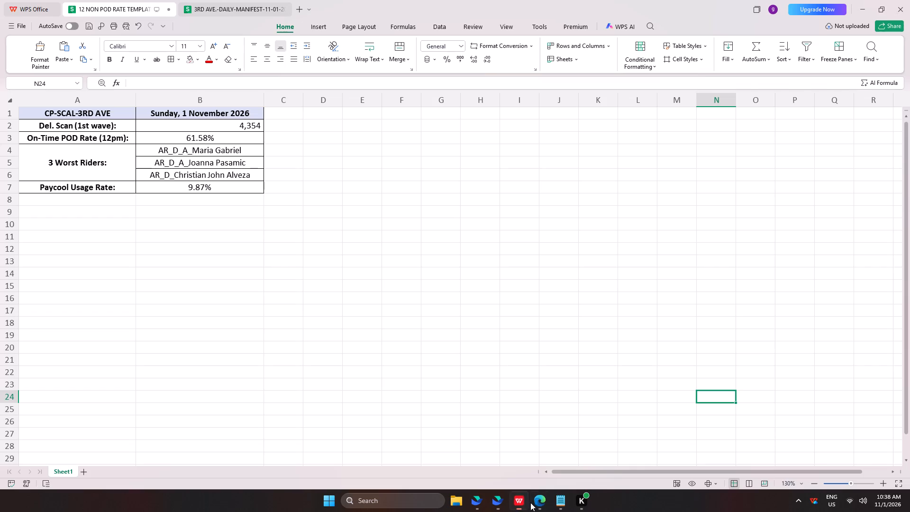
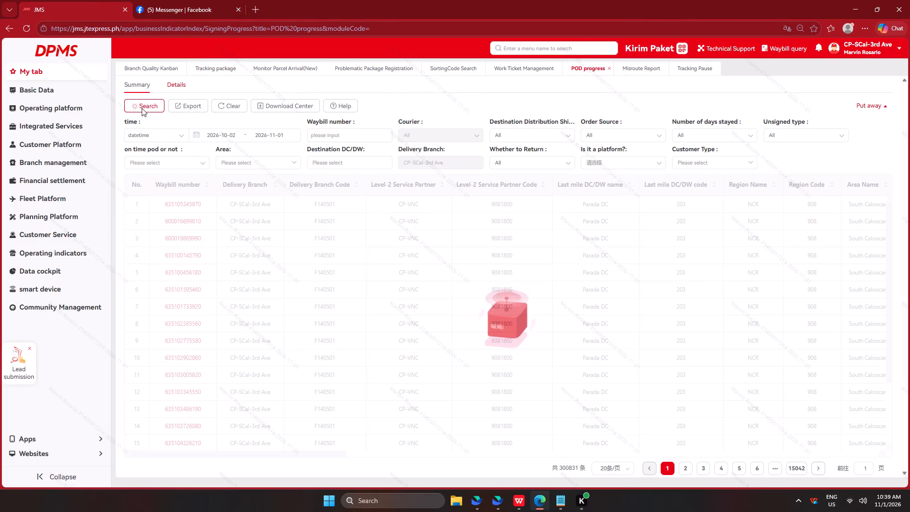
Refresh the POD progress summary and examine the Today Planing POD progress table across to the No POD QTY columns.
{"action": "left_click", "coordinate": [136, 87]}
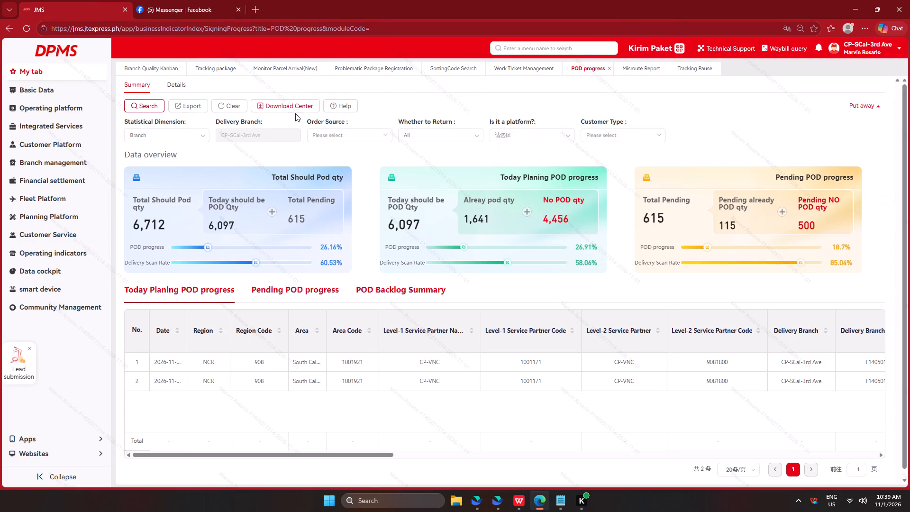
{"action": "left_click", "coordinate": [144, 106]}
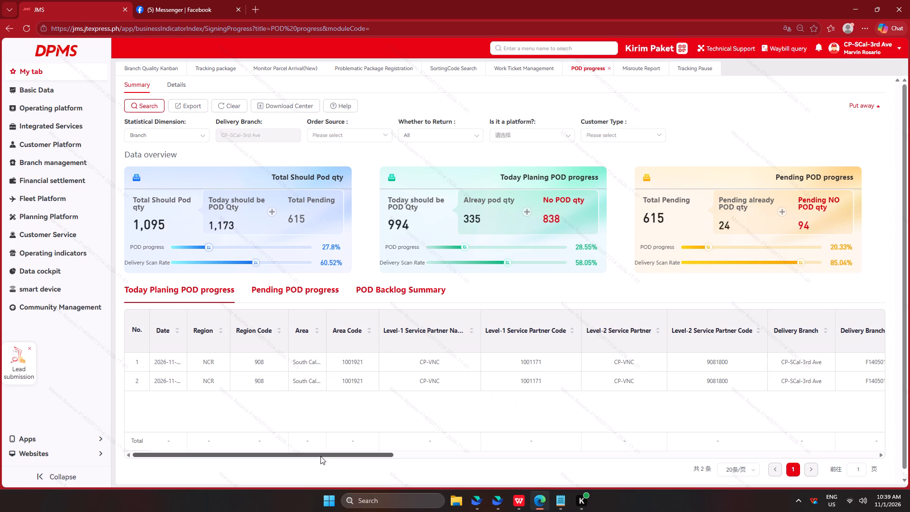
{"action": "left_click_drag", "start_coordinate": [321, 456], "coordinate": [541, 469]}
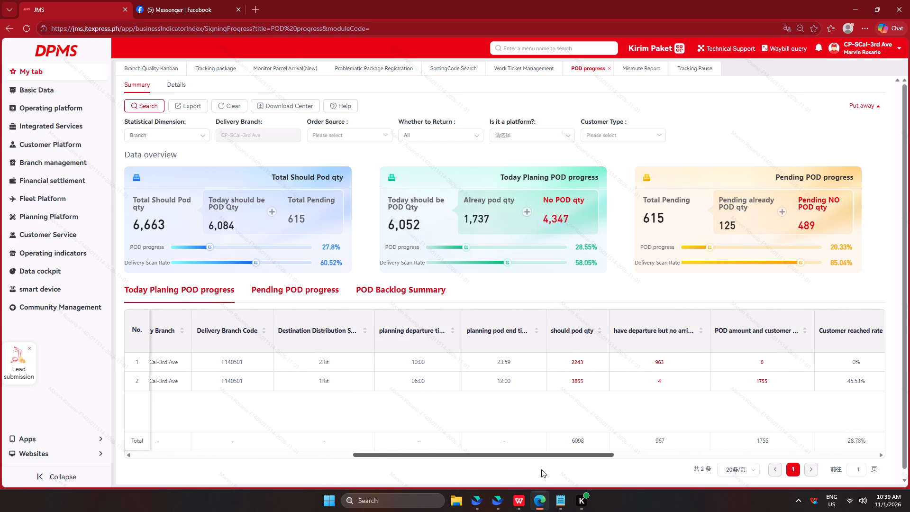
{"action": "left_click_drag", "start_coordinate": [541, 469], "coordinate": [607, 467]}
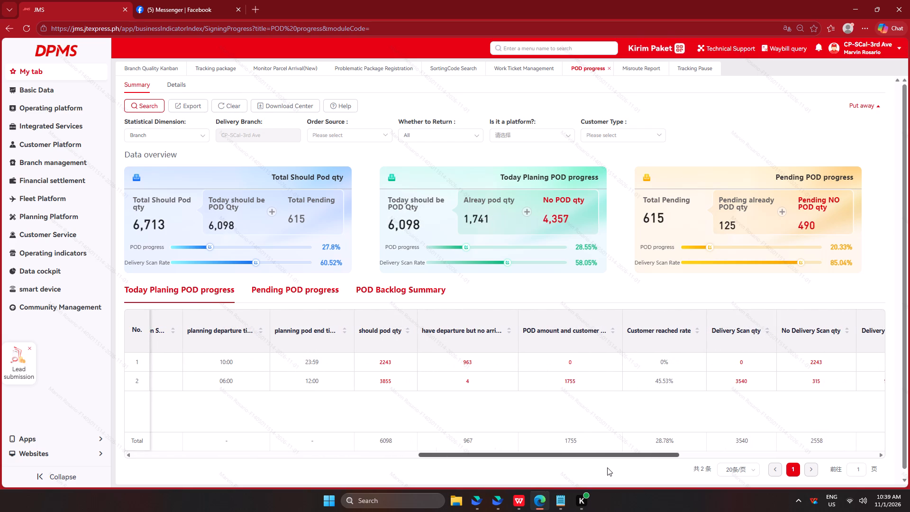
{"action": "left_click_drag", "start_coordinate": [607, 467], "coordinate": [609, 468]}
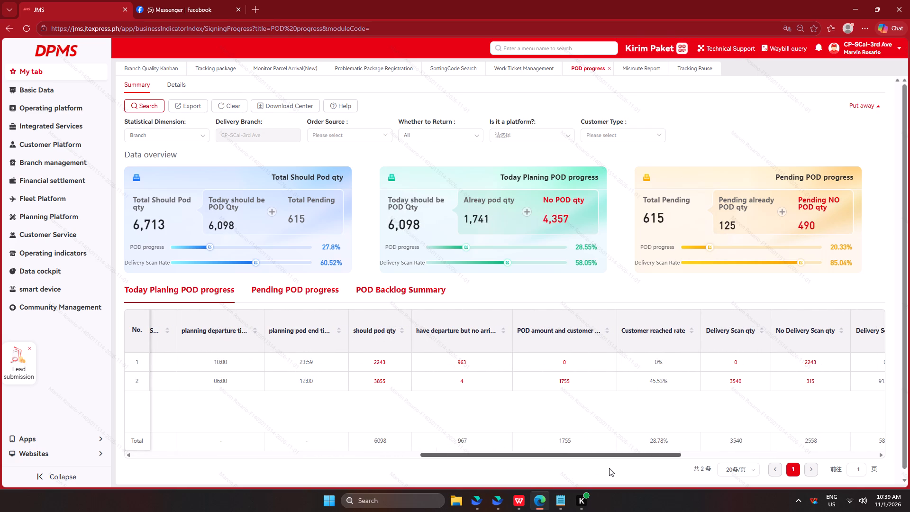
{"action": "left_click_drag", "start_coordinate": [609, 468], "coordinate": [673, 461]}
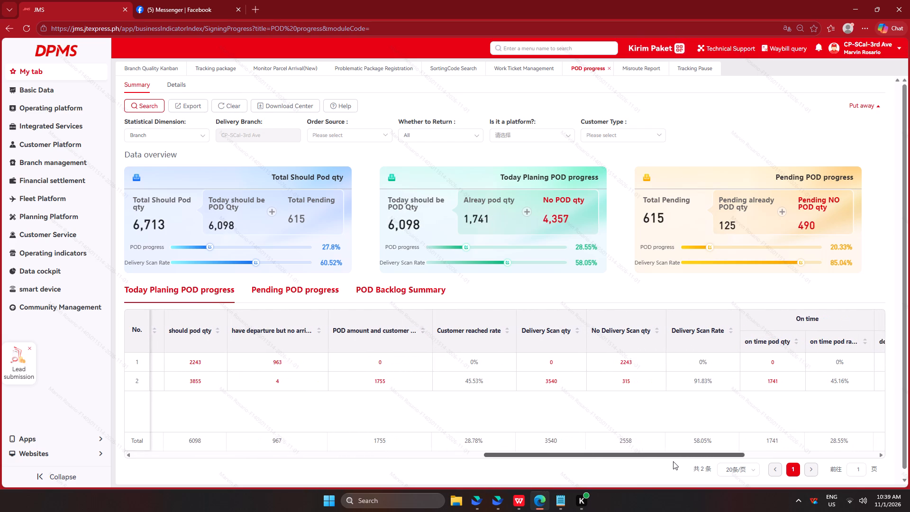
{"action": "left_click_drag", "start_coordinate": [673, 461], "coordinate": [752, 451]}
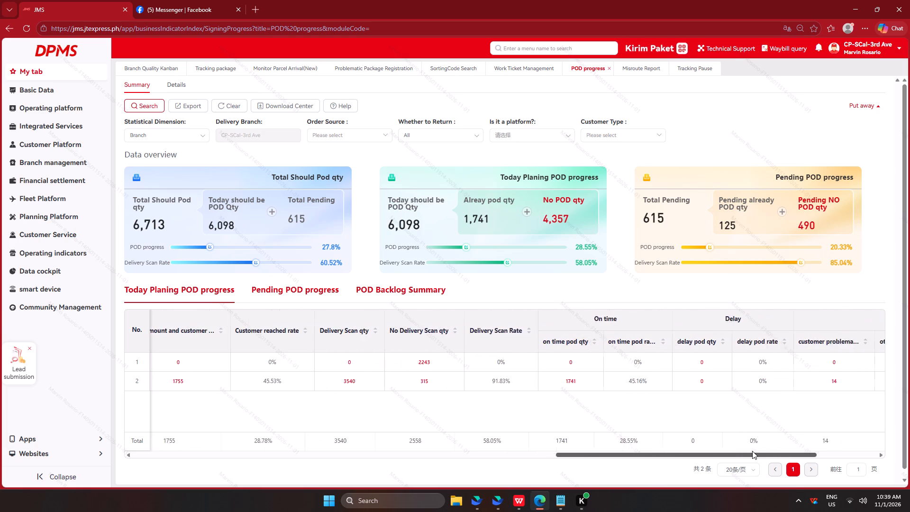
{"action": "left_click_drag", "start_coordinate": [752, 451], "coordinate": [780, 449]}
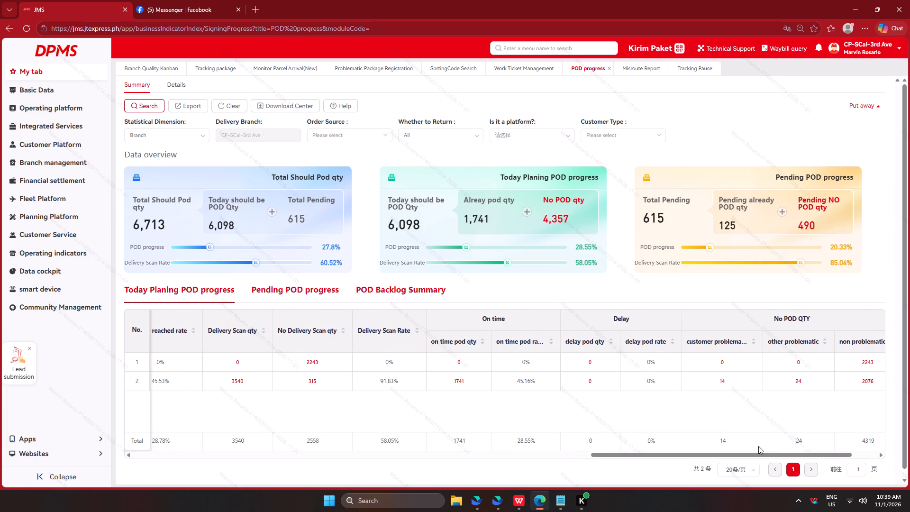
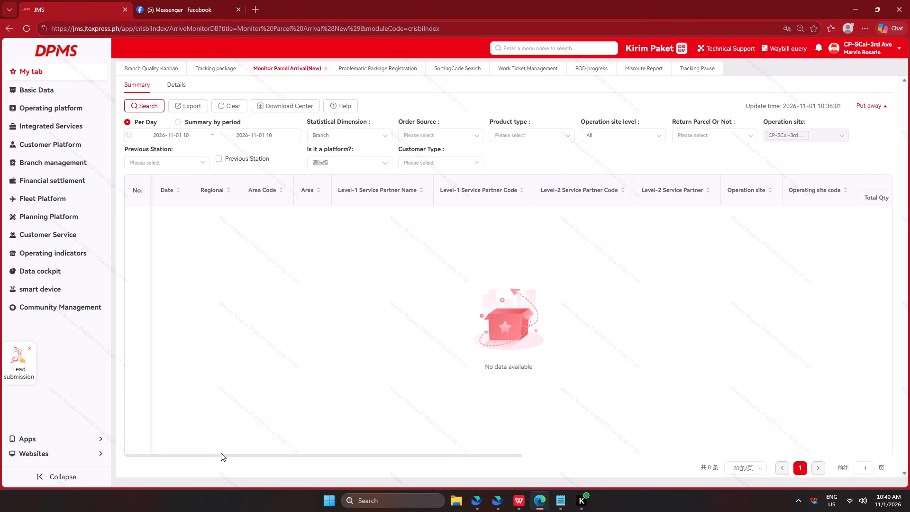
Rerun the Monitor Parcel Arrival summary search for the branch and check the Should Arrive Quantity and Arrived columns.
{"action": "left_click_drag", "start_coordinate": [221, 454], "coordinate": [425, 457]}
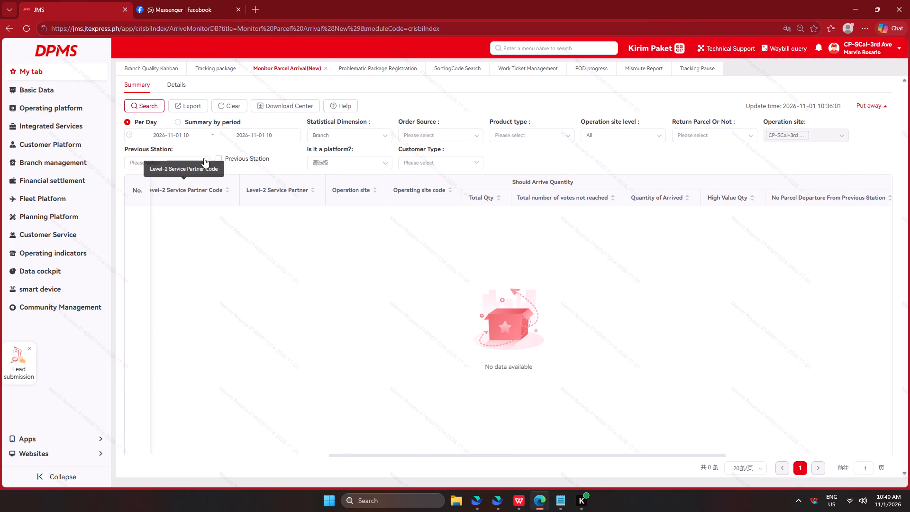
{"action": "left_click", "coordinate": [139, 99]}
{"action": "triple_click", "coordinate": [142, 105]}
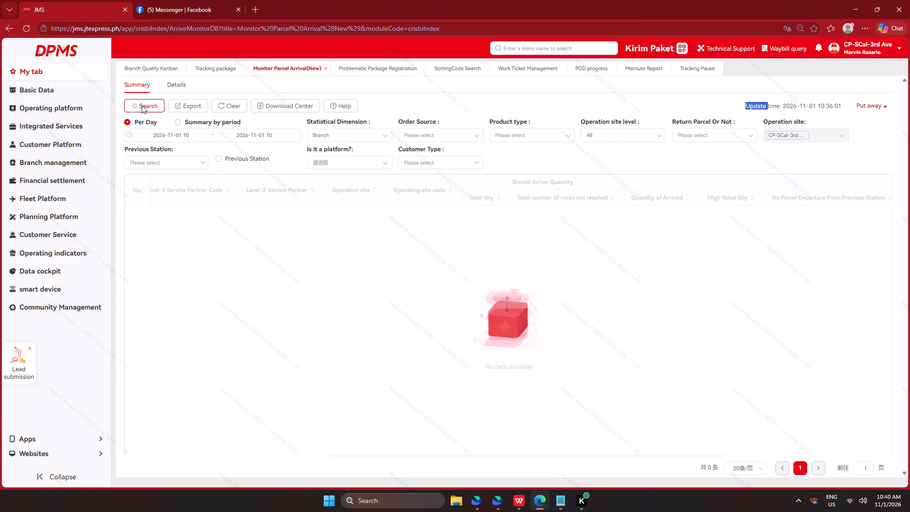
{"action": "triple_click", "coordinate": [142, 105]}
{"action": "left_click", "coordinate": [142, 105]}
{"action": "left_click", "coordinate": [390, 309]}
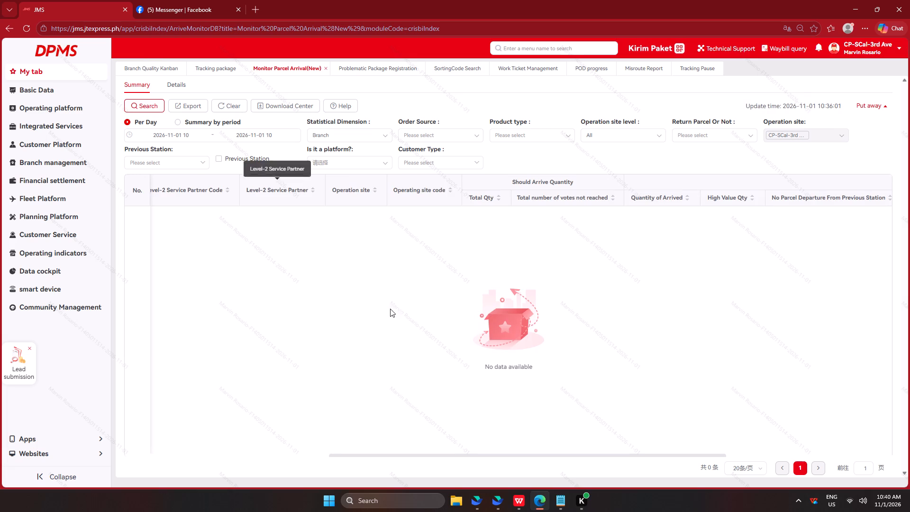
{"action": "left_click_drag", "start_coordinate": [386, 457], "coordinate": [568, 458]}
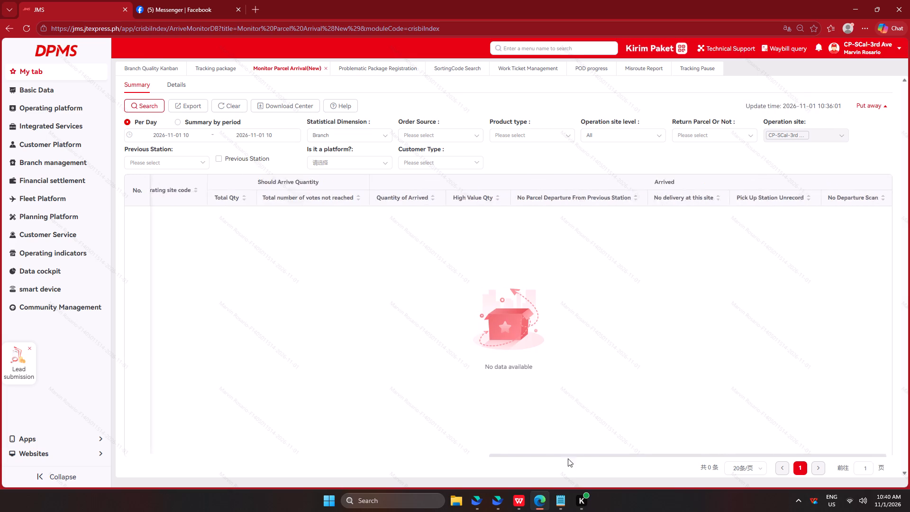
Refresh the Monitor Parcel Arrival(New) per-day summary for 2026-11-01 and examine its should-arrive and arrived quantity columns.
{"action": "left_click_drag", "start_coordinate": [568, 458], "coordinate": [471, 448]}
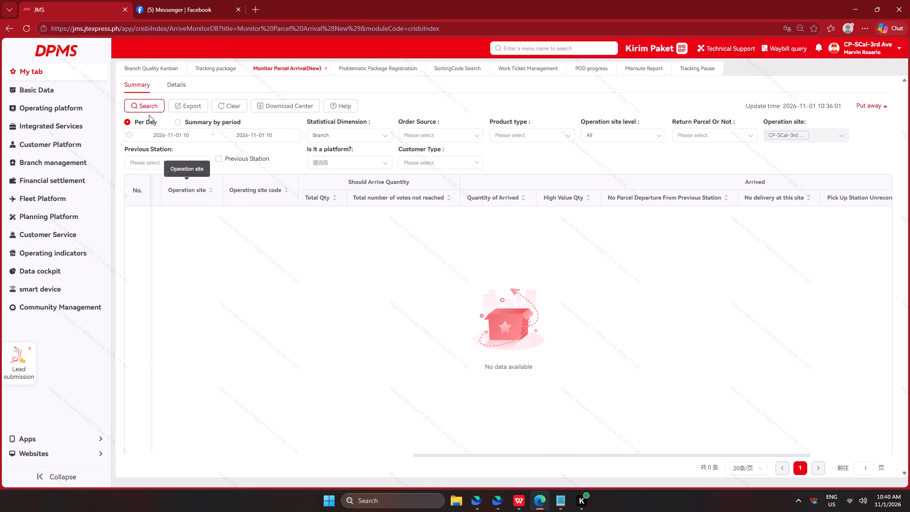
{"action": "left_click", "coordinate": [146, 108]}
{"action": "double_click", "coordinate": [146, 108]}
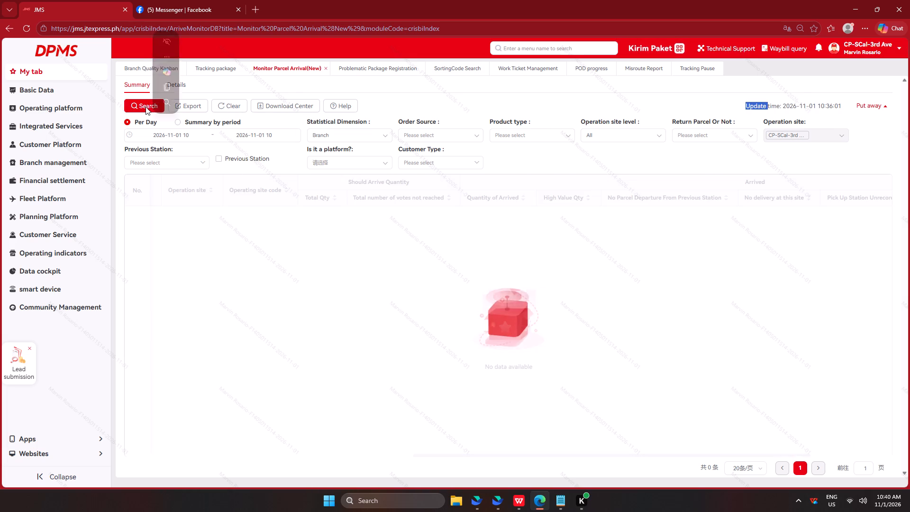
{"action": "left_click", "coordinate": [146, 107]}
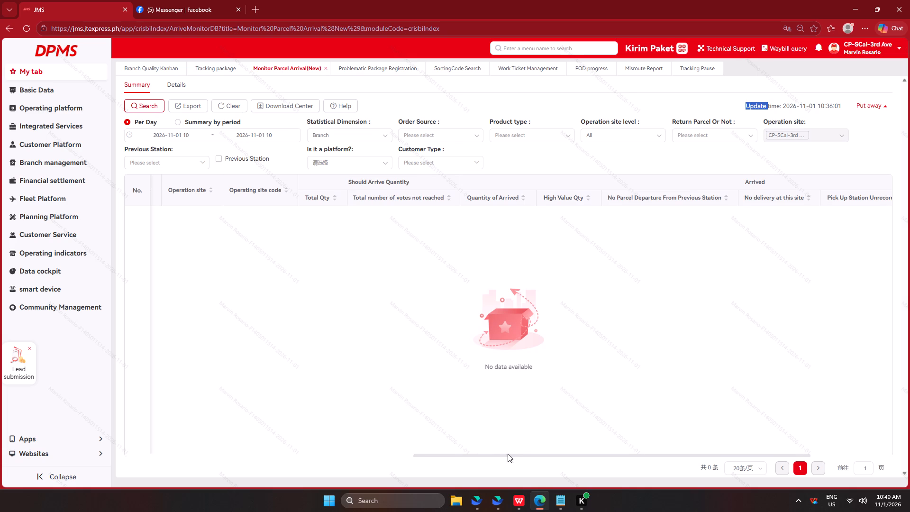
{"action": "left_click_drag", "start_coordinate": [507, 455], "coordinate": [685, 455]}
{"action": "left_click", "coordinate": [155, 109]}
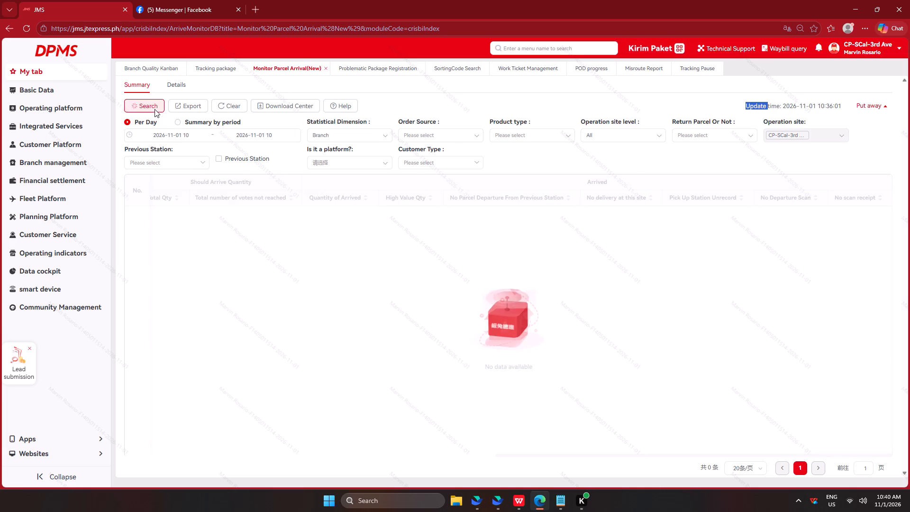
Rerun the per-day branch summary search in Monitor Parcel Arrival(New) for 2026-11-01 to refresh the arrival data.
{"action": "left_click", "coordinate": [155, 109]}
{"action": "left_click", "coordinate": [155, 109]}
{"action": "left_click", "coordinate": [155, 109]}
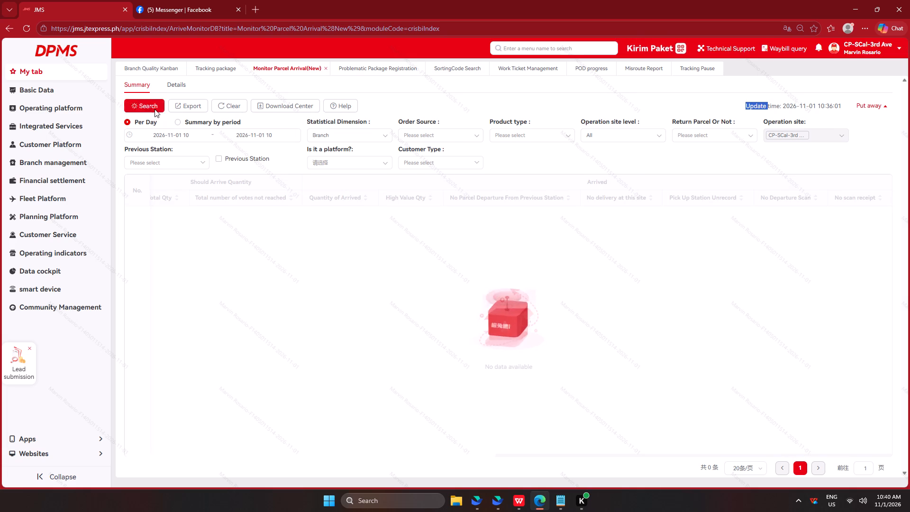
{"action": "left_click", "coordinate": [155, 109]}
{"action": "left_click", "coordinate": [155, 109]}
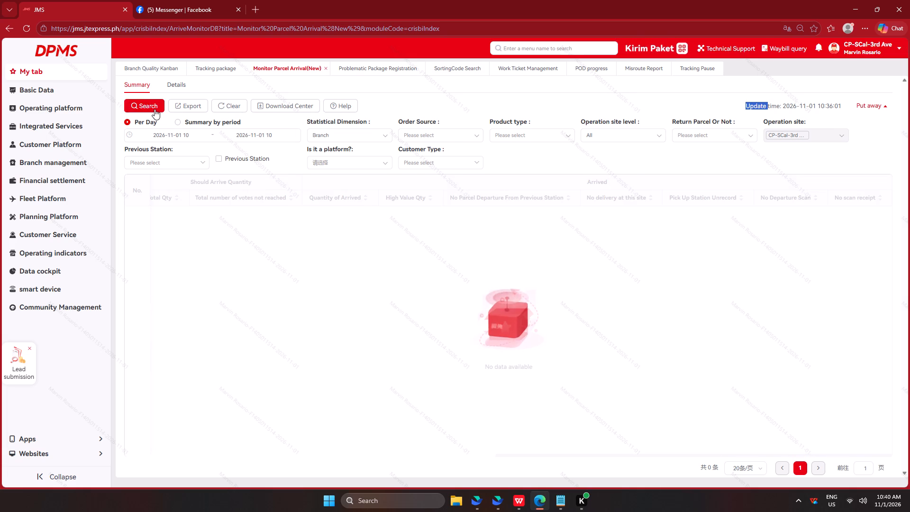
{"action": "left_click", "coordinate": [155, 109]}
{"action": "left_click", "coordinate": [155, 109]}
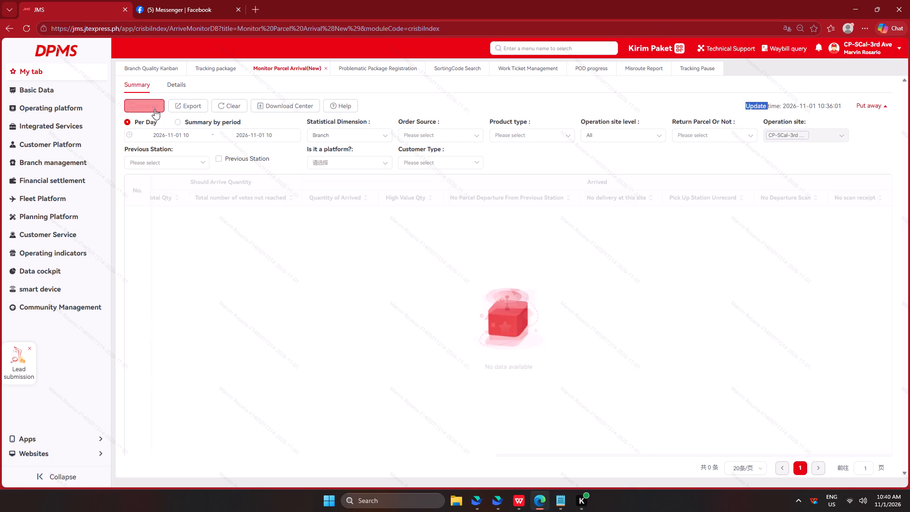
{"action": "left_click", "coordinate": [155, 109]}
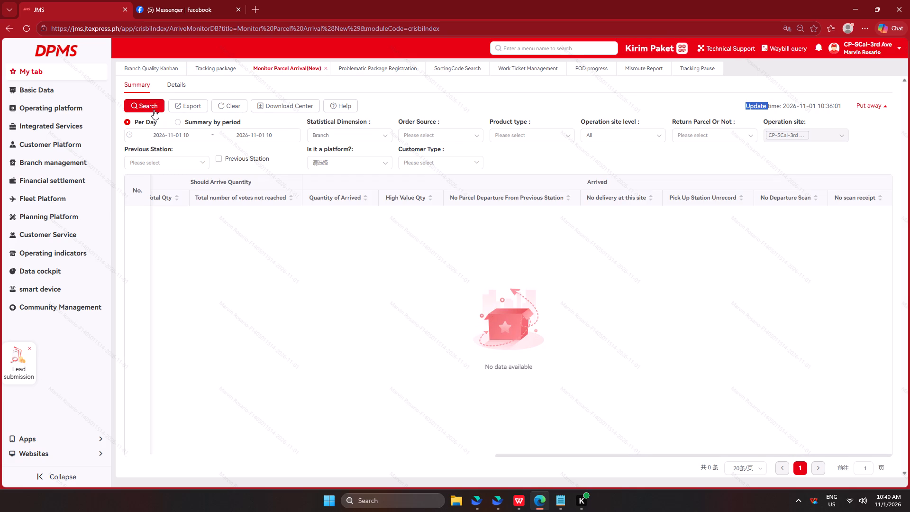
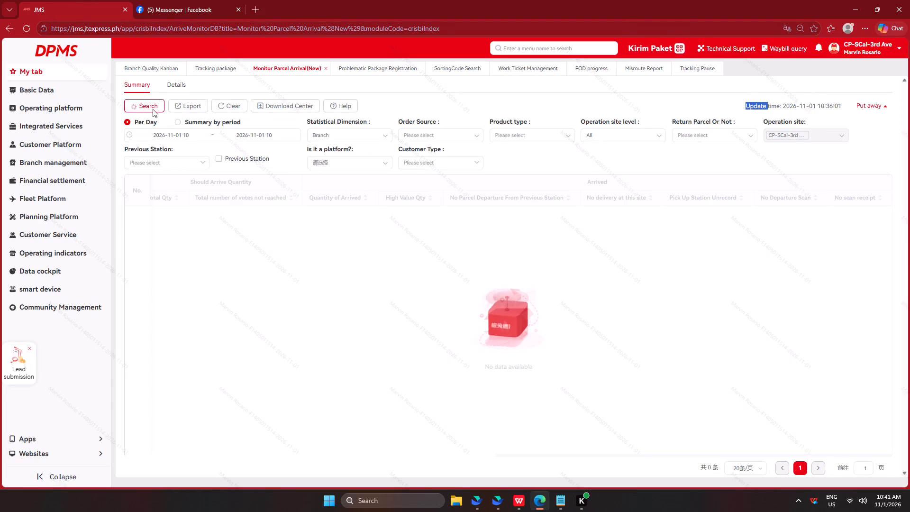
{"action": "left_click", "coordinate": [153, 109]}
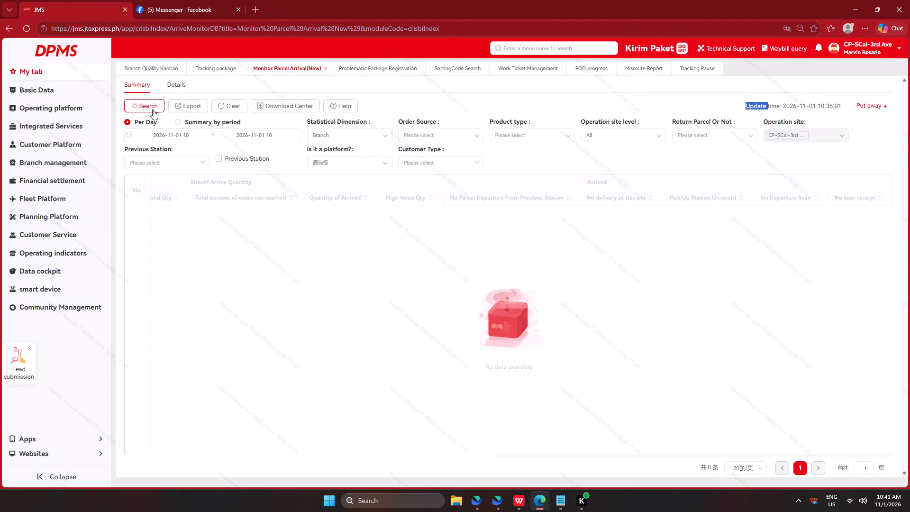
{"action": "left_click", "coordinate": [153, 109]}
{"action": "triple_click", "coordinate": [153, 109]}
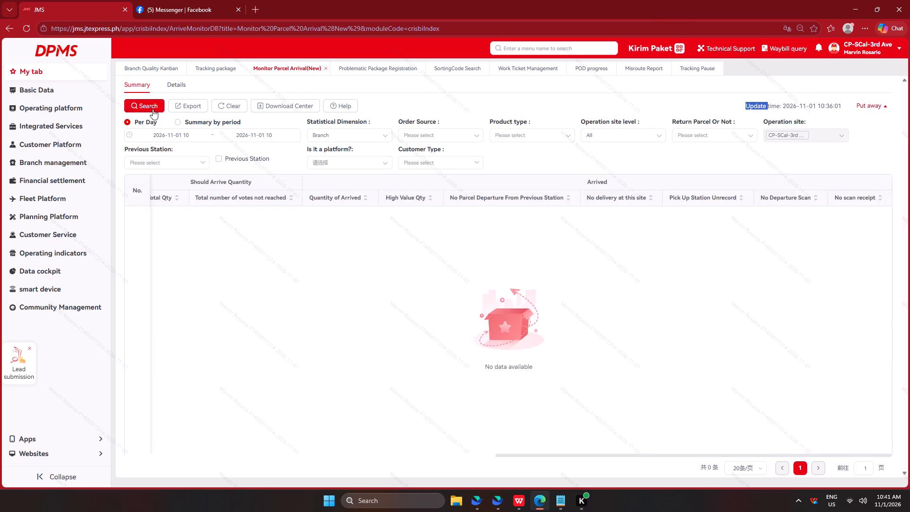
{"action": "left_click", "coordinate": [246, 240]}
{"action": "left_click", "coordinate": [150, 109]}
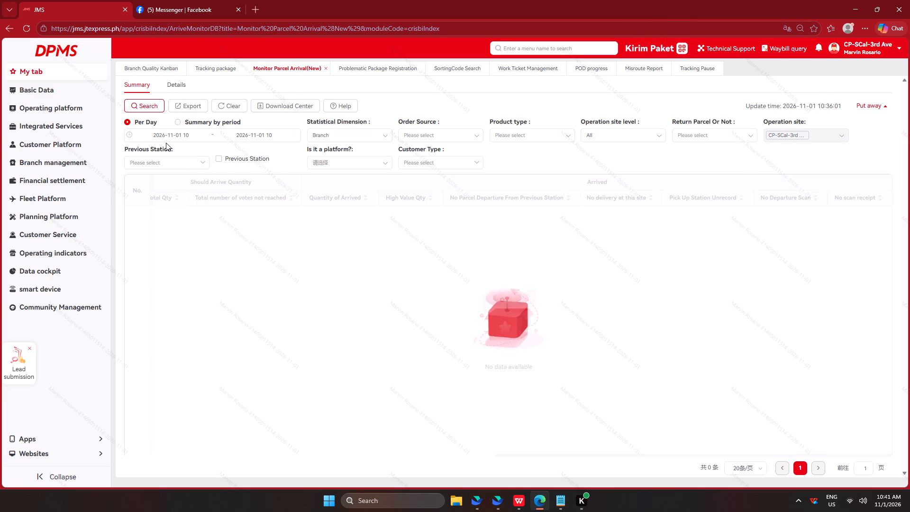
{"action": "left_click_drag", "start_coordinate": [504, 456], "coordinate": [781, 474]}
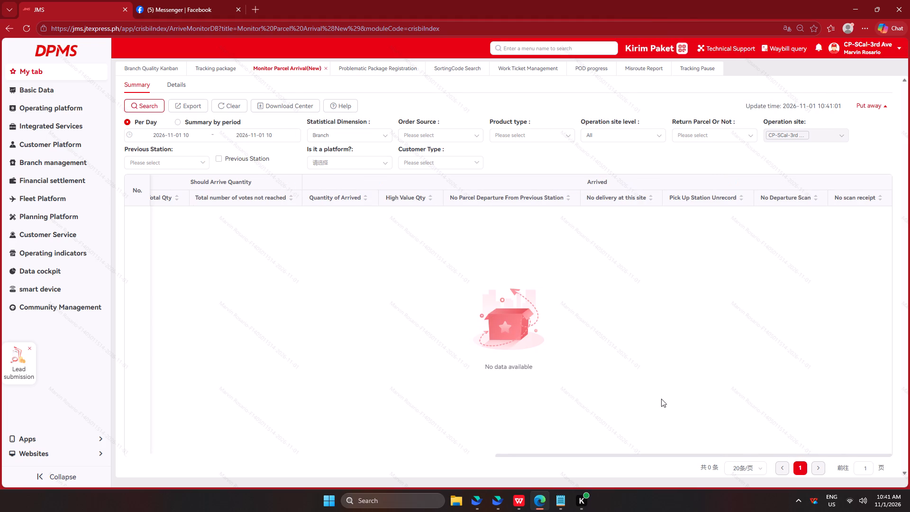
{"action": "left_click", "coordinate": [153, 108]}
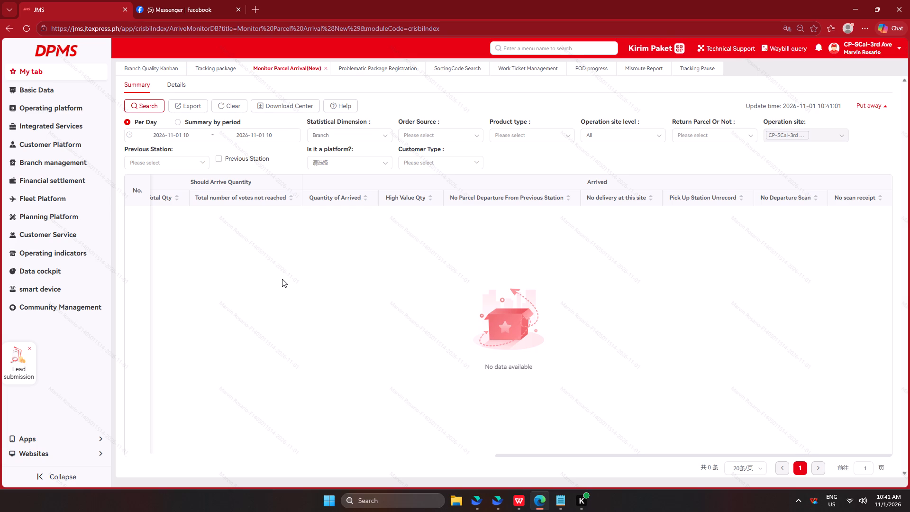
{"action": "key", "text": "F5"}
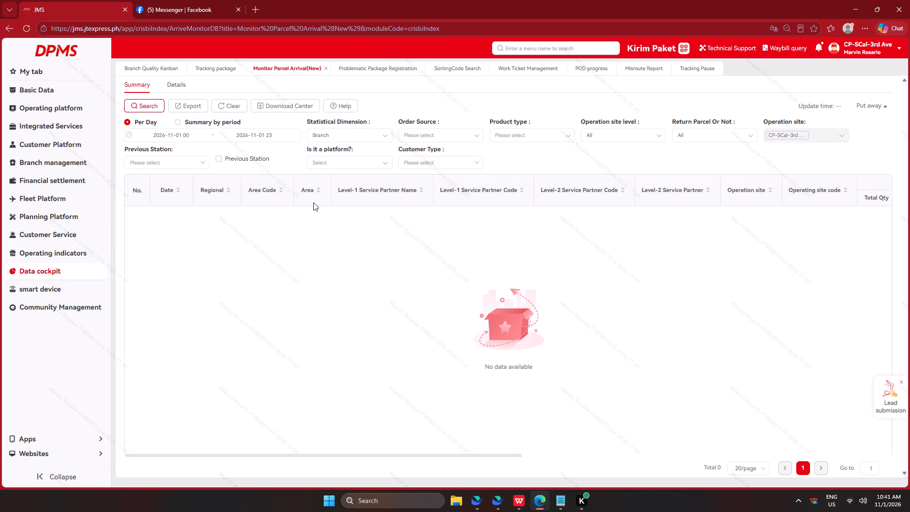
{"action": "left_click", "coordinate": [150, 110]}
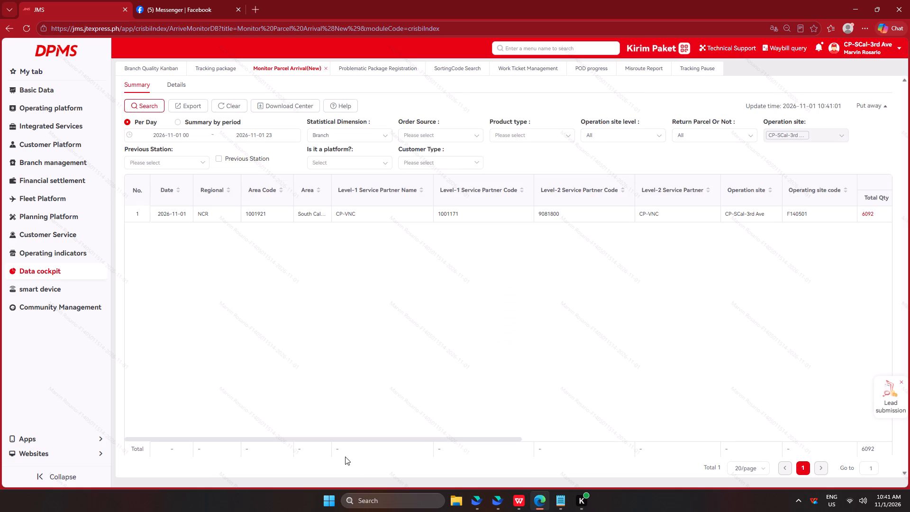
{"action": "left_click_drag", "start_coordinate": [369, 437], "coordinate": [627, 437]}
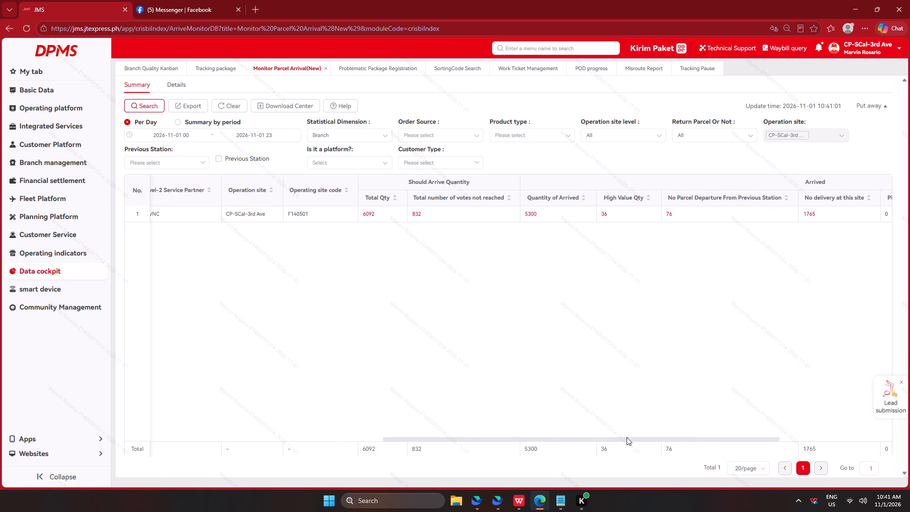
{"action": "left_click_drag", "start_coordinate": [627, 437], "coordinate": [632, 437]}
{"action": "left_click", "coordinate": [620, 320]}
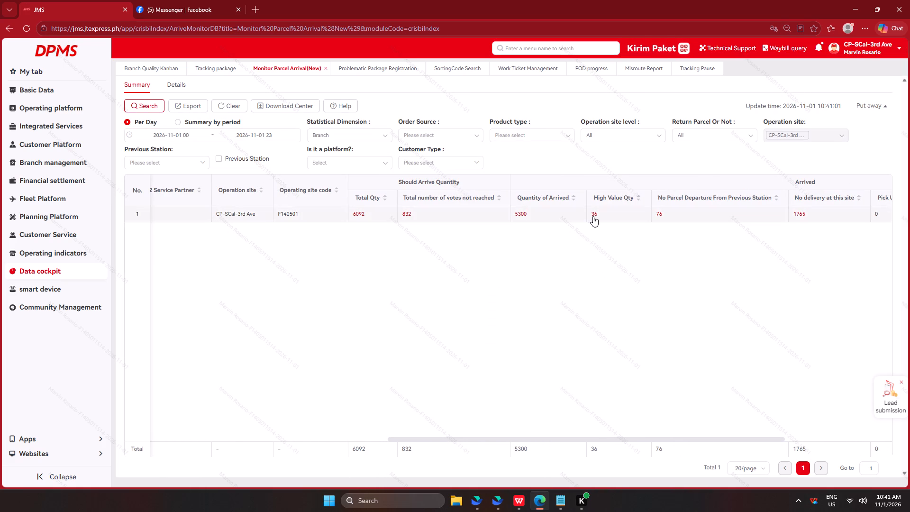
Open the details behind the arrived High Value Qty figure and submit an export of that list.
{"action": "left_click", "coordinate": [594, 213]}
{"action": "left_click", "coordinate": [191, 105]}
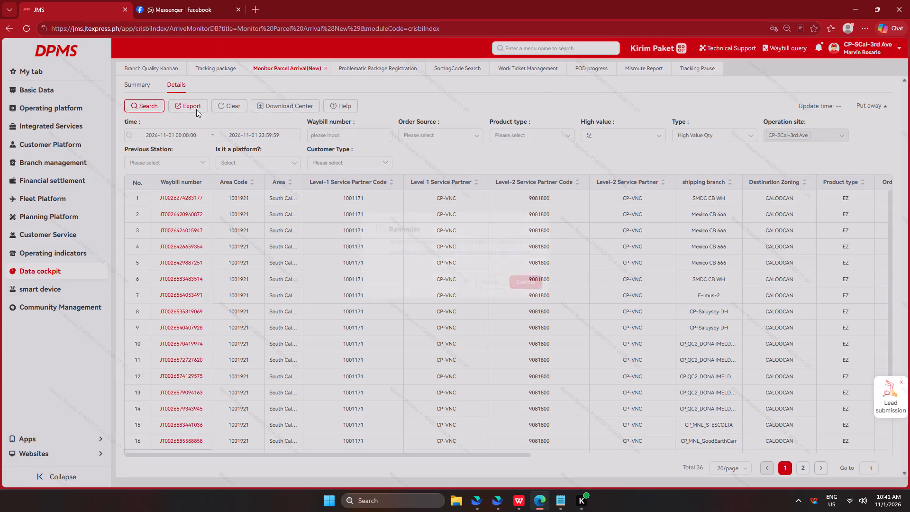
{"action": "left_click", "coordinate": [527, 288]}
Refresh the export file download list until the Monitor Parcel Arrival Details task is ready, and open its exported file.
{"action": "left_click", "coordinate": [289, 98]}
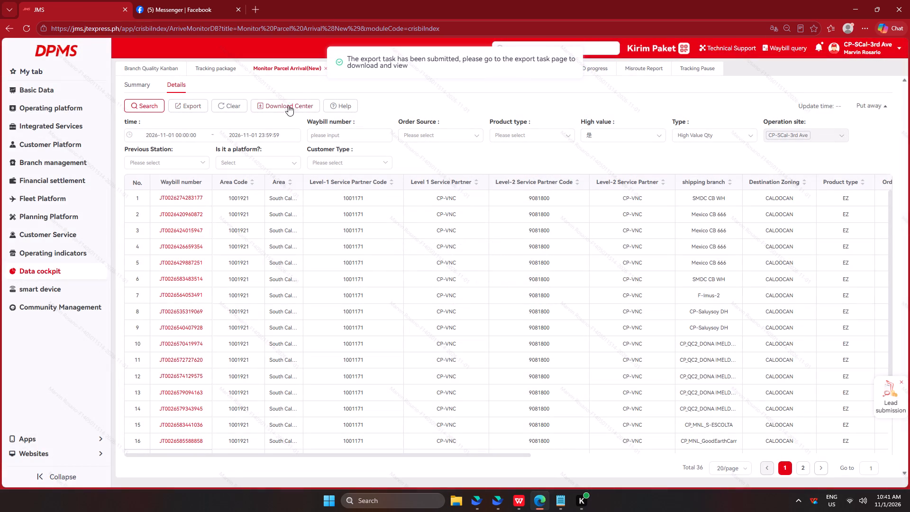
{"action": "left_click", "coordinate": [288, 106]}
{"action": "triple_click", "coordinate": [250, 144]}
{"action": "triple_click", "coordinate": [250, 144]}
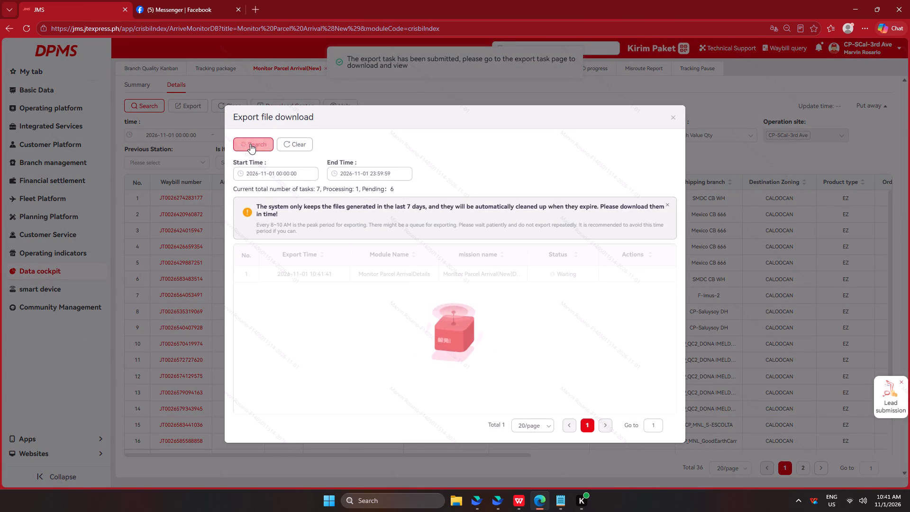
{"action": "triple_click", "coordinate": [250, 144]}
{"action": "triple_click", "coordinate": [250, 144]}
{"action": "triple_click", "coordinate": [250, 144]}
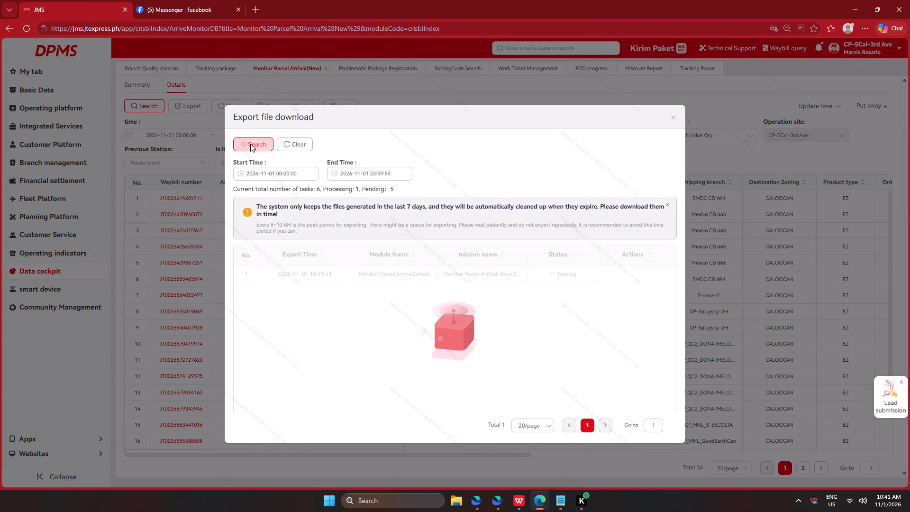
{"action": "double_click", "coordinate": [250, 144]}
{"action": "triple_click", "coordinate": [250, 144]}
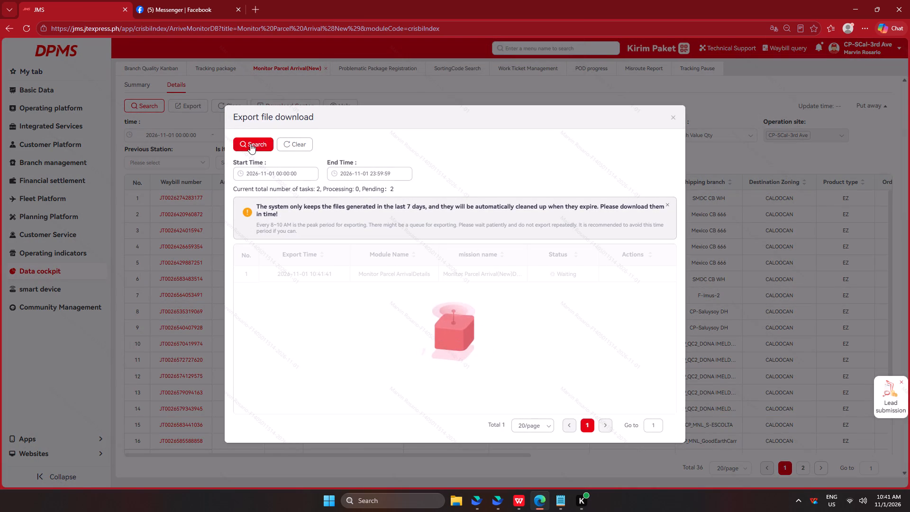
{"action": "triple_click", "coordinate": [250, 144]}
{"action": "triple_click", "coordinate": [250, 144]}
{"action": "left_click", "coordinate": [250, 144]}
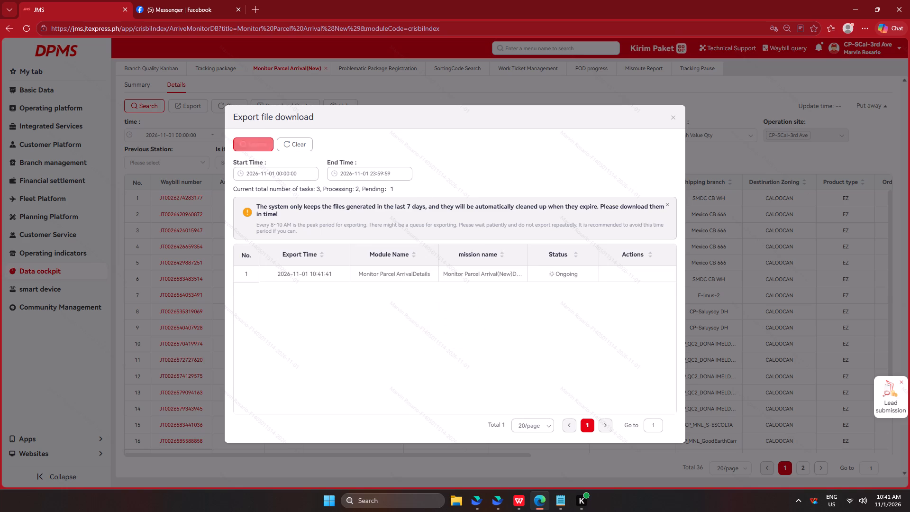
{"action": "triple_click", "coordinate": [257, 146]}
{"action": "left_click", "coordinate": [257, 146]}
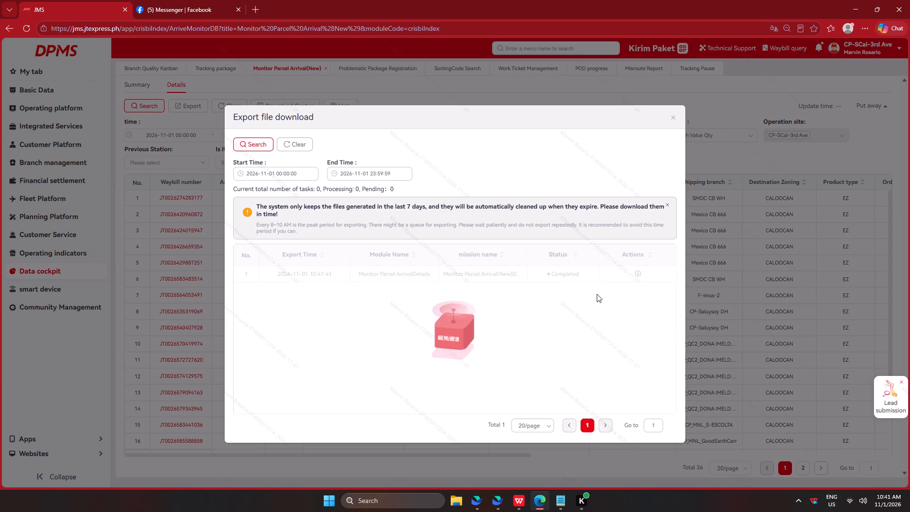
{"action": "left_click", "coordinate": [638, 276]}
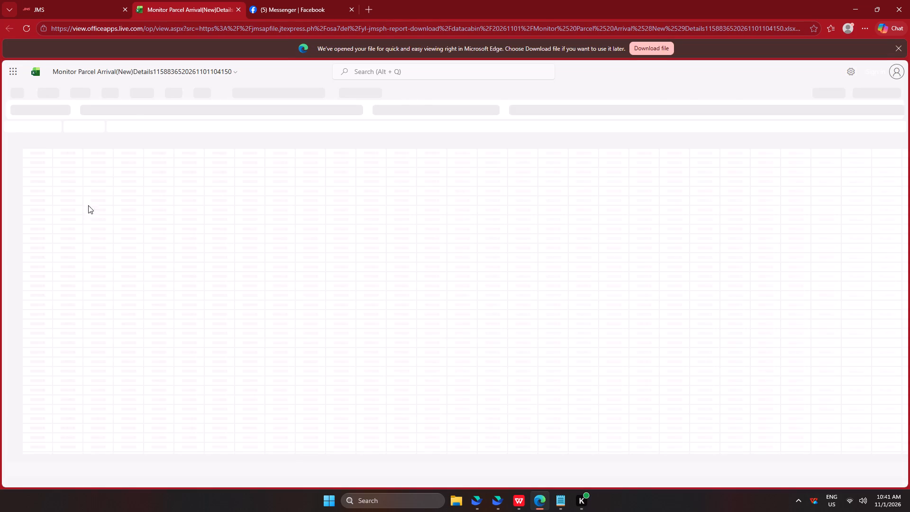
Copy all waybill numbers in column A of the exported sheet, from A2 down to the last row.
{"action": "left_click", "coordinate": [41, 164]}
{"action": "key", "text": "ctrl+shift+Down"}
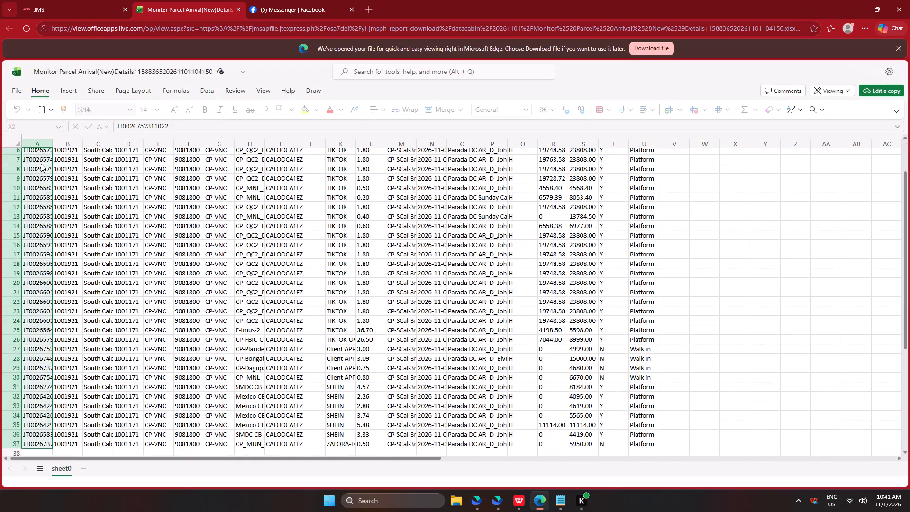
{"action": "key", "text": "ctrl+c"}
{"action": "key", "text": "ctrl+c"}
{"action": "key", "text": "ctrl+c"}
{"action": "key", "text": "ctrl+c"}
{"action": "key", "text": "ctrl+c"}
{"action": "key", "text": "ctrl+c"}
{"action": "key", "text": "ctrl+c"}
{"action": "key", "text": "ctrl+c"}
{"action": "key", "text": "ctrl+c"}
{"action": "key", "text": "ctrl+c"}
{"action": "key", "text": "ctrl+c"}
{"action": "key", "text": "ctrl+c"}
{"action": "key", "text": "ctrl+c"}
{"action": "key", "text": "ctrl+c"}
{"action": "key", "text": "ctrl+c"}
{"action": "key", "text": "ctrl+c"}
{"action": "key", "text": "ctrl+c"}
{"action": "key", "text": "ctrl+c"}
{"action": "key", "text": "ctrl+c"}
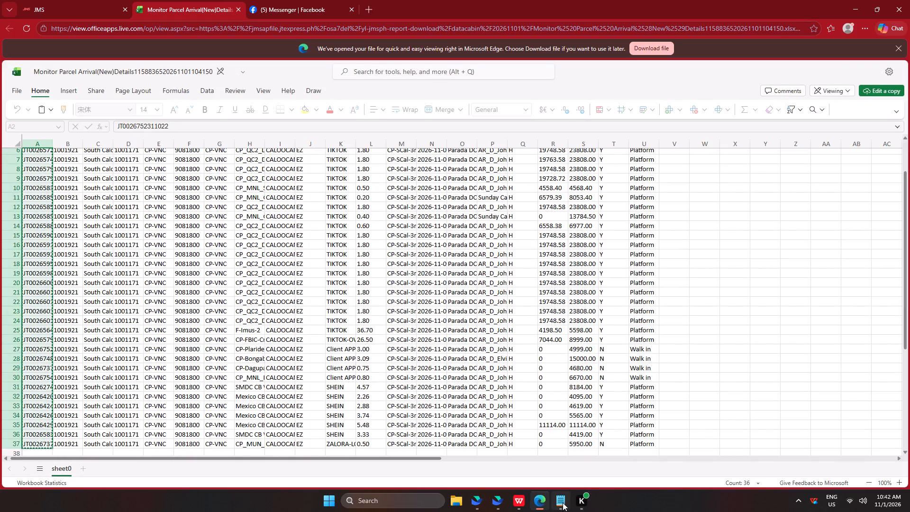
{"action": "key", "text": "ctrl+c"}
Switch to Notepad and paste the copied waybill numbers under 2ND TRUCK ARRIVAL in the November 1 notes.
{"action": "left_click", "coordinate": [561, 503], "text": "ctrl"}
{"action": "scroll", "coordinate": [779, 280], "scroll_direction": "up", "scroll_amount": 5}
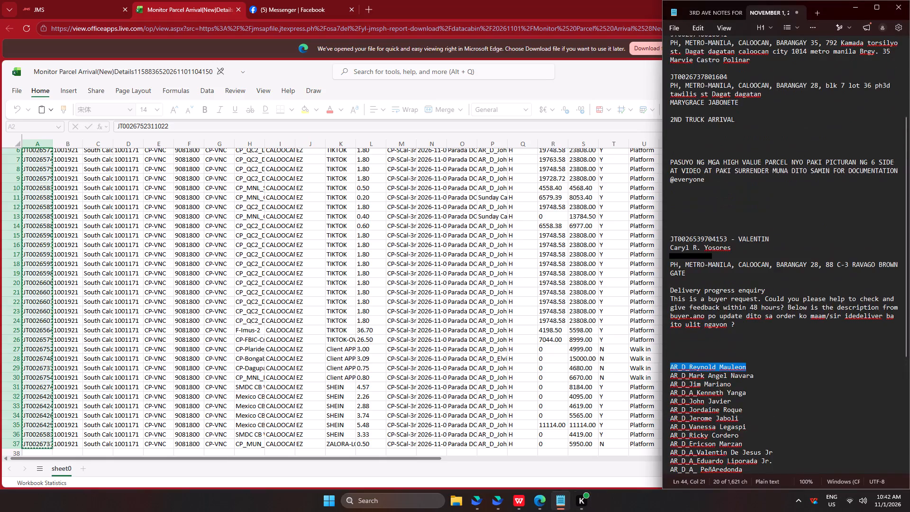
{"action": "scroll", "coordinate": [732, 214], "scroll_direction": "up", "scroll_amount": 5}
{"action": "left_click", "coordinate": [682, 269]}
{"action": "key", "text": "ctrl+v"}
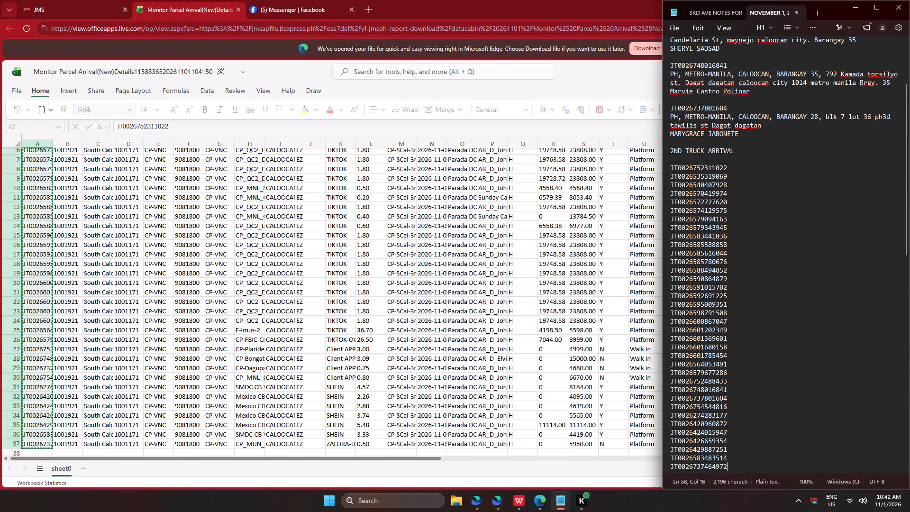
{"action": "scroll", "coordinate": [736, 245], "scroll_direction": "up", "scroll_amount": 3}
{"action": "left_click_drag", "start_coordinate": [735, 139], "coordinate": [637, 144]}
{"action": "key", "text": "ctrl+c"}
{"action": "key", "text": "ctrl+c"}
{"action": "key", "text": "ctrl+f"}
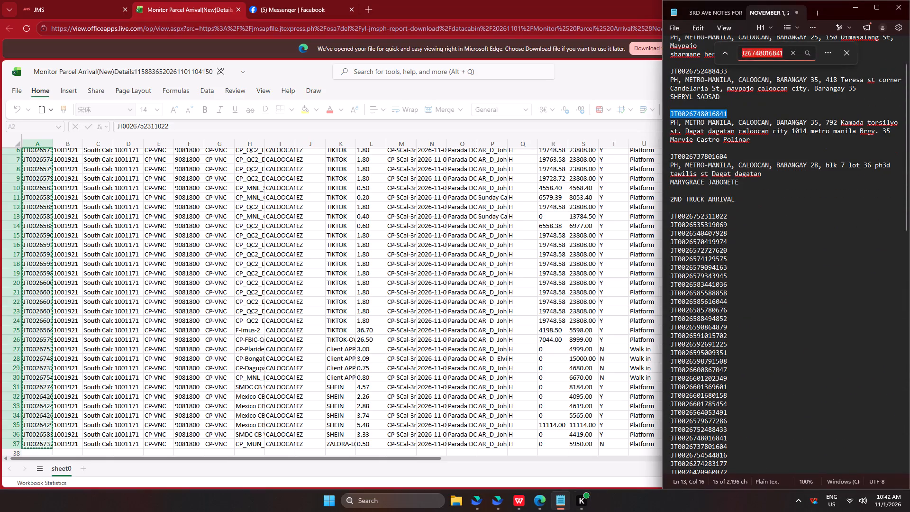
{"action": "key", "text": "ctrl+v"}
{"action": "key", "text": "Return"}
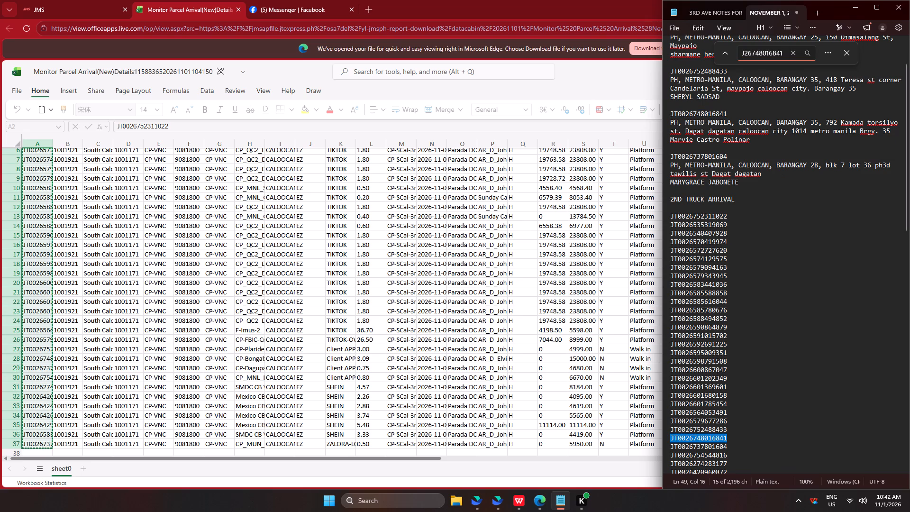
{"action": "left_click_drag", "start_coordinate": [733, 439], "coordinate": [653, 439]}
{"action": "key", "text": "BackSpace"}
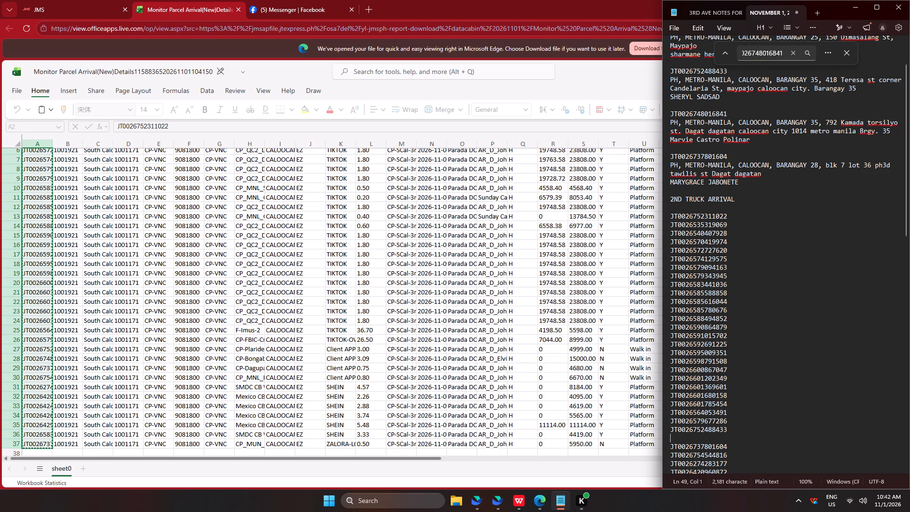
{"action": "scroll", "coordinate": [721, 218], "scroll_direction": "up", "scroll_amount": 2}
{"action": "left_click_drag", "start_coordinate": [735, 205], "coordinate": [660, 212]}
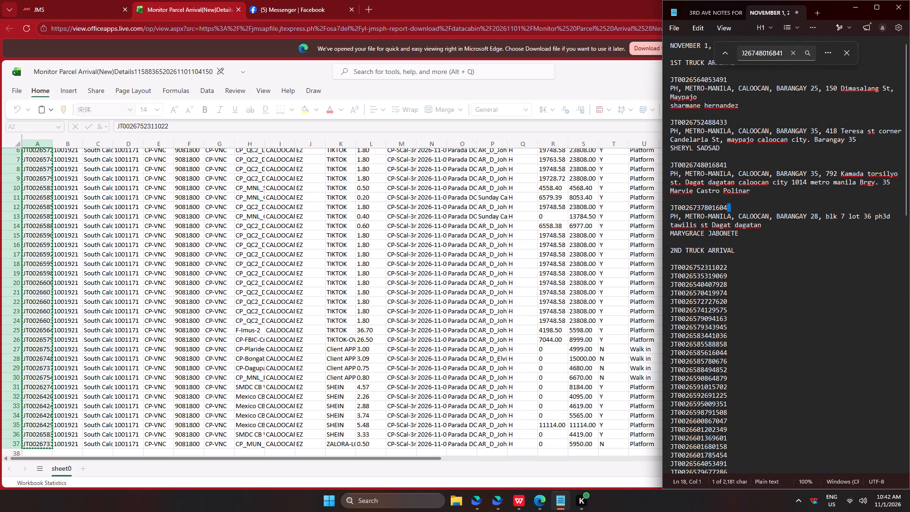
{"action": "left_click_drag", "start_coordinate": [660, 212], "coordinate": [660, 209]}
{"action": "key", "text": "ctrl+c"}
{"action": "key", "text": "ctrl+c"}
{"action": "key", "text": "ctrl+c"}
{"action": "key", "text": "ctrl+c"}
{"action": "key", "text": "ctrl+c"}
{"action": "left_click", "coordinate": [792, 54]}
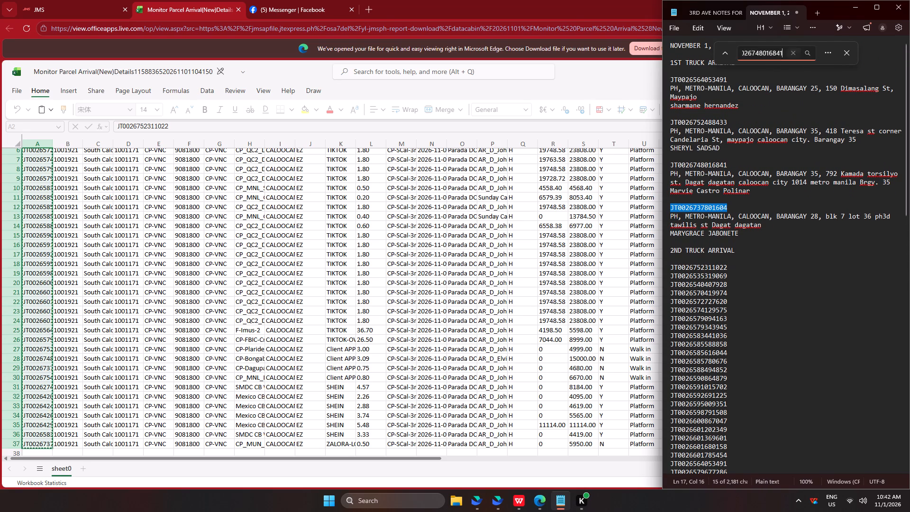
{"action": "left_click", "coordinate": [773, 55]}
{"action": "key", "text": "ctrl+v"}
{"action": "key", "text": "Return"}
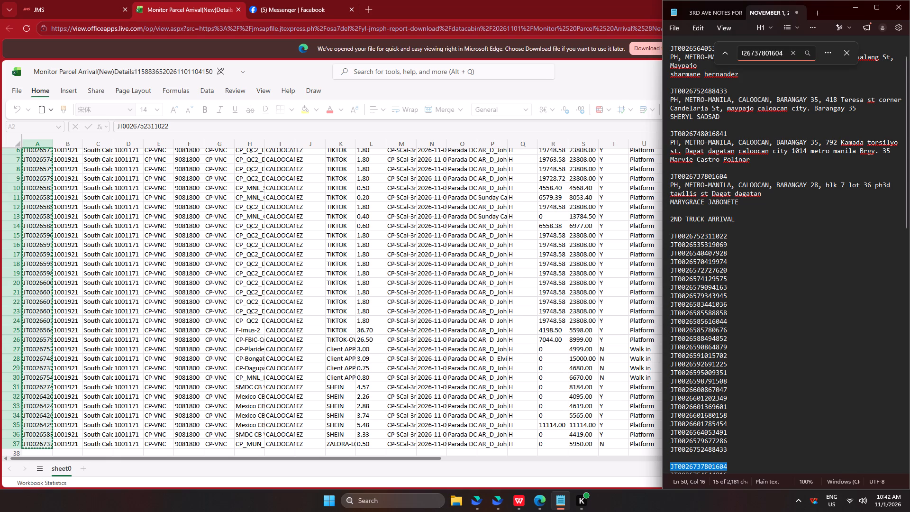
{"action": "left_click_drag", "start_coordinate": [734, 466], "coordinate": [654, 465]}
{"action": "key", "text": "BackSpace"}
{"action": "key", "text": "BackSpace"}
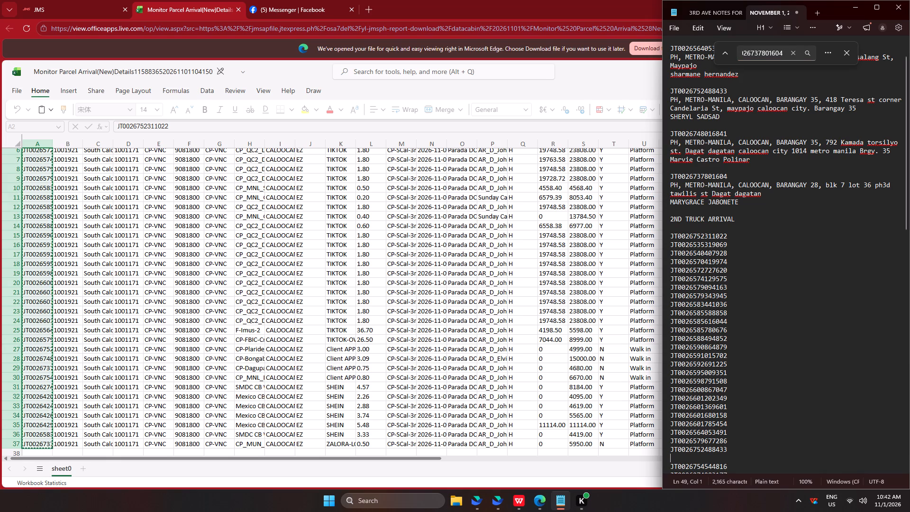
{"action": "key", "text": "BackSpace"}
{"action": "scroll", "coordinate": [795, 384], "scroll_direction": "up", "scroll_amount": 5}
{"action": "left_click_drag", "start_coordinate": [735, 125], "coordinate": [640, 128]}
{"action": "key", "text": "ctrl+c"}
{"action": "key", "text": "ctrl+c"}
{"action": "key", "text": "ctrl+c"}
{"action": "key", "text": "ctrl+c"}
{"action": "left_click", "coordinate": [794, 50]}
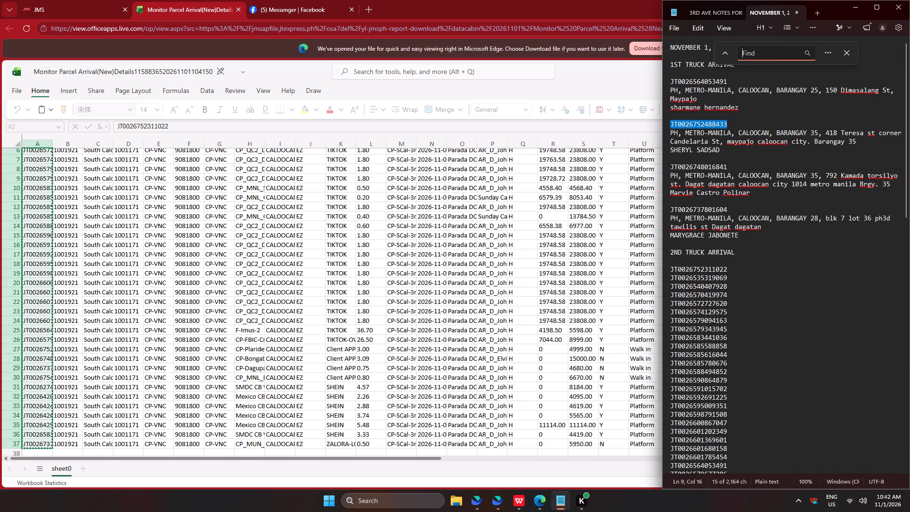
{"action": "left_click", "coordinate": [787, 50]}
{"action": "key", "text": "ctrl+v"}
{"action": "key", "text": "Return"}
{"action": "key", "text": "Return"}
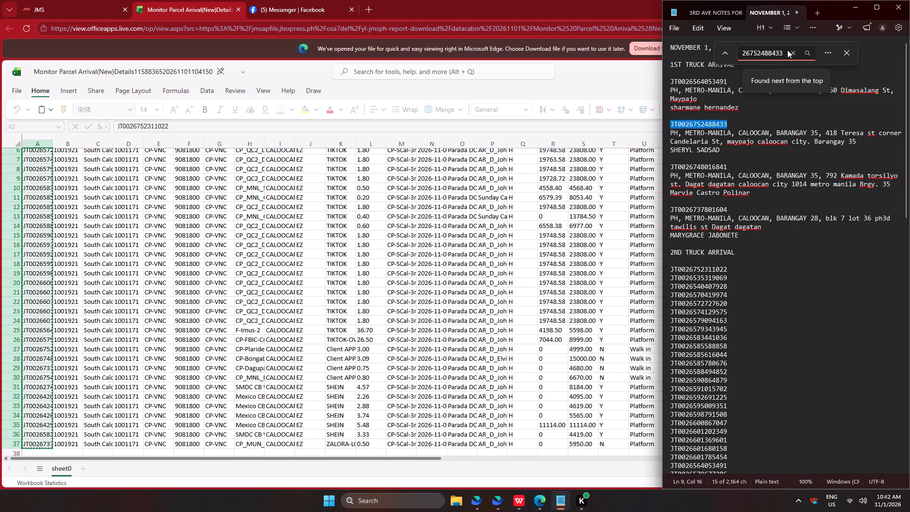
{"action": "key", "text": "Return"}
{"action": "key", "text": "Return"}
{"action": "key", "text": "Return"}
{"action": "key", "text": "Return"}
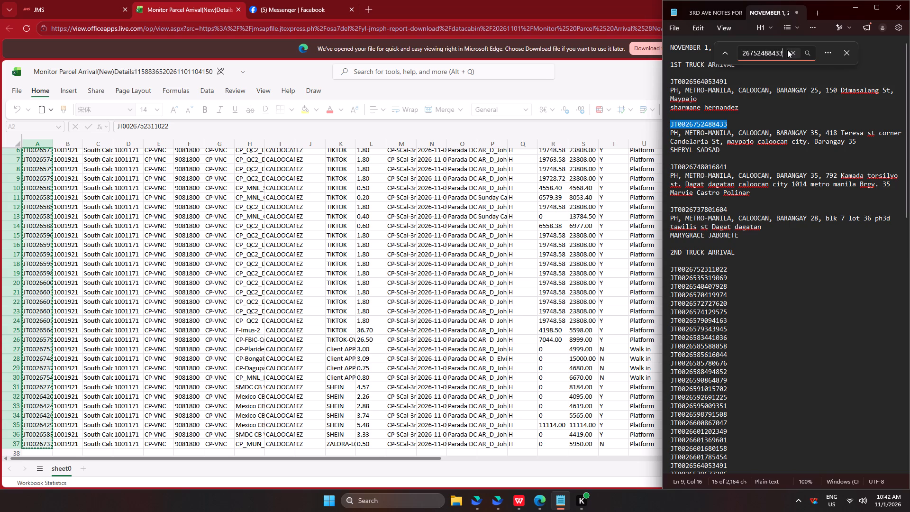
{"action": "scroll", "coordinate": [811, 304], "scroll_direction": "down", "scroll_amount": 2}
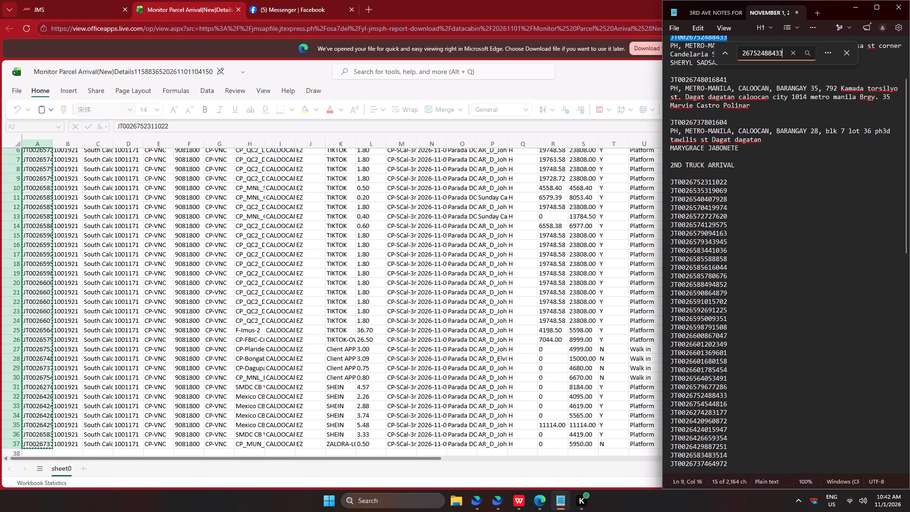
{"action": "scroll", "coordinate": [737, 466], "scroll_direction": "down", "scroll_amount": 1}
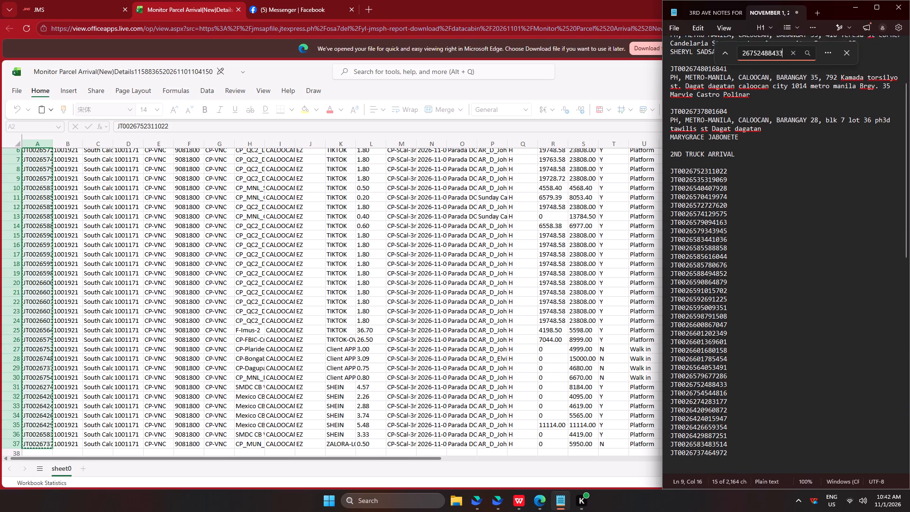
{"action": "scroll", "coordinate": [738, 465], "scroll_direction": "up", "scroll_amount": 5}
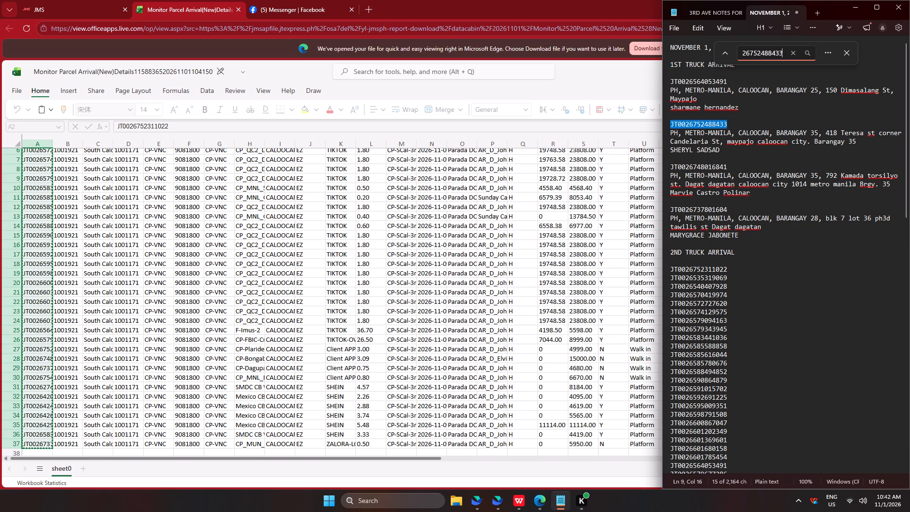
{"action": "left_click_drag", "start_coordinate": [51, 146], "coordinate": [119, 144]}
{"action": "key", "text": "ctrl+f"}
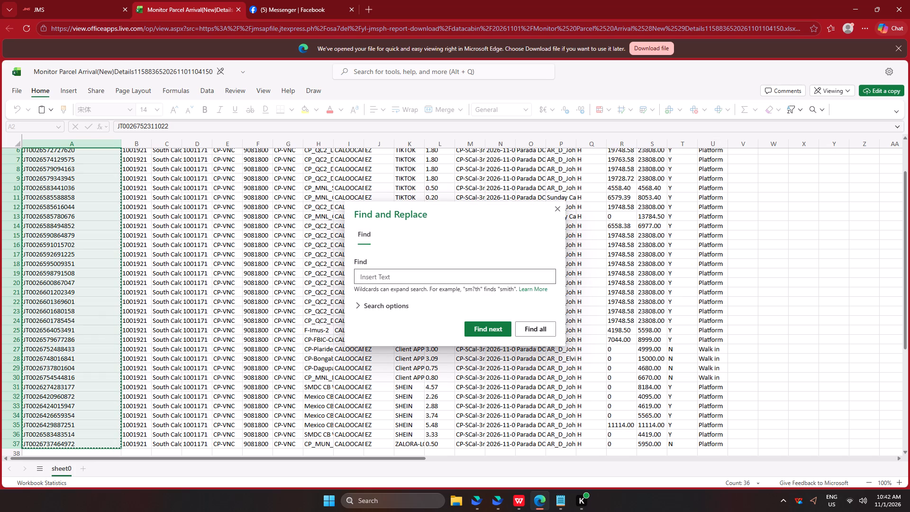
{"action": "key", "text": "ctrl+v"}
{"action": "left_click", "coordinate": [488, 330]}
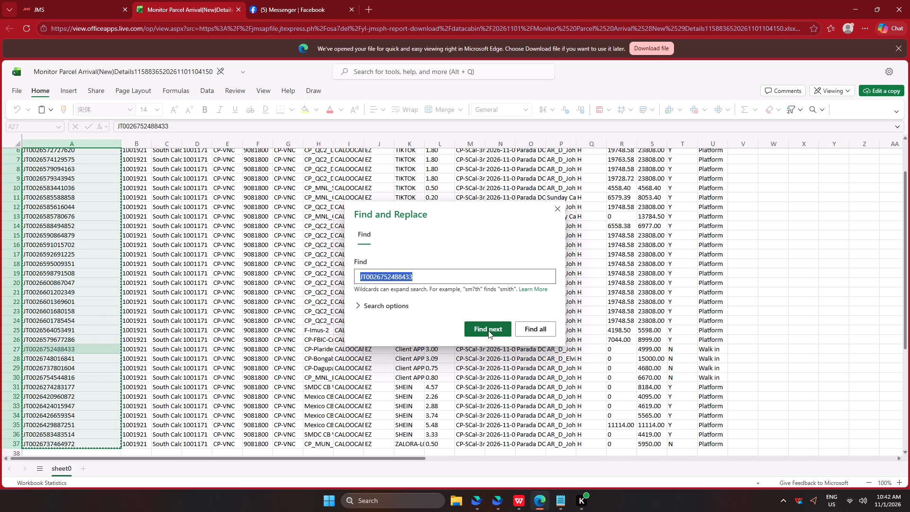
{"action": "key", "text": "alt+Tab"}
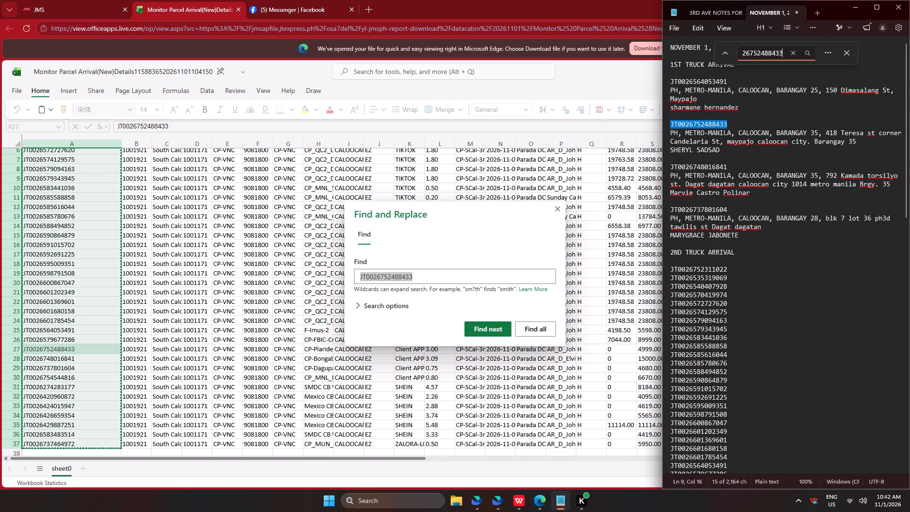
{"action": "scroll", "coordinate": [739, 421], "scroll_direction": "down", "scroll_amount": 1}
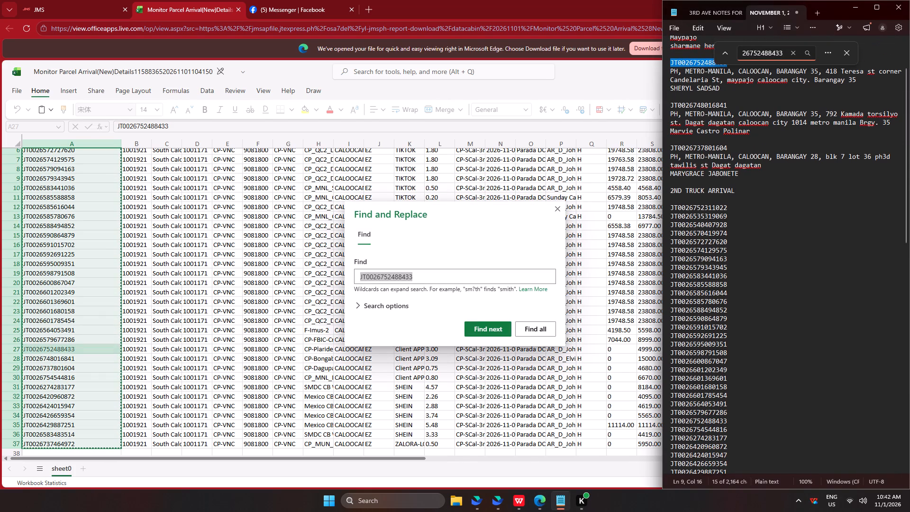
{"action": "key", "text": "ctrl+z"}
{"action": "left_click", "coordinate": [767, 354]}
{"action": "key", "text": "ctrl+z"}
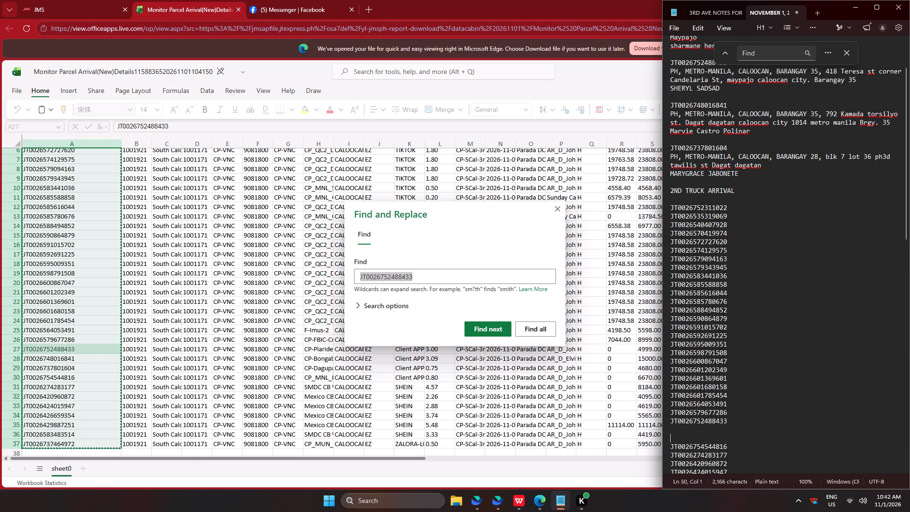
{"action": "left_click_drag", "start_coordinate": [740, 422], "coordinate": [664, 419]}
{"action": "key", "text": "ctrl+x"}
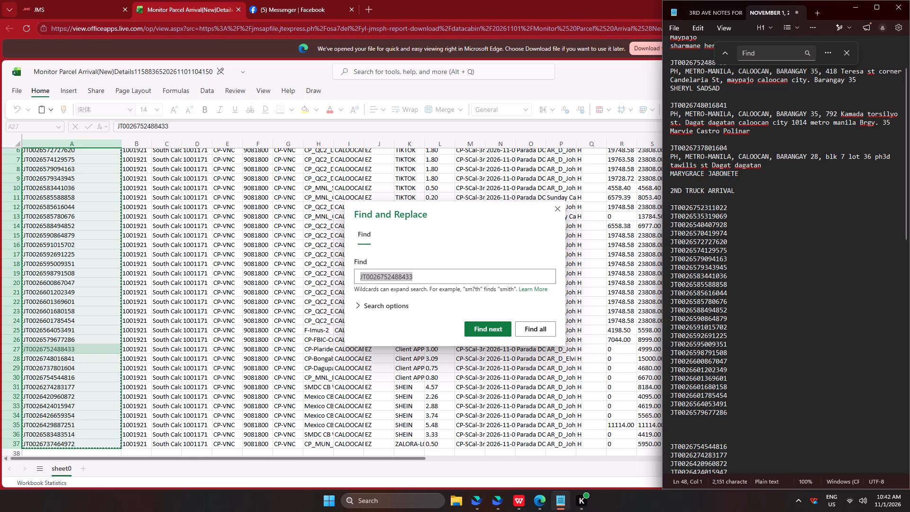
{"action": "scroll", "coordinate": [782, 221], "scroll_direction": "up", "scroll_amount": 5}
{"action": "left_click_drag", "start_coordinate": [737, 80], "coordinate": [647, 82]}
{"action": "key", "text": "ctrl+c"}
{"action": "key", "text": "ctrl+c"}
{"action": "key", "text": "ctrl+c"}
{"action": "key", "text": "ctrl+c"}
{"action": "key", "text": "ctrl+c"}
{"action": "key", "text": "ctrl+c"}
{"action": "key", "text": "ctrl+c"}
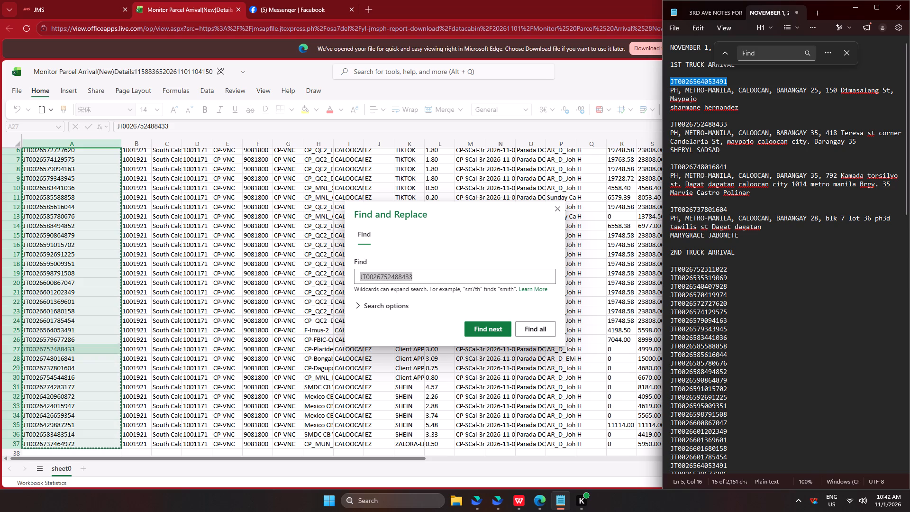
{"action": "left_click", "coordinate": [779, 55], "text": "ctrl"}
{"action": "key", "text": "ctrl+v"}
{"action": "key", "text": "Return"}
{"action": "scroll", "coordinate": [813, 338], "scroll_direction": "down", "scroll_amount": 4}
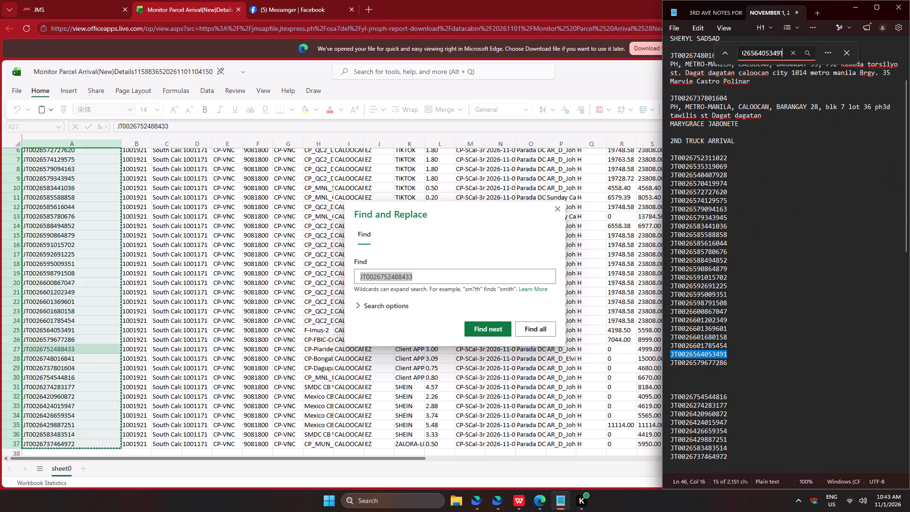
{"action": "key", "text": "BackSpace"}
{"action": "left_click_drag", "start_coordinate": [735, 253], "coordinate": [704, 253]}
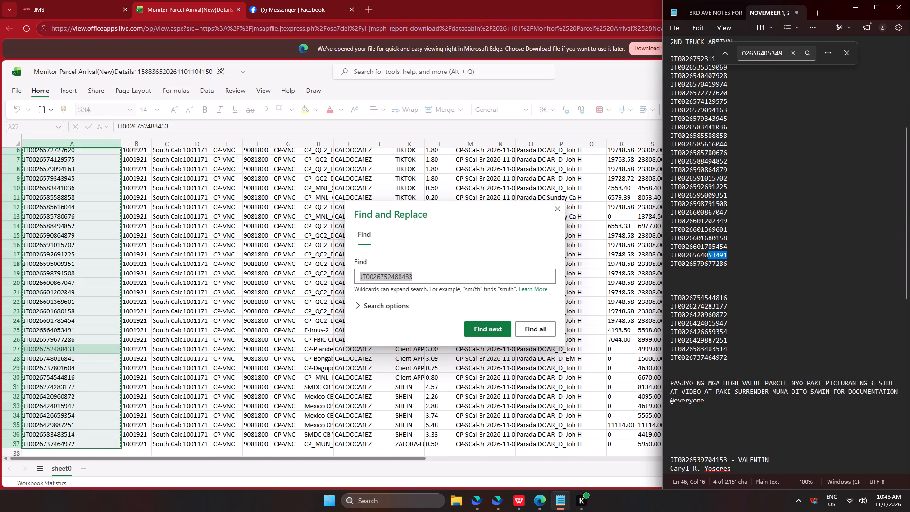
{"action": "left_click_drag", "start_coordinate": [704, 253], "coordinate": [650, 254]}
{"action": "key", "text": "BackSpace"}
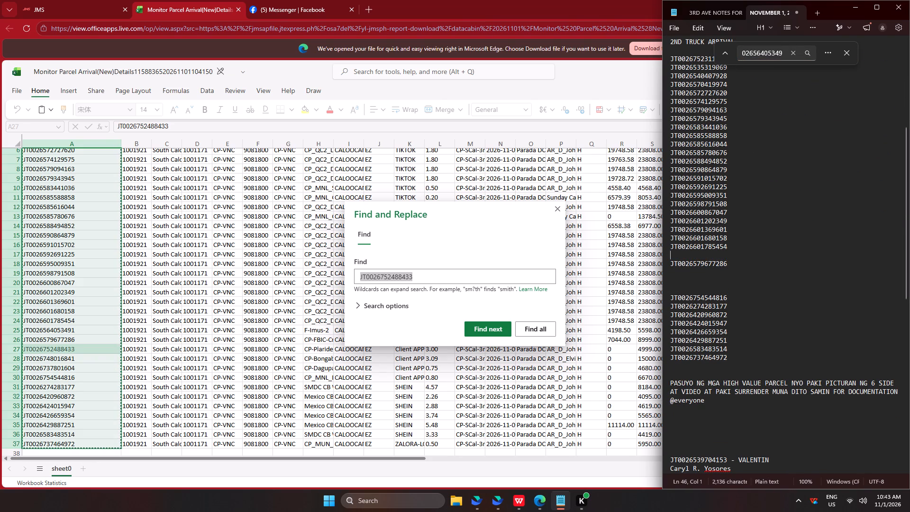
{"action": "left_click", "coordinate": [682, 288]}
{"action": "key", "text": "BackSpace"}
{"action": "key", "text": "BackSpace"}
{"action": "key", "text": "BackSpace"}
{"action": "left_click", "coordinate": [693, 254]}
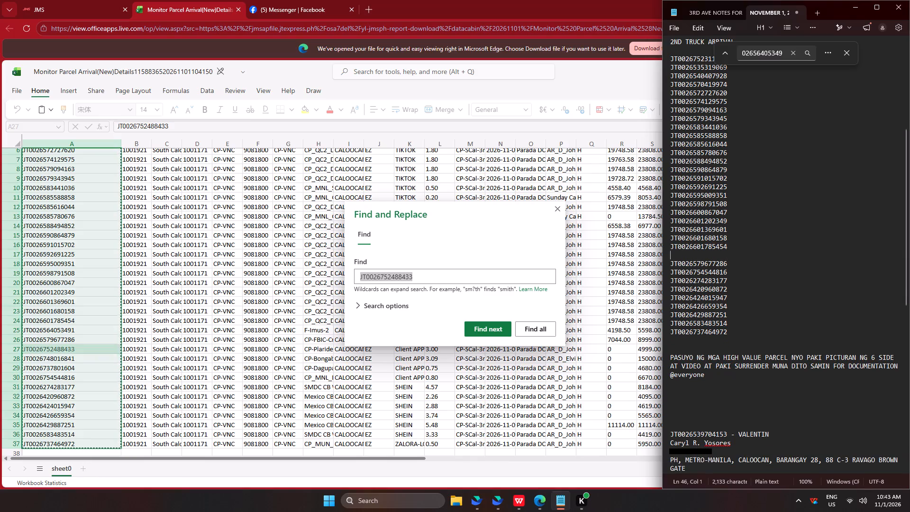
{"action": "key", "text": "BackSpace"}
{"action": "scroll", "coordinate": [733, 315], "scroll_direction": "up", "scroll_amount": 6}
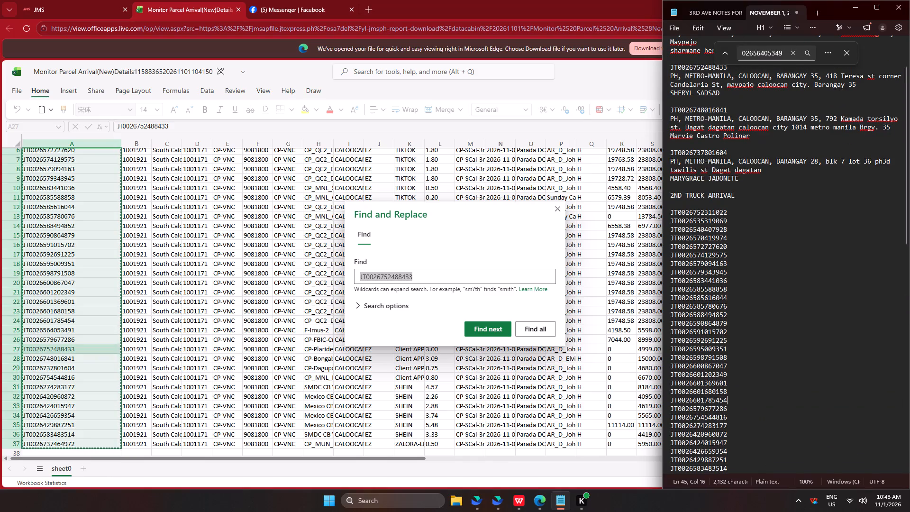
{"action": "scroll", "coordinate": [744, 365], "scroll_direction": "down", "scroll_amount": 4}
{"action": "left_click_drag", "start_coordinate": [738, 375], "coordinate": [725, 364]}
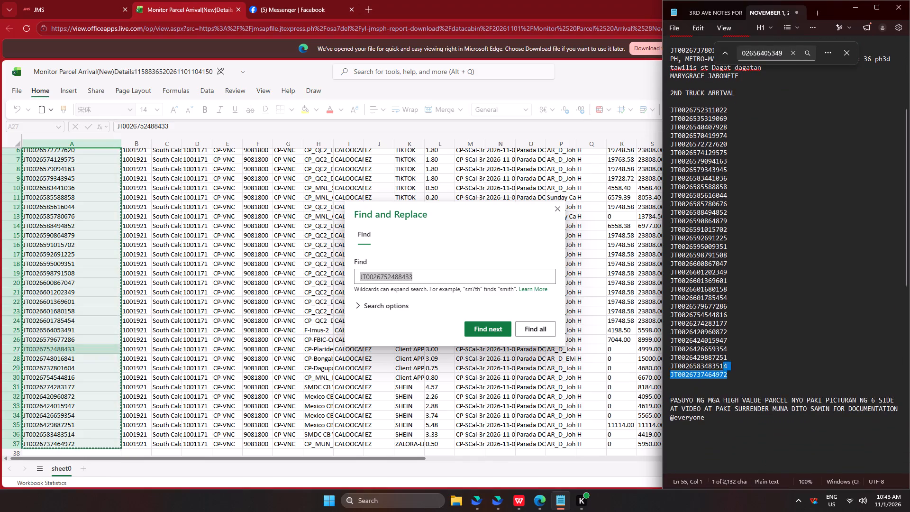
{"action": "left_click_drag", "start_coordinate": [725, 364], "coordinate": [646, 110]}
{"action": "key", "text": "ctrl+c"}
{"action": "key", "text": "ctrl+c"}
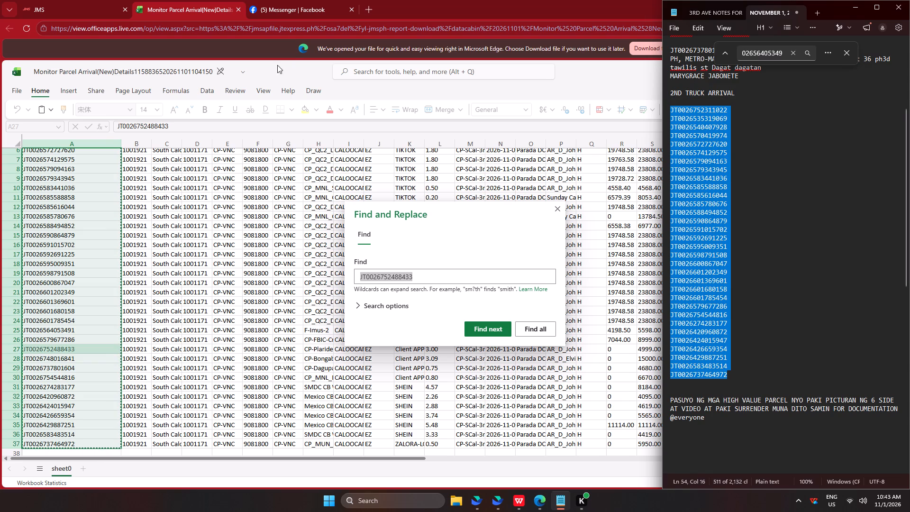
{"action": "key", "text": "ctrl+c"}
{"action": "key", "text": "ctrl+c"}
{"action": "key", "text": "ctrl+c"}
{"action": "key", "text": "ctrl+c"}
{"action": "key", "text": "ctrl+c"}
{"action": "key", "text": "ctrl+c"}
{"action": "key", "text": "ctrl+c"}
Switch to JMS and query all the copied waybill numbers in Tracking package.
{"action": "left_click", "coordinate": [65, 0]}
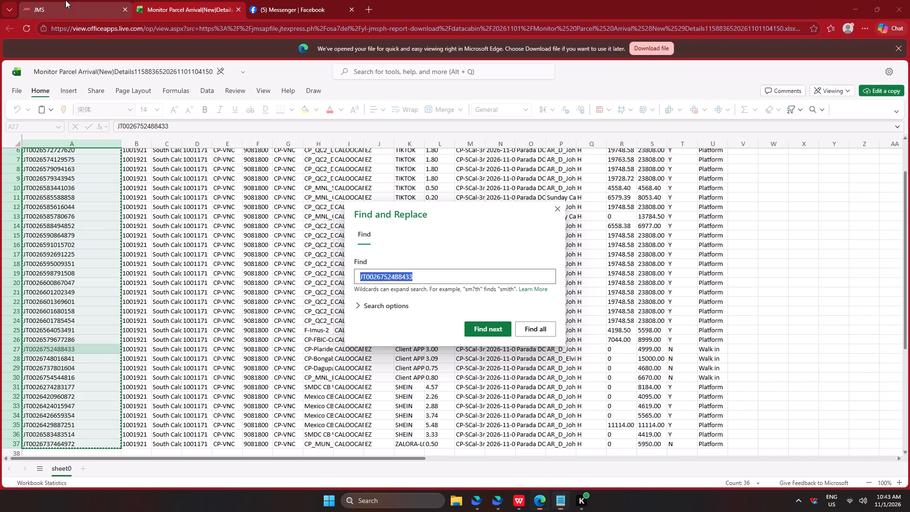
{"action": "key", "text": "Escape"}
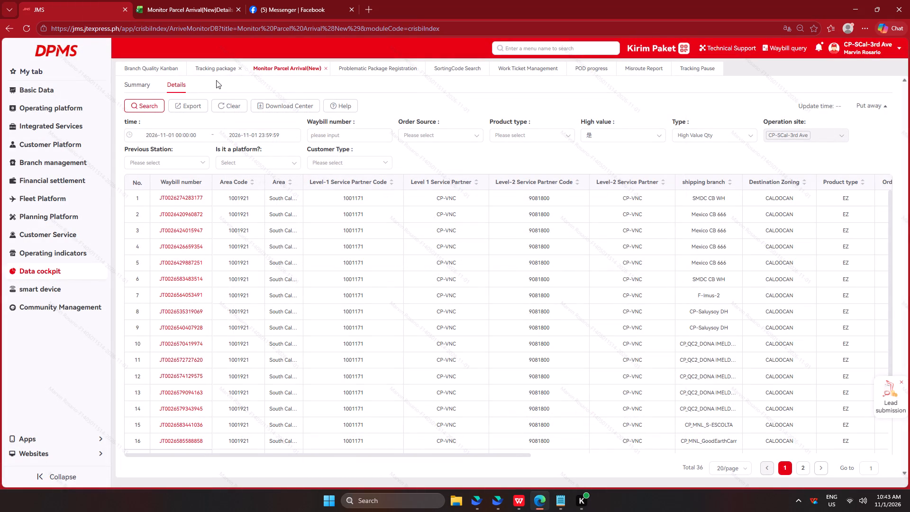
{"action": "left_click", "coordinate": [229, 64]}
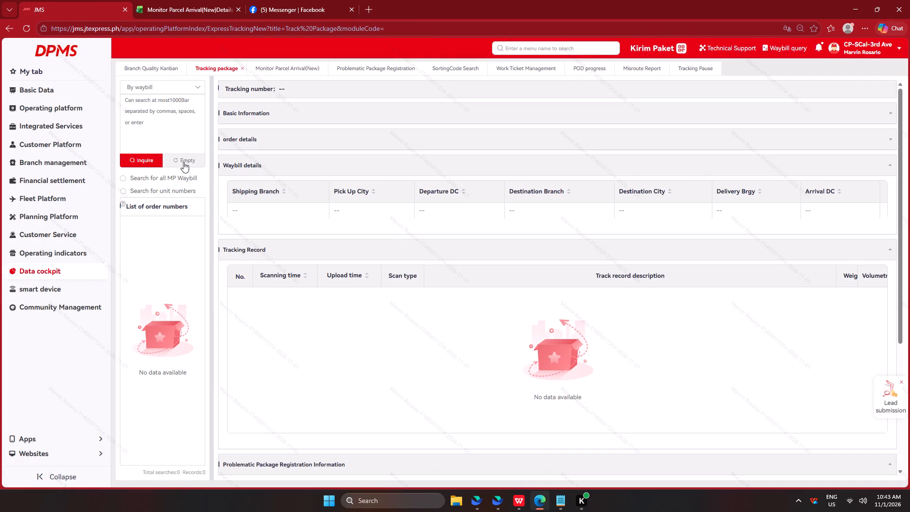
{"action": "left_click", "coordinate": [181, 134]}
{"action": "key", "text": "ctrl+v"}
{"action": "left_click", "coordinate": [150, 160]}
{"action": "left_click", "coordinate": [282, 110]}
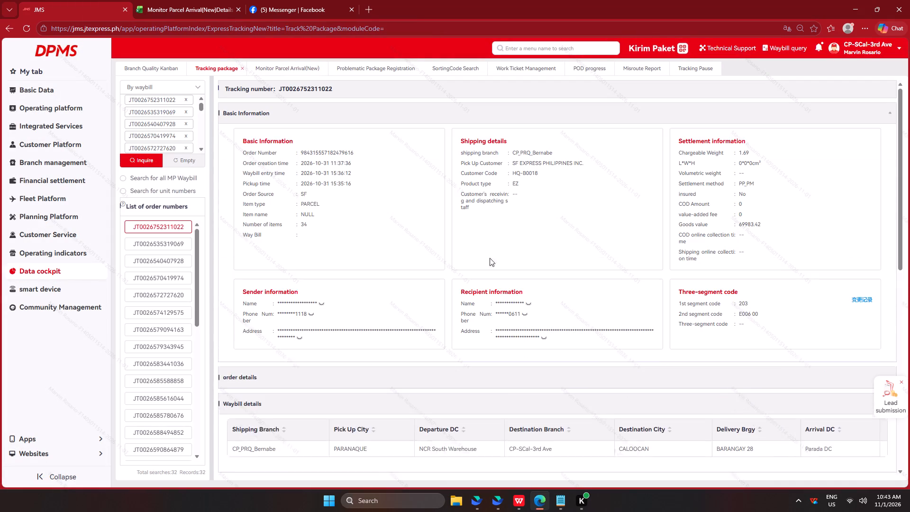
{"action": "scroll", "coordinate": [538, 295], "scroll_direction": "down", "scroll_amount": 7}
{"action": "scroll", "coordinate": [554, 276], "scroll_direction": "up", "scroll_amount": 6}
{"action": "left_click", "coordinate": [546, 285]}
{"action": "triple_click", "coordinate": [543, 290]}
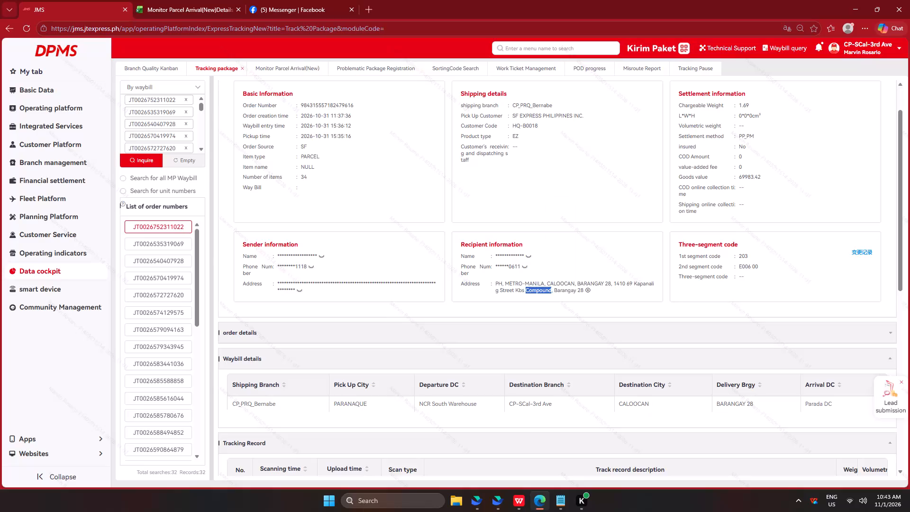
{"action": "left_click", "coordinate": [543, 290]}
{"action": "key", "text": "ctrl+c"}
{"action": "key", "text": "ctrl+c"}
{"action": "key", "text": "ctrl+c"}
{"action": "key", "text": "ctrl+c"}
{"action": "key", "text": "ctrl+c"}
{"action": "key", "text": "ctrl+c"}
{"action": "left_click", "coordinate": [562, 507]}
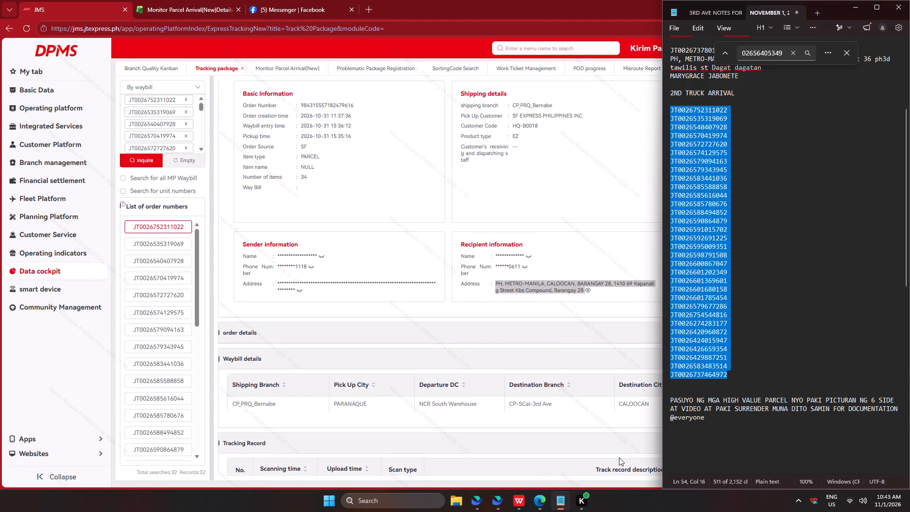
{"action": "left_click", "coordinate": [733, 105]}
{"action": "key", "text": "Return"}
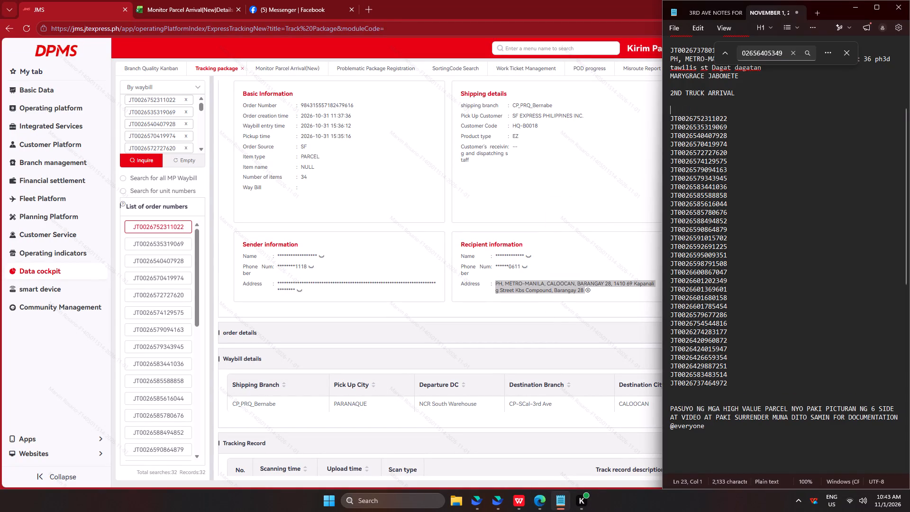
{"action": "key", "text": "BackSpace"}
{"action": "key", "text": "Return"}
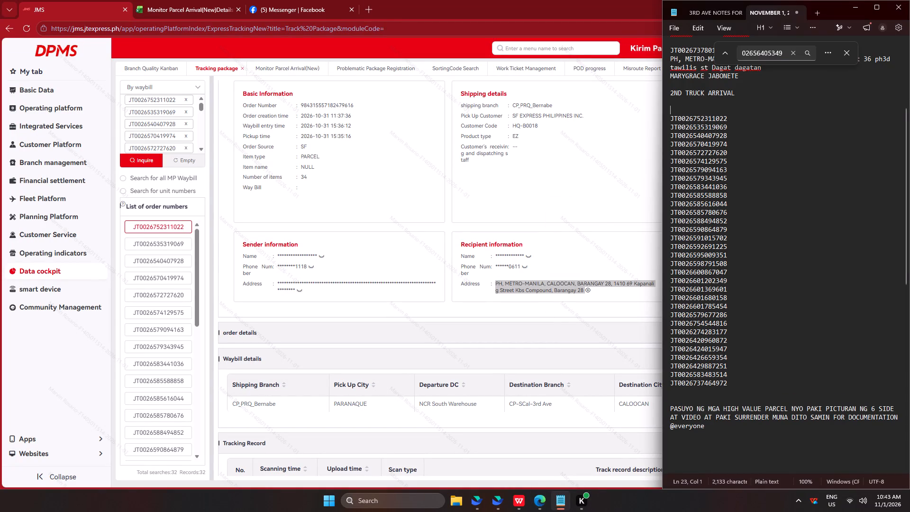
{"action": "left_click", "coordinate": [736, 121]}
{"action": "key", "text": "Return"}
{"action": "key", "text": "ctrl+v"}
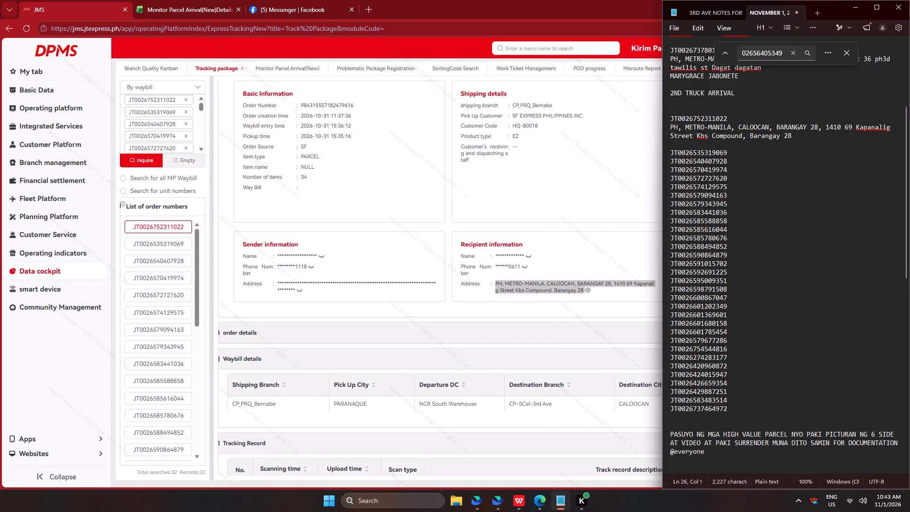
{"action": "left_click", "coordinate": [525, 259]}
{"action": "left_click", "coordinate": [526, 258]}
{"action": "triple_click", "coordinate": [511, 258]}
{"action": "key", "text": "ctrl+c"}
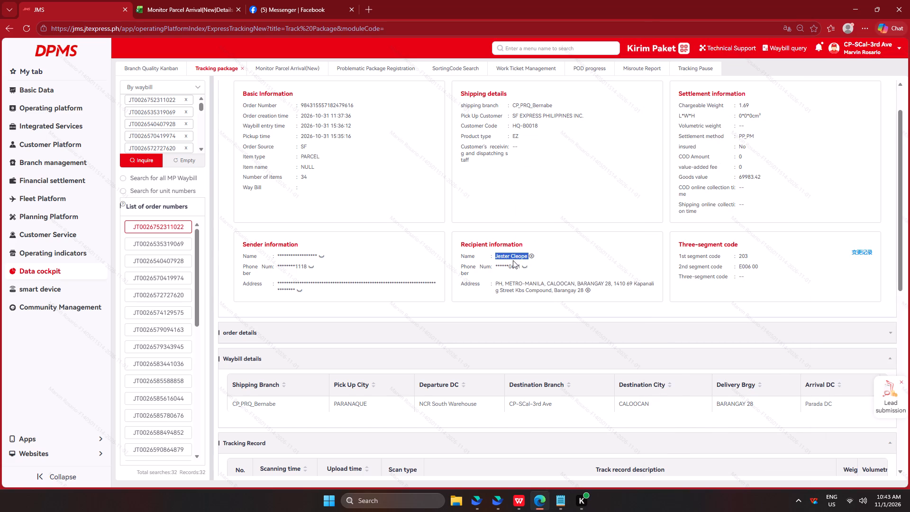
{"action": "key", "text": "ctrl+c"}
{"action": "key", "text": "ctrl+c"}
{"action": "key", "text": "ctrl+c"}
{"action": "key", "text": "alt+Tab"}
{"action": "key", "text": "ctrl+v"}
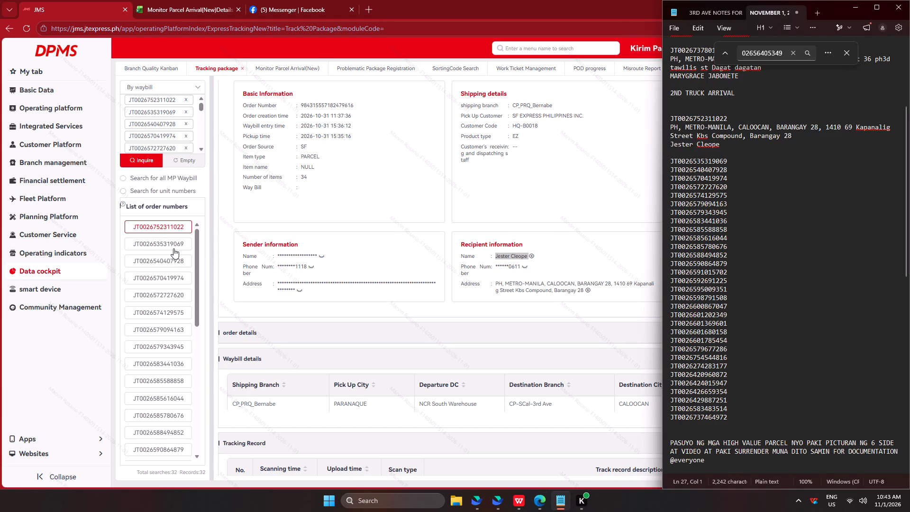
{"action": "left_click", "coordinate": [173, 248]}
{"action": "scroll", "coordinate": [476, 305], "scroll_direction": "down", "scroll_amount": 8}
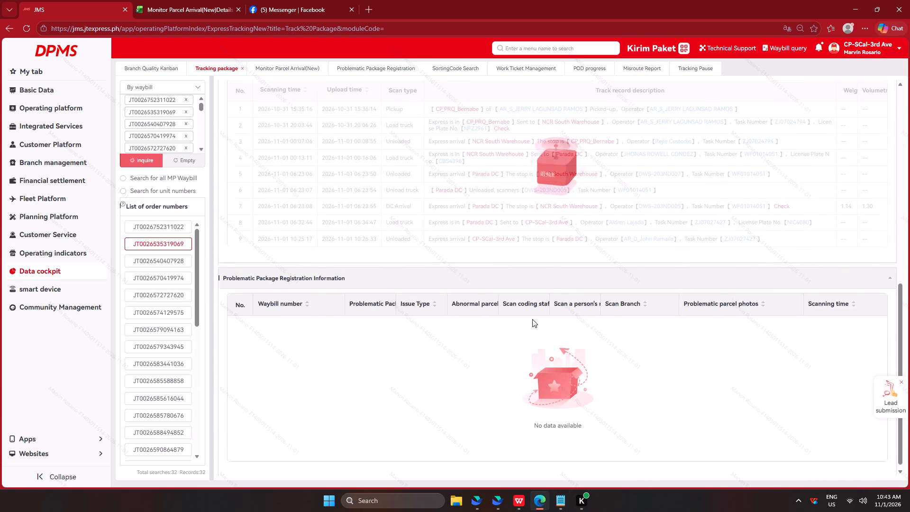
{"action": "scroll", "coordinate": [536, 323], "scroll_direction": "up", "scroll_amount": 7}
{"action": "triple_click", "coordinate": [565, 201]}
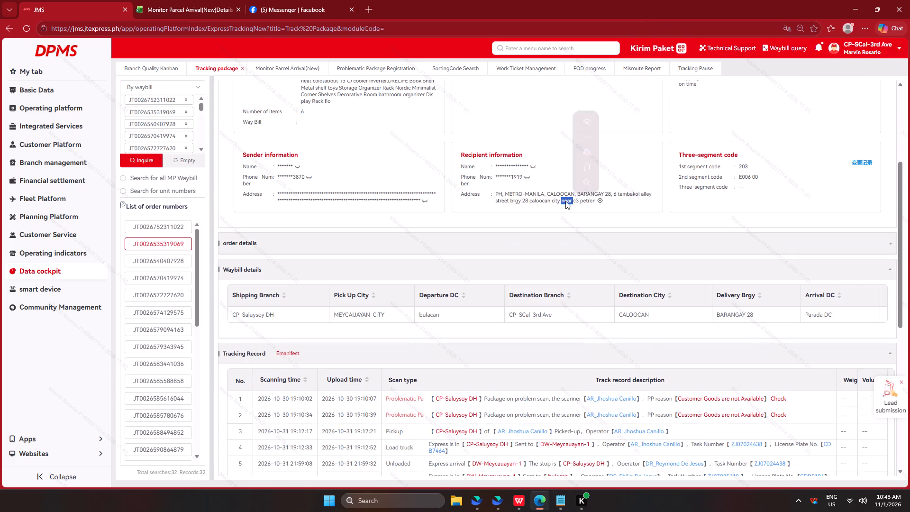
{"action": "key", "text": "ctrl+c"}
{"action": "key", "text": "ctrl+c"}
{"action": "key", "text": "ctrl+c"}
{"action": "key", "text": "alt+Tab"}
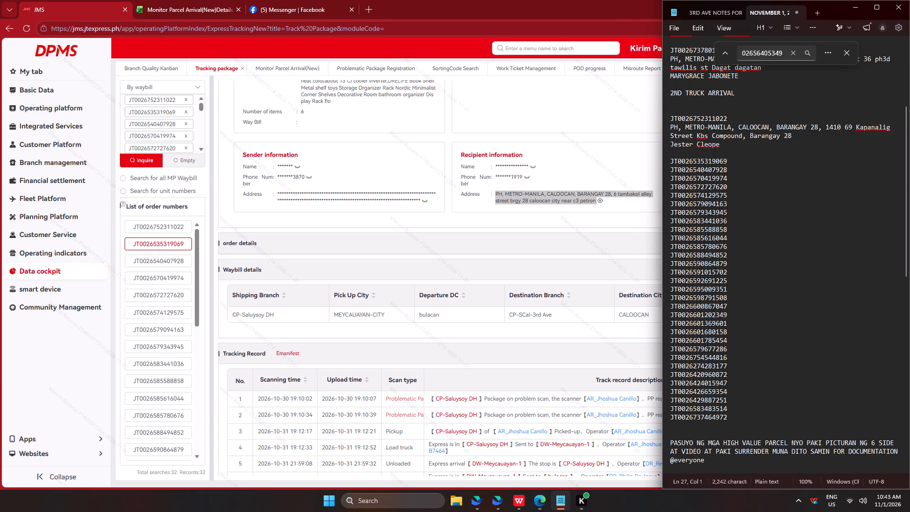
{"action": "left_click", "coordinate": [729, 159]}
{"action": "key", "text": "Return"}
{"action": "key", "text": "ctrl+v"}
{"action": "left_click", "coordinate": [534, 167]}
{"action": "triple_click", "coordinate": [525, 166]}
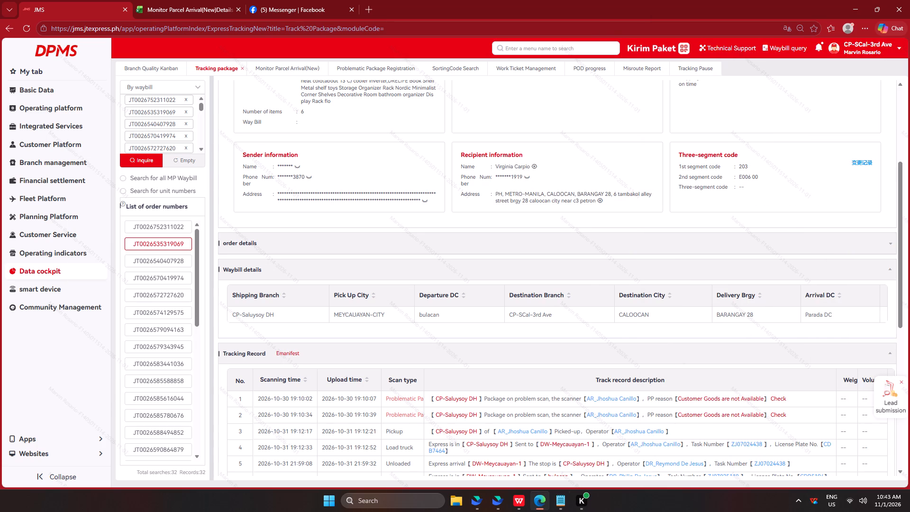
{"action": "key", "text": "ctrl+c"}
{"action": "key", "text": "ctrl+c"}
{"action": "key", "text": "ctrl+c"}
{"action": "key", "text": "ctrl+c"}
{"action": "key", "text": "ctrl+c"}
{"action": "key", "text": "ctrl+c"}
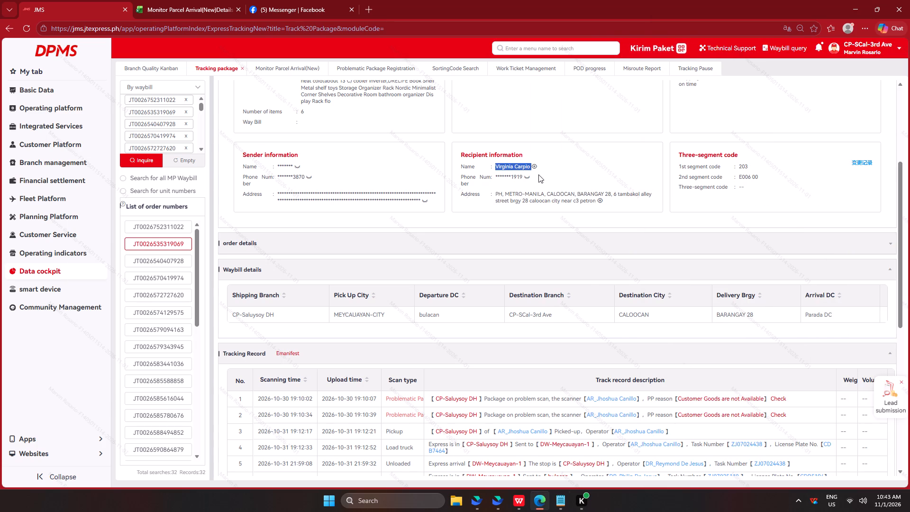
{"action": "key", "text": "ctrl+c"}
{"action": "key", "text": "alt+Tab"}
{"action": "key", "text": "ctrl+v"}
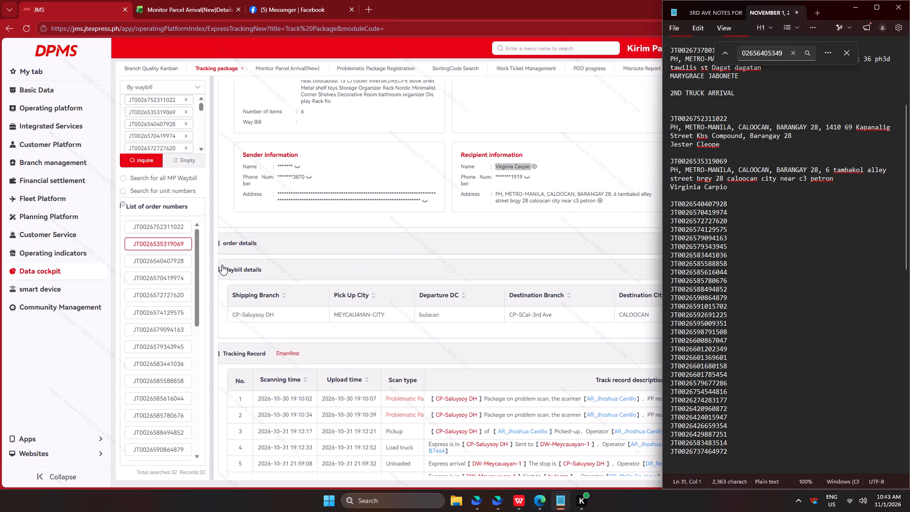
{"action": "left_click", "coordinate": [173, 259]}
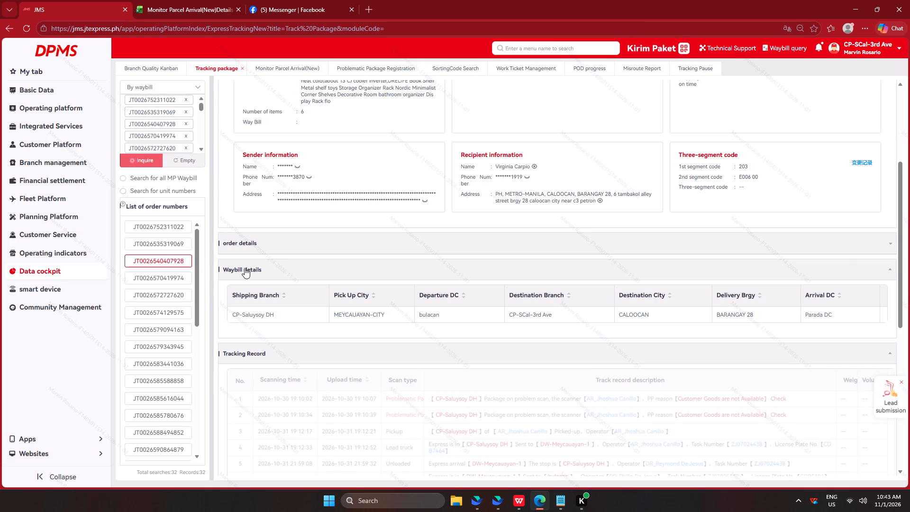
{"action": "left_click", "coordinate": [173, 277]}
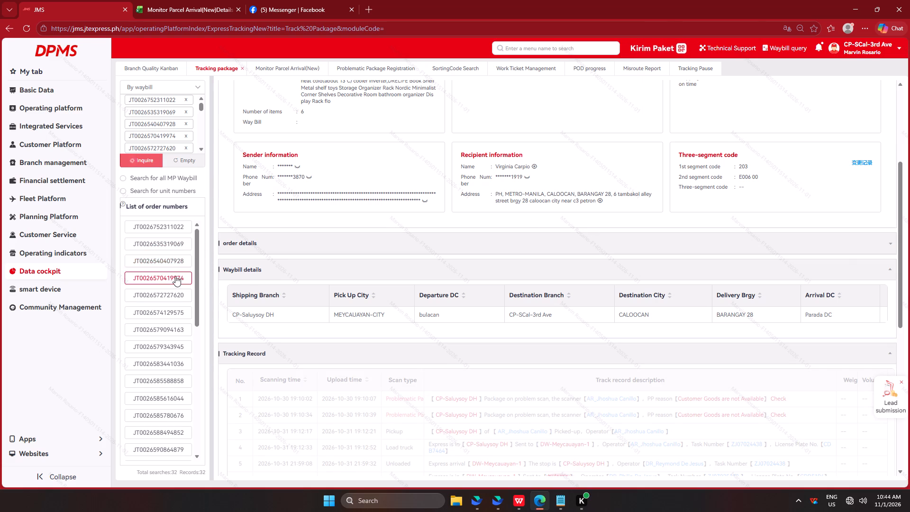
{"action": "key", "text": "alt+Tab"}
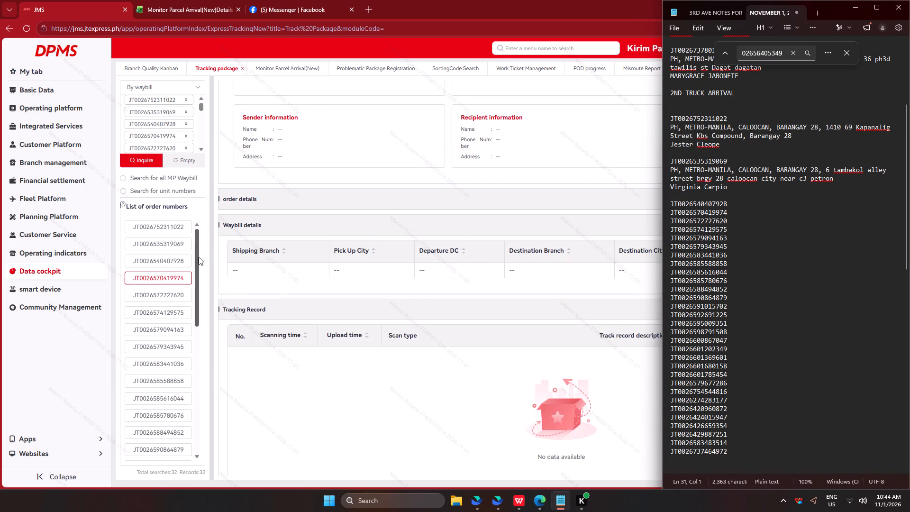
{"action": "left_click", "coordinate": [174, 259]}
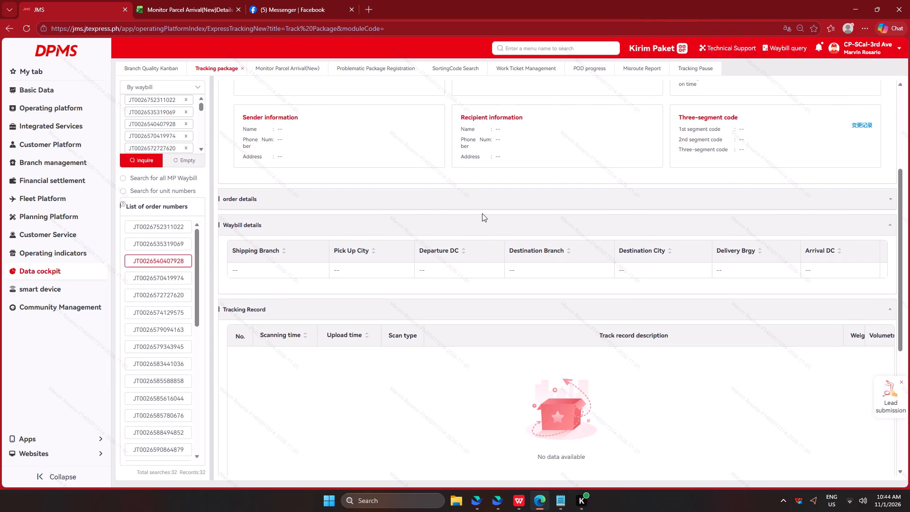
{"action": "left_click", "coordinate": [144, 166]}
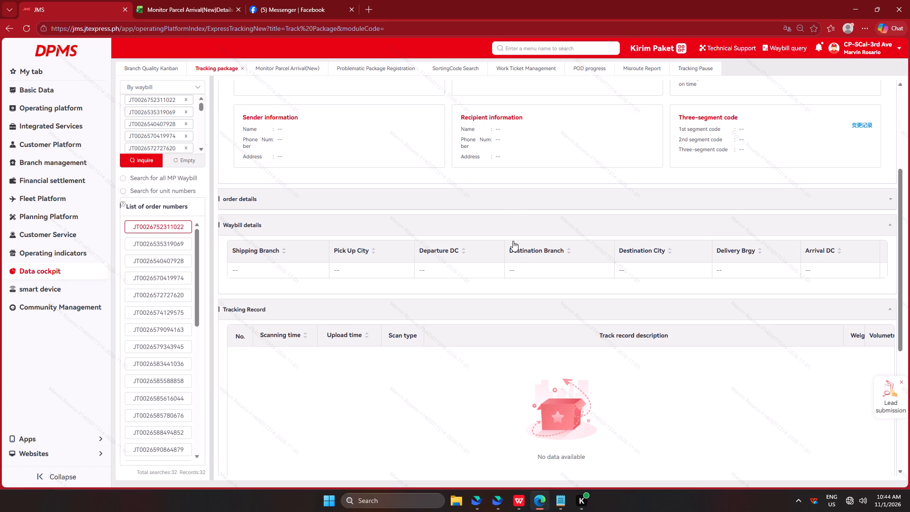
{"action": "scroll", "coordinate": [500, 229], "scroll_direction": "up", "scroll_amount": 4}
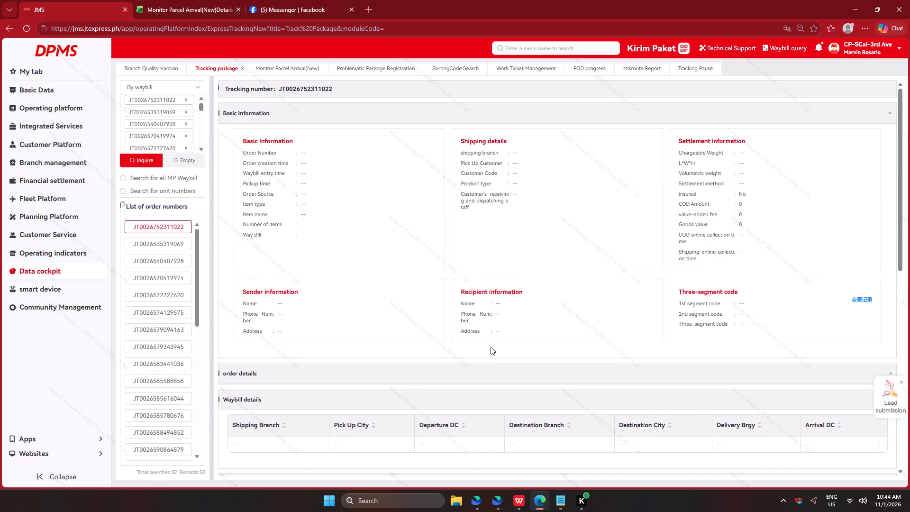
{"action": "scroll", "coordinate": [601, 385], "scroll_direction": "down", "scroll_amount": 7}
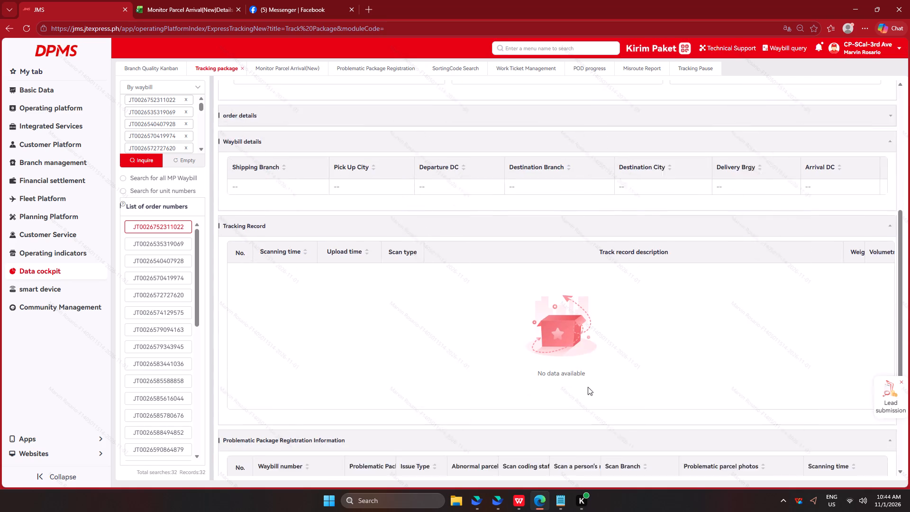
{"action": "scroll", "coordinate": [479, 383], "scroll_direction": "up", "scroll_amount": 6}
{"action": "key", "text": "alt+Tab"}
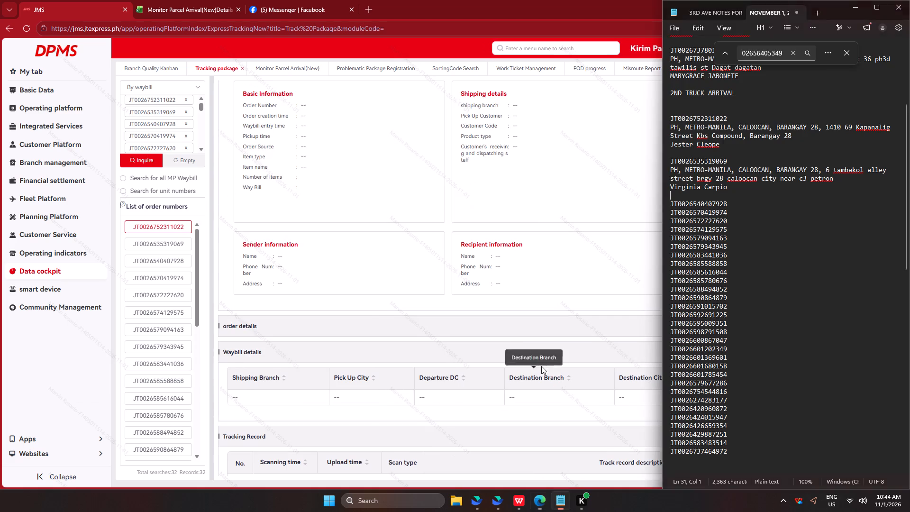
{"action": "left_click", "coordinate": [164, 263]}
{"action": "scroll", "coordinate": [486, 293], "scroll_direction": "down", "scroll_amount": 5}
{"action": "scroll", "coordinate": [567, 321], "scroll_direction": "down", "scroll_amount": 8}
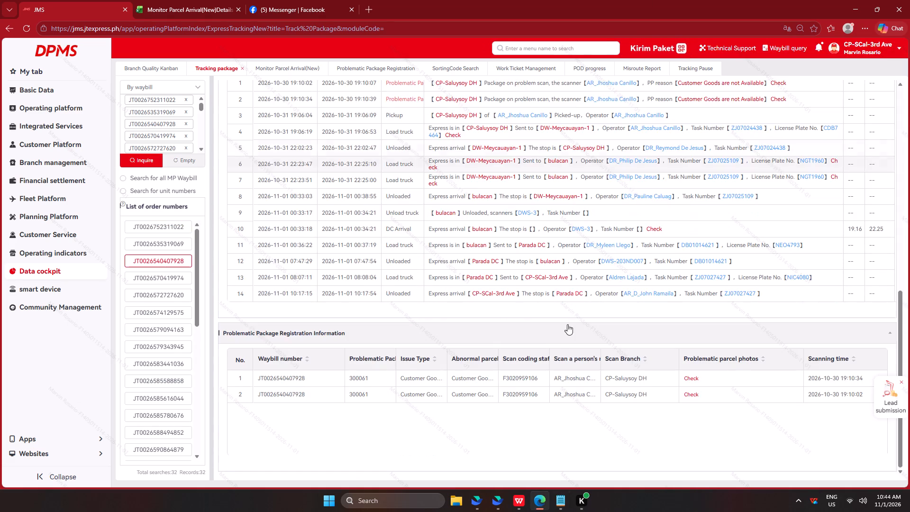
{"action": "scroll", "coordinate": [543, 331], "scroll_direction": "up", "scroll_amount": 7}
{"action": "triple_click", "coordinate": [568, 216]}
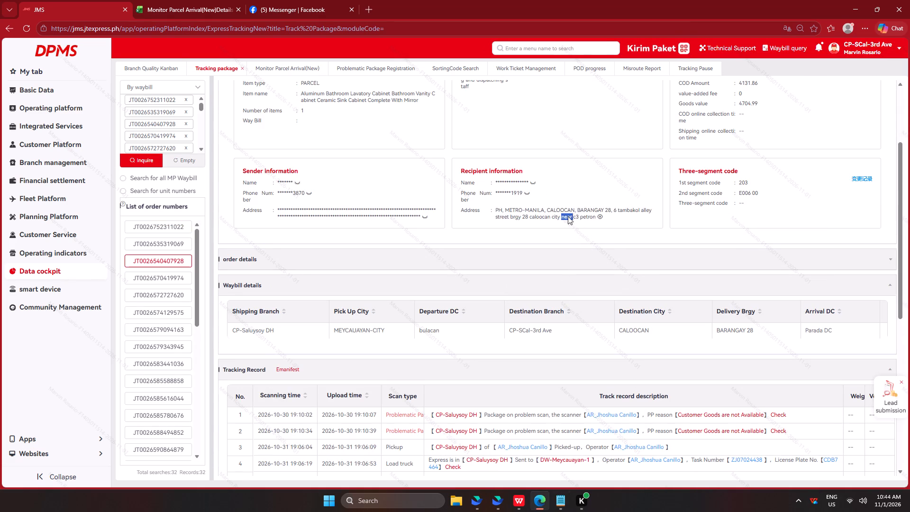
{"action": "left_click", "coordinate": [568, 216]}
{"action": "key", "text": "ctrl+c"}
{"action": "key", "text": "ctrl+c"}
{"action": "key", "text": "ctrl+c"}
{"action": "key", "text": "ctrl+c"}
{"action": "key", "text": "ctrl+c"}
{"action": "key", "text": "ctrl+c"}
{"action": "key", "text": "ctrl+c"}
{"action": "key", "text": "ctrl+c"}
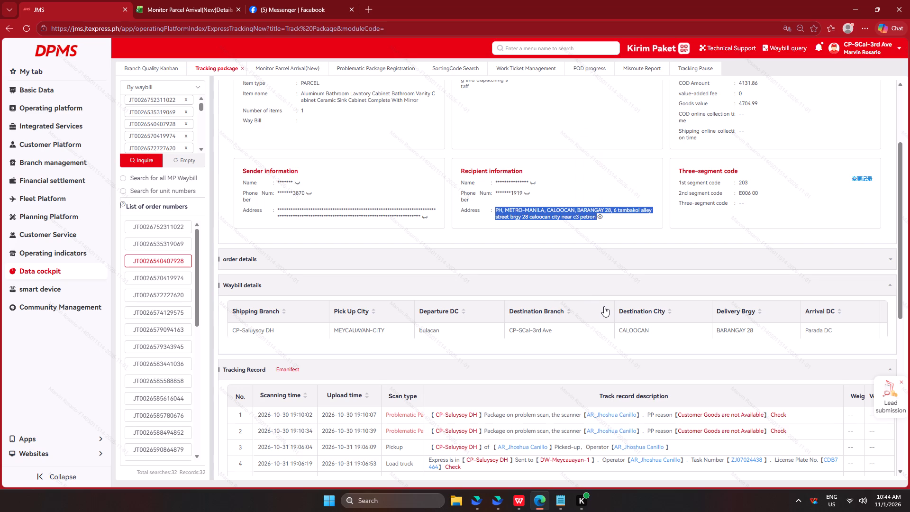
{"action": "key", "text": "ctrl+c"}
{"action": "key", "text": "ctrl+c"}
{"action": "key", "text": "ctrl+c"}
{"action": "key", "text": "ctrl+c"}
{"action": "key", "text": "ctrl+c"}
{"action": "key", "text": "alt+Tab"}
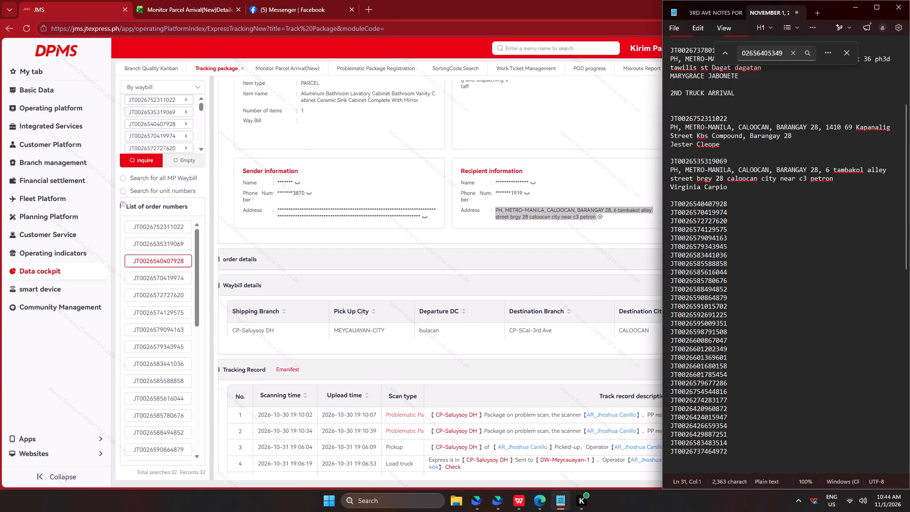
{"action": "left_click", "coordinate": [733, 201]}
{"action": "key", "text": "Return"}
{"action": "key", "text": "ctrl+v"}
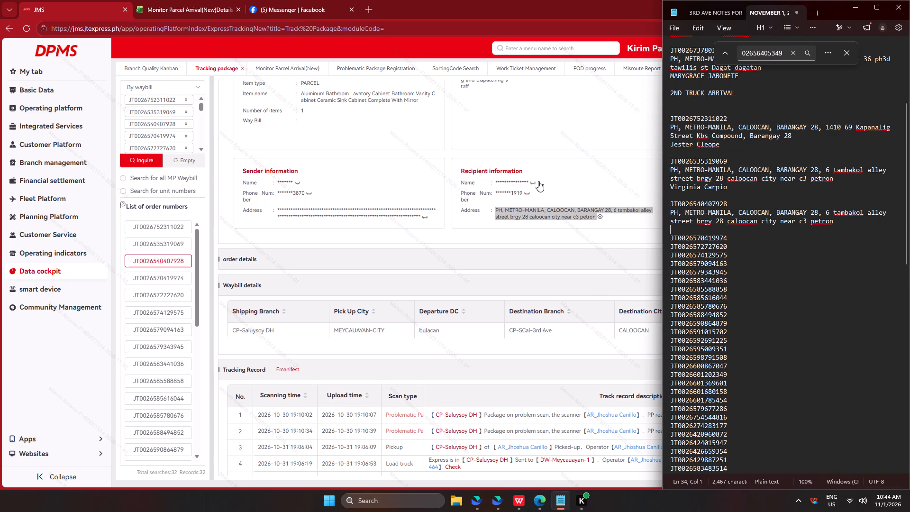
{"action": "left_click", "coordinate": [536, 183]}
{"action": "triple_click", "coordinate": [517, 180]}
{"action": "left_click", "coordinate": [517, 180]}
{"action": "key", "text": "ctrl+c"}
{"action": "key", "text": "ctrl+c"}
{"action": "key", "text": "ctrl+c"}
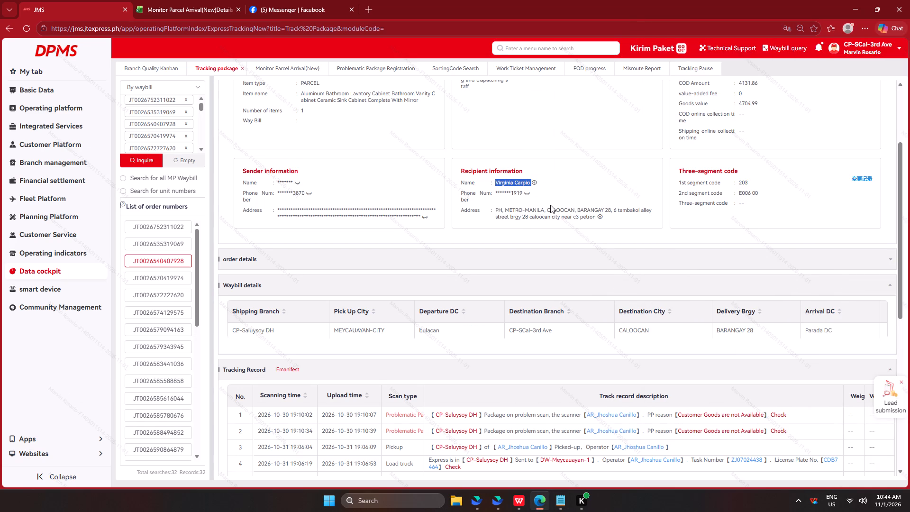
{"action": "key", "text": "ctrl+c"}
{"action": "key", "text": "alt+Tab"}
{"action": "key", "text": "ctrl+v"}
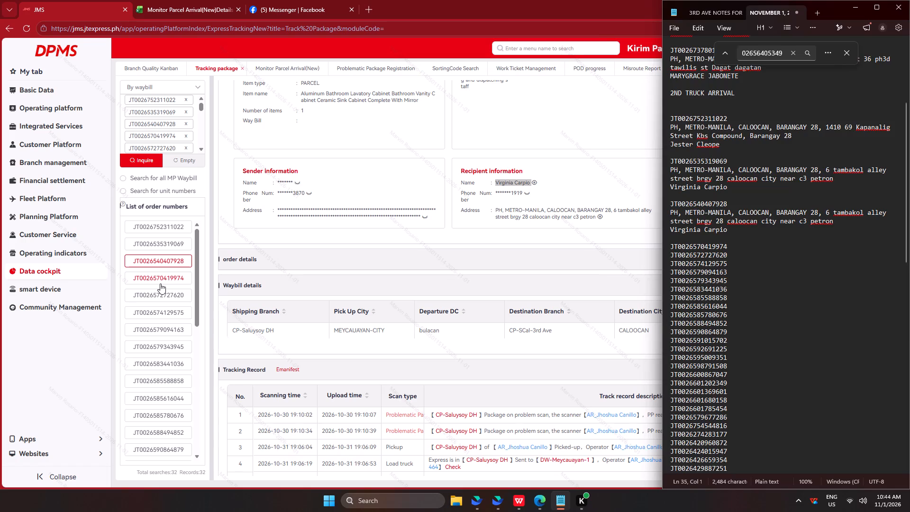
{"action": "left_click", "coordinate": [160, 283]}
{"action": "scroll", "coordinate": [475, 319], "scroll_direction": "down", "scroll_amount": 8}
{"action": "scroll", "coordinate": [480, 344], "scroll_direction": "up", "scroll_amount": 8}
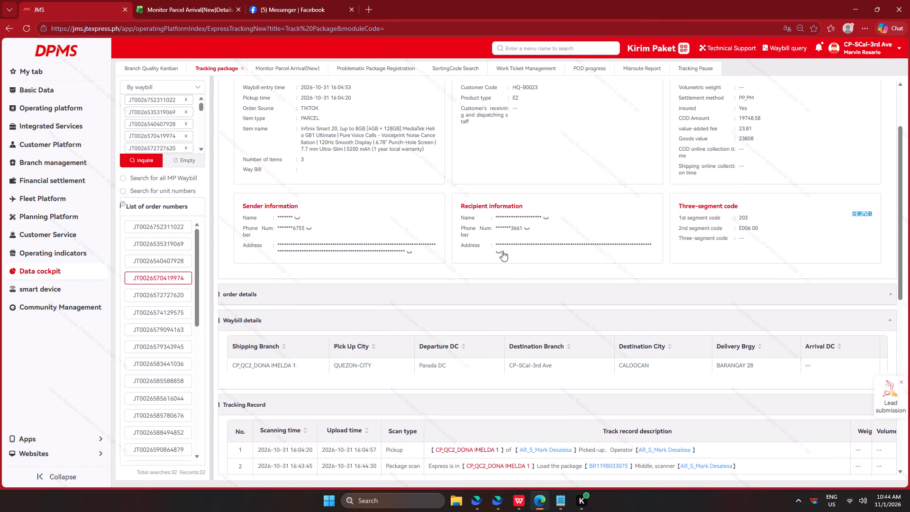
{"action": "triple_click", "coordinate": [502, 251]}
{"action": "left_click", "coordinate": [502, 251]}
{"action": "key", "text": "ctrl+c"}
{"action": "key", "text": "ctrl+c"}
{"action": "key", "text": "ctrl+c"}
{"action": "key", "text": "ctrl+c"}
{"action": "key", "text": "alt+Tab"}
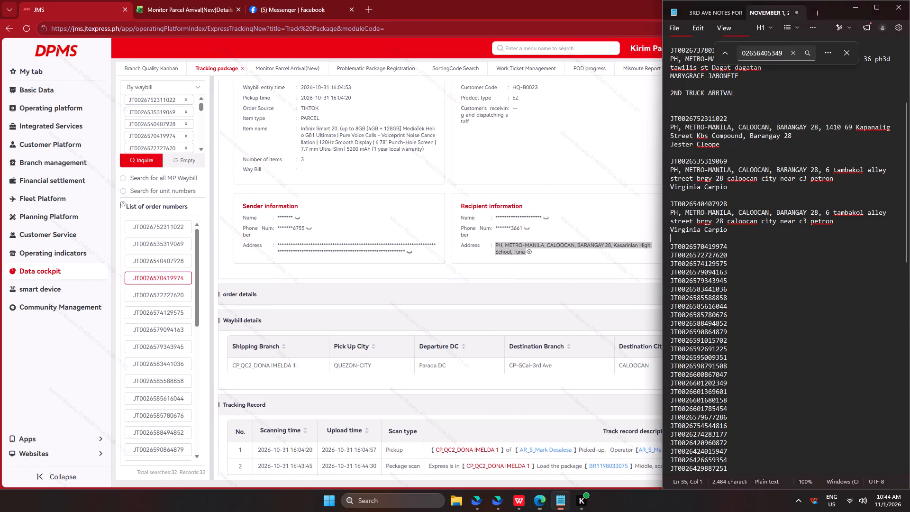
{"action": "left_click", "coordinate": [730, 245]}
{"action": "key", "text": "ctrl+Return"}
{"action": "key", "text": "ctrl+v"}
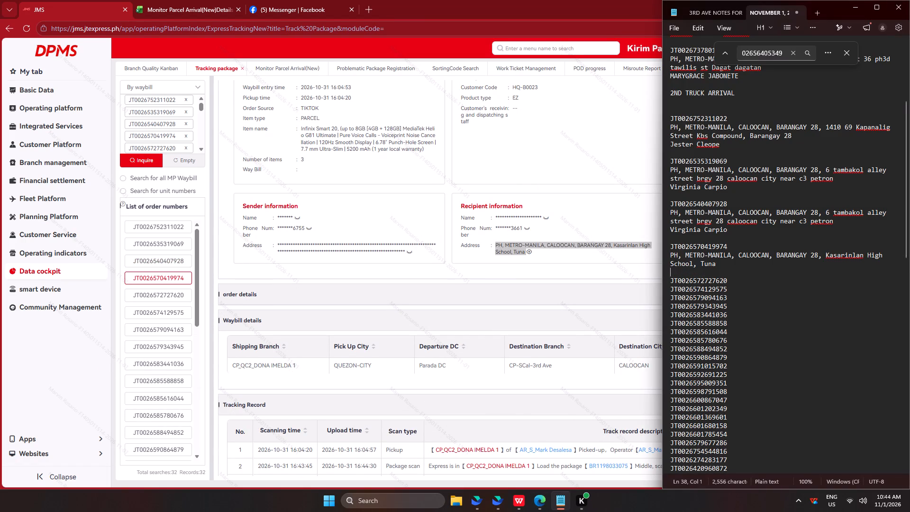
{"action": "left_click", "coordinate": [545, 218]}
{"action": "triple_click", "coordinate": [537, 219]}
{"action": "key", "text": "ctrl+c"}
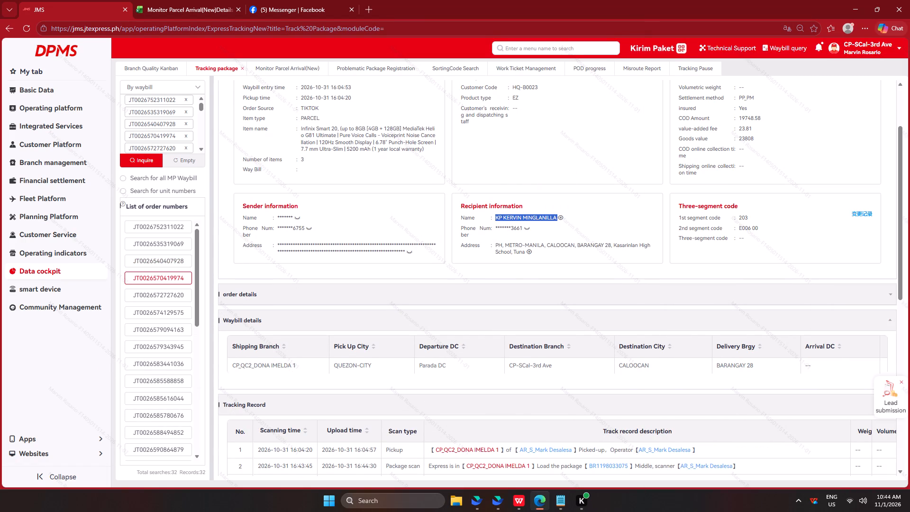
{"action": "key", "text": "ctrl+c"}
{"action": "key", "text": "ctrl+c"}
{"action": "key", "text": "ctrl+c"}
{"action": "key", "text": "ctrl+c"}
{"action": "key", "text": "alt+Tab"}
{"action": "key", "text": "ctrl+v"}
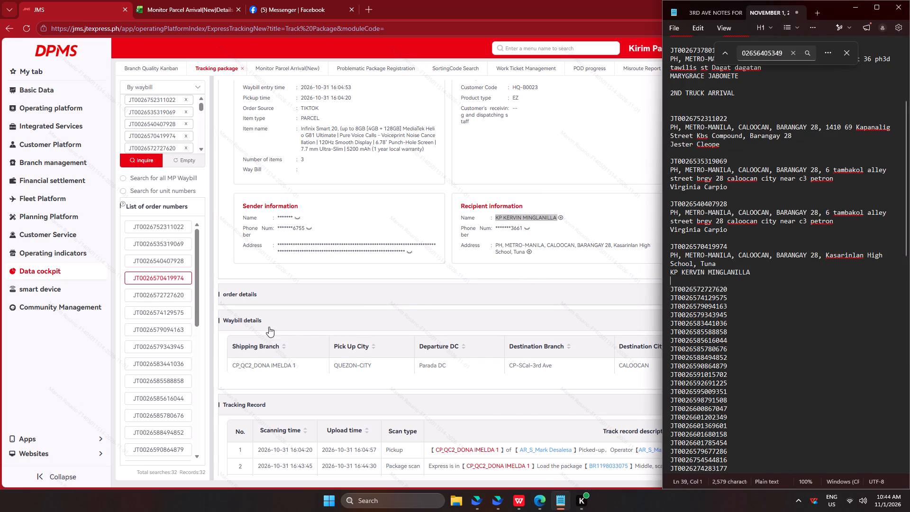
{"action": "left_click", "coordinate": [157, 298]}
{"action": "scroll", "coordinate": [444, 341], "scroll_direction": "down", "scroll_amount": 8}
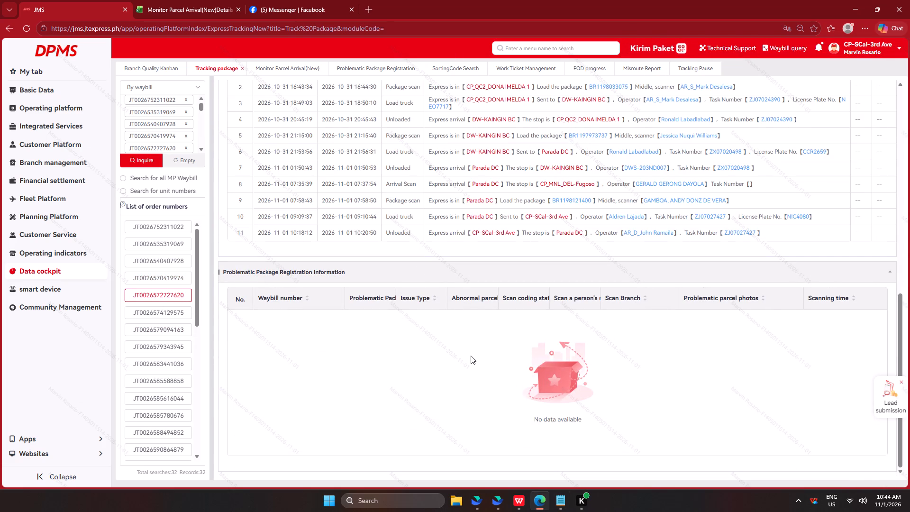
{"action": "scroll", "coordinate": [505, 334], "scroll_direction": "up", "scroll_amount": 8}
{"action": "triple_click", "coordinate": [555, 252]}
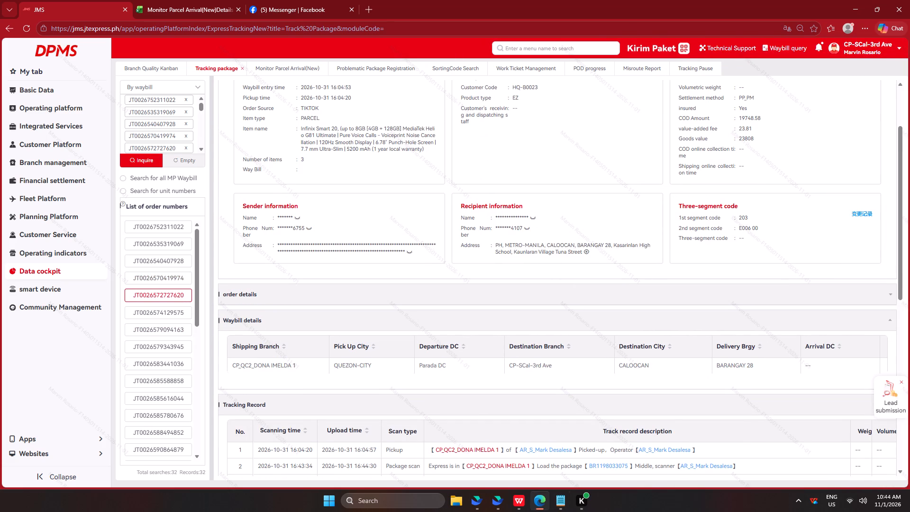
{"action": "left_click", "coordinate": [555, 252]}
{"action": "key", "text": "ctrl+c"}
{"action": "key", "text": "ctrl+c"}
{"action": "key", "text": "ctrl+c"}
{"action": "key", "text": "ctrl+c"}
{"action": "key", "text": "alt+Tab"}
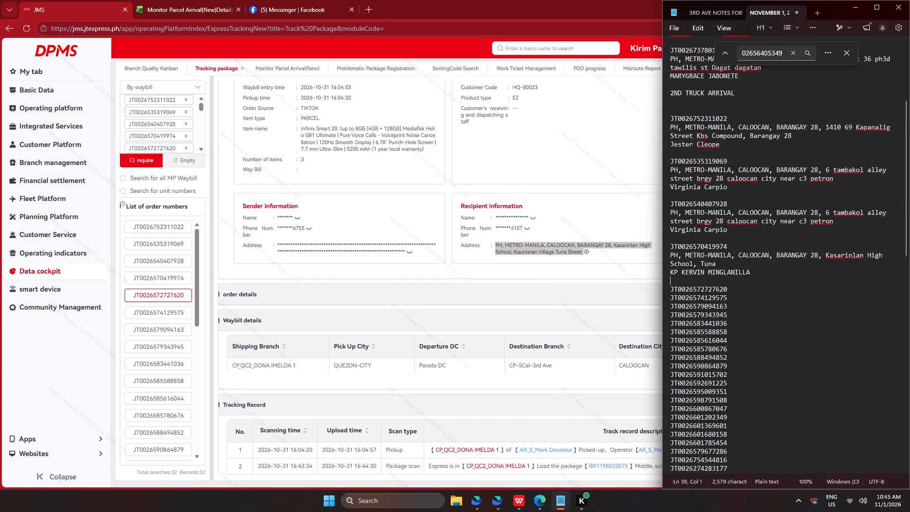
{"action": "left_click", "coordinate": [737, 285]}
{"action": "key", "text": "Return"}
{"action": "key", "text": "ctrl+v"}
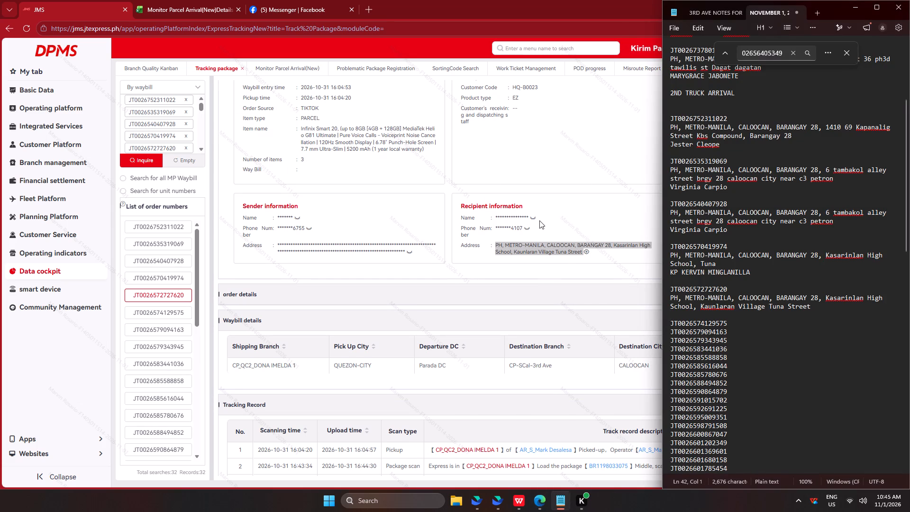
{"action": "left_click", "coordinate": [536, 219]}
{"action": "triple_click", "coordinate": [521, 219]}
{"action": "key", "text": "ctrl+c"}
{"action": "key", "text": "ctrl+c"}
{"action": "key", "text": "ctrl+c"}
{"action": "key", "text": "ctrl+c"}
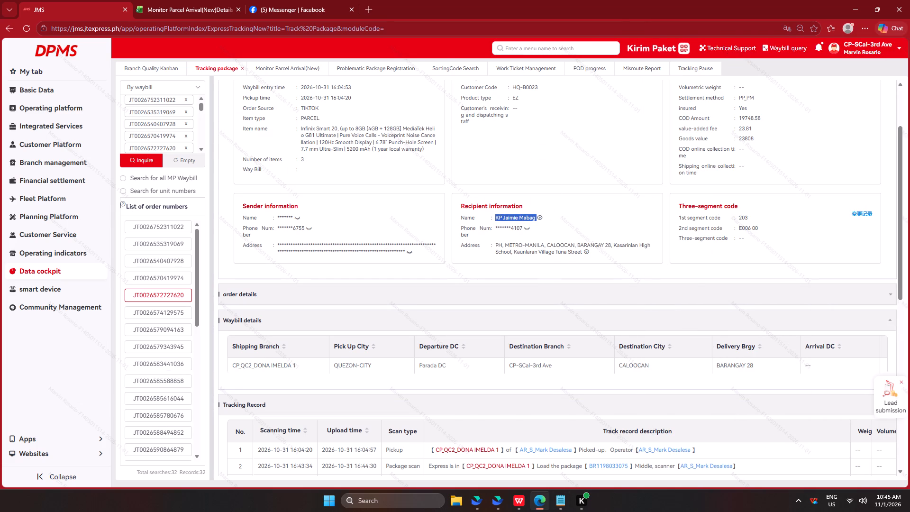
{"action": "key", "text": "ctrl+c"}
{"action": "key", "text": "alt+Tab"}
{"action": "key", "text": "ctrl+v"}
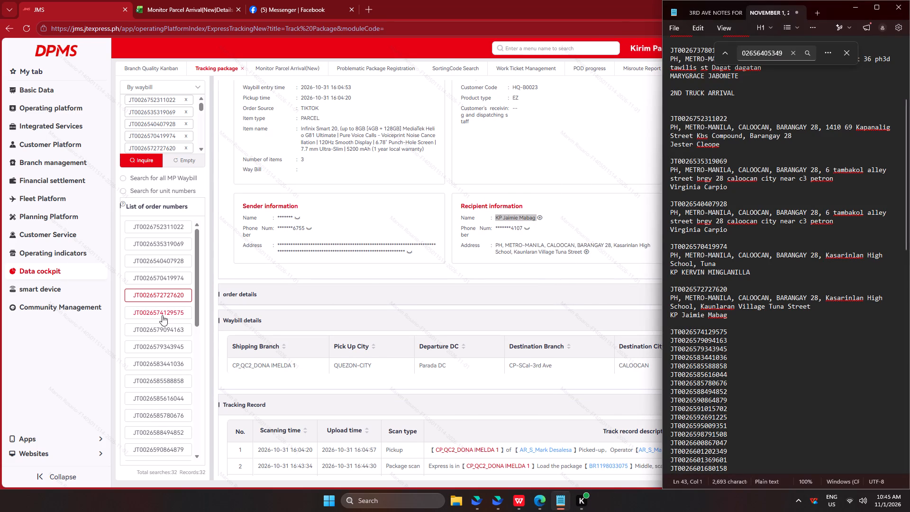
{"action": "left_click", "coordinate": [162, 315]}
{"action": "scroll", "coordinate": [442, 309], "scroll_direction": "down", "scroll_amount": 5}
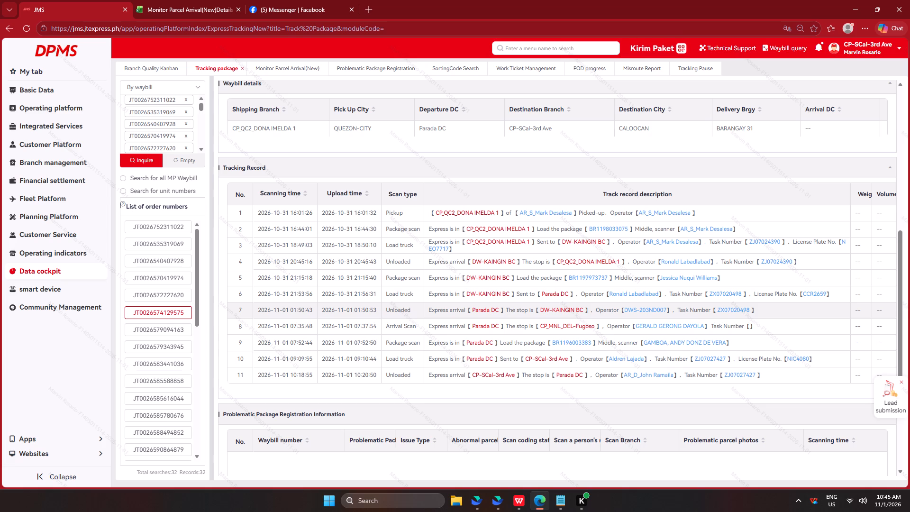
{"action": "scroll", "coordinate": [555, 296], "scroll_direction": "down", "scroll_amount": 6}
{"action": "key", "text": "alt+Tab"}
{"action": "scroll", "coordinate": [505, 288], "scroll_direction": "up", "scroll_amount": 6}
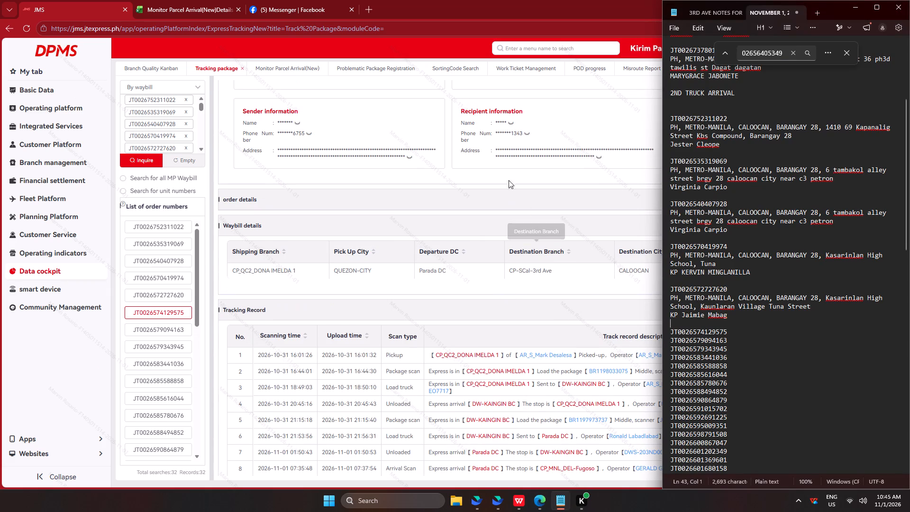
{"action": "triple_click", "coordinate": [596, 155]}
{"action": "triple_click", "coordinate": [599, 158]}
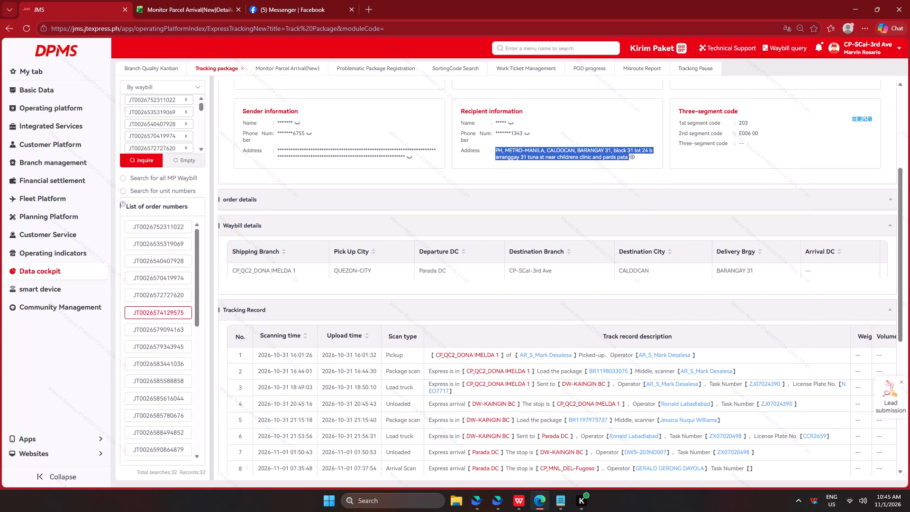
{"action": "left_click", "coordinate": [599, 159]}
{"action": "key", "text": "ctrl+c"}
{"action": "key", "text": "ctrl+c"}
{"action": "key", "text": "ctrl+c"}
{"action": "key", "text": "ctrl+c"}
{"action": "key", "text": "alt+Tab"}
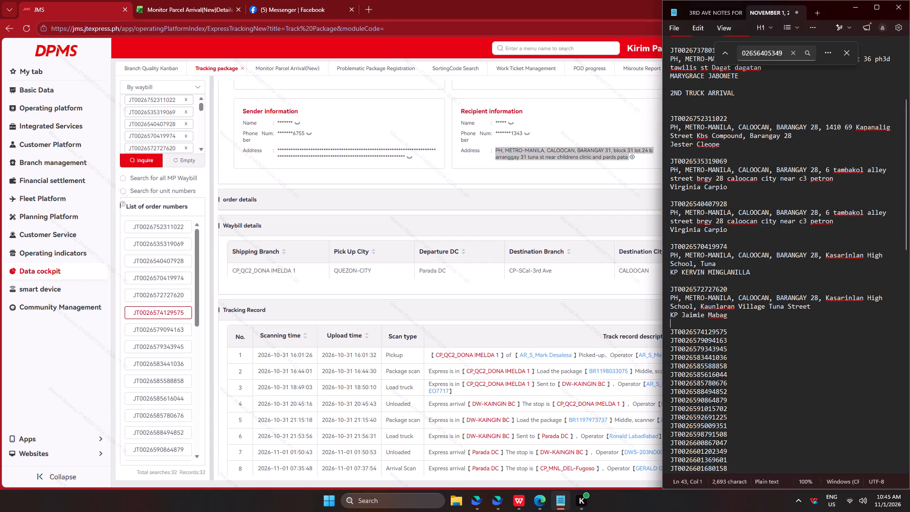
{"action": "left_click", "coordinate": [739, 331]}
{"action": "key", "text": "Return"}
{"action": "key", "text": "ctrl+v"}
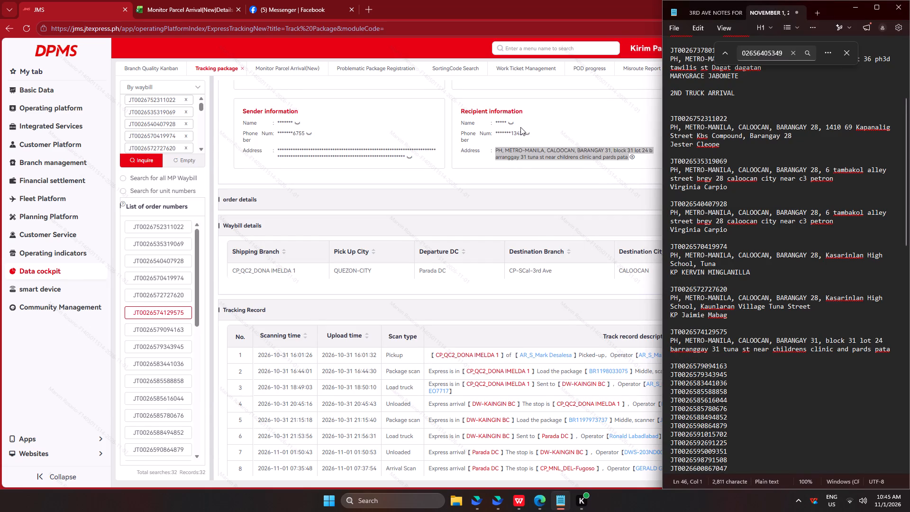
{"action": "left_click", "coordinate": [511, 125]}
{"action": "double_click", "coordinate": [498, 126]}
{"action": "key", "text": "ctrl+c"}
{"action": "key", "text": "ctrl+c"}
{"action": "key", "text": "ctrl+c"}
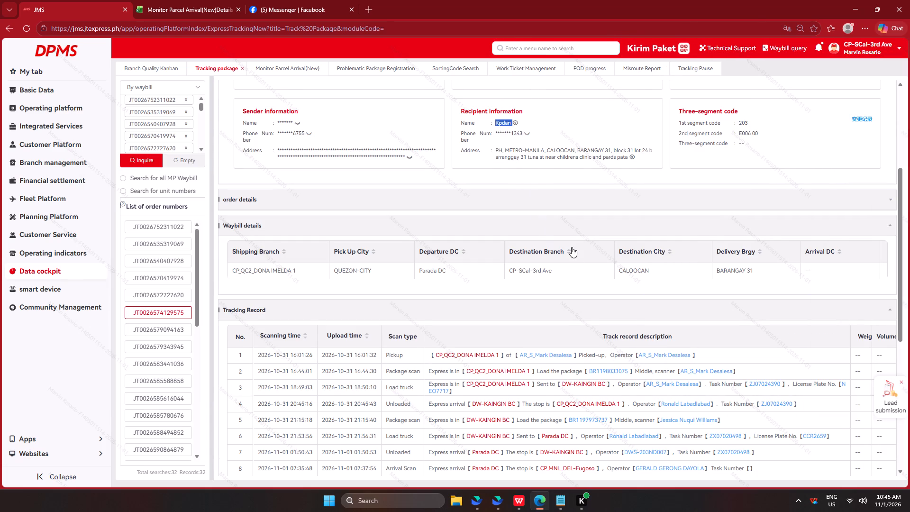
{"action": "key", "text": "ctrl+c"}
{"action": "key", "text": "alt+Tab"}
{"action": "key", "text": "ctrl+v"}
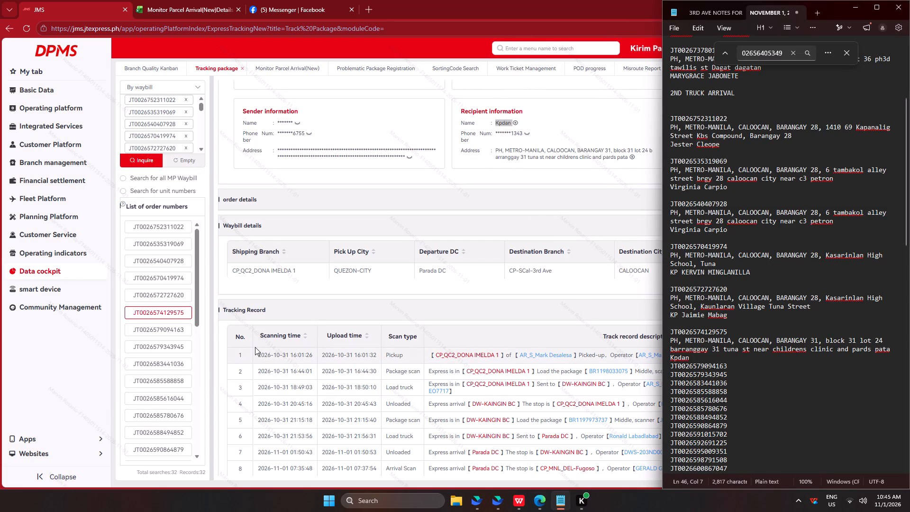
{"action": "key", "text": "Return"}
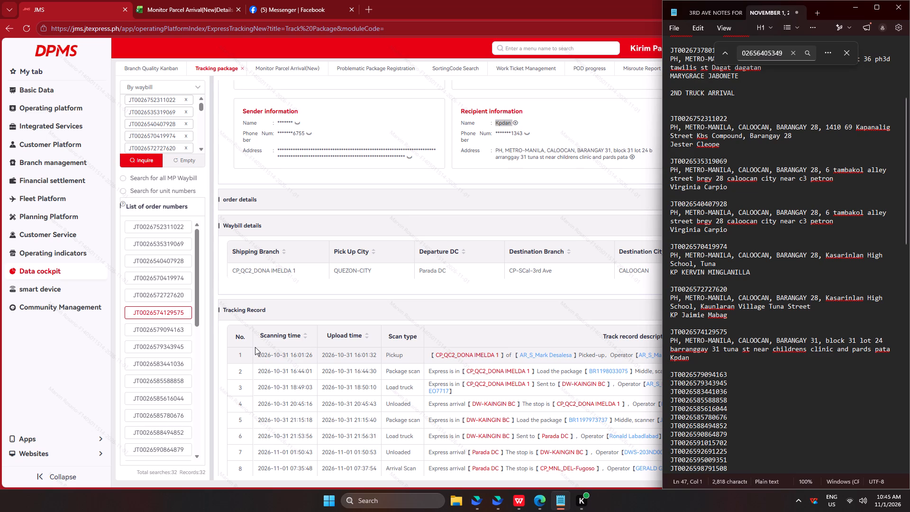
{"action": "left_click", "coordinate": [163, 331]}
{"action": "scroll", "coordinate": [478, 368], "scroll_direction": "down", "scroll_amount": 7}
{"action": "scroll", "coordinate": [506, 369], "scroll_direction": "up", "scroll_amount": 6}
{"action": "left_click", "coordinate": [621, 164]}
{"action": "triple_click", "coordinate": [618, 164]}
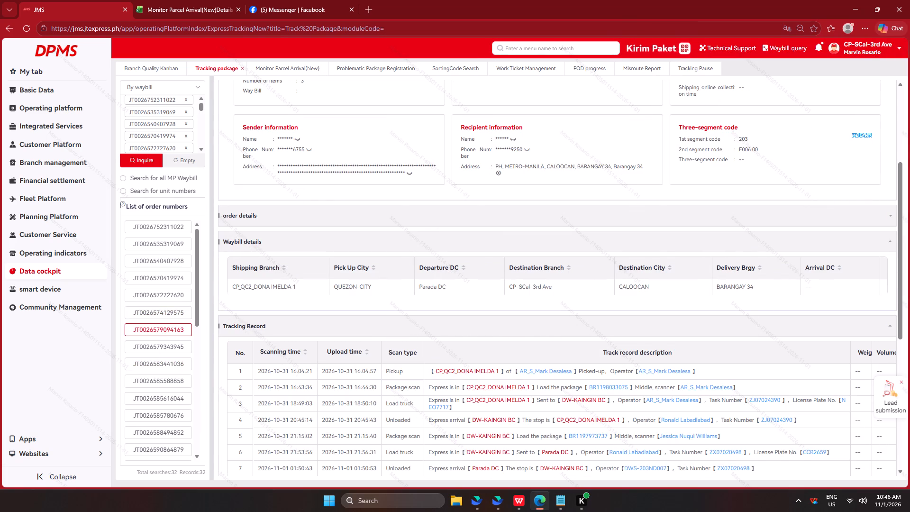
{"action": "key", "text": "ctrl+c"}
{"action": "key", "text": "ctrl+c"}
{"action": "key", "text": "ctrl+c"}
{"action": "key", "text": "alt+Tab"}
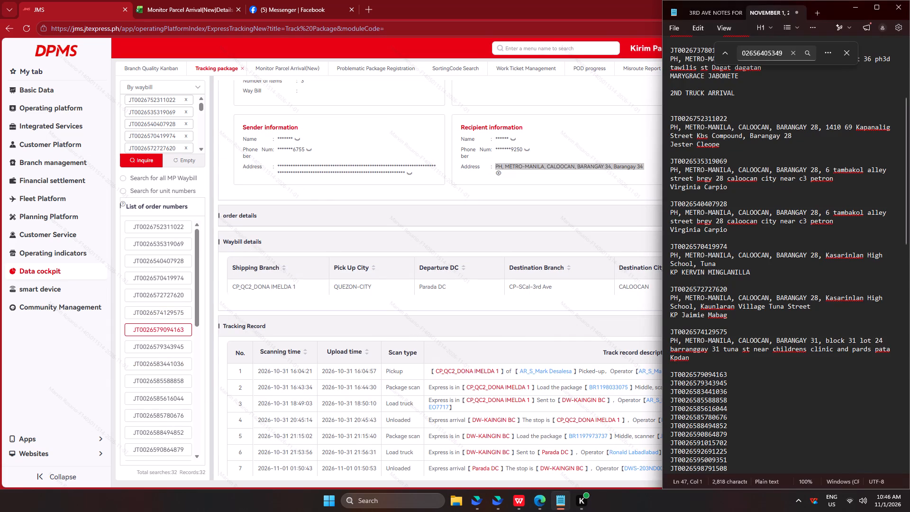
{"action": "left_click", "coordinate": [728, 379]}
{"action": "left_click", "coordinate": [729, 376]}
{"action": "key", "text": "Return"}
{"action": "key", "text": "ctrl+v"}
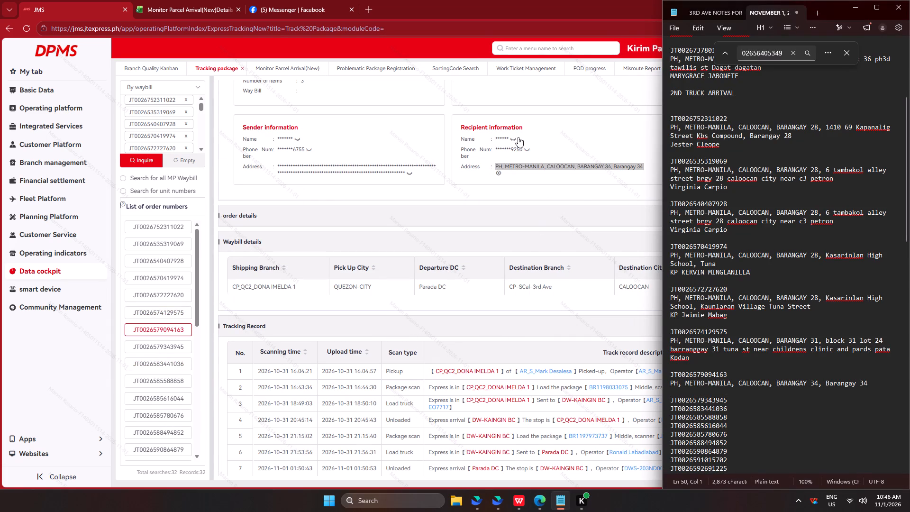
{"action": "left_click", "coordinate": [516, 137]}
{"action": "triple_click", "coordinate": [509, 140]}
{"action": "key", "text": "ctrl+c"}
{"action": "key", "text": "ctrl+c"}
{"action": "key", "text": "ctrl+c"}
{"action": "key", "text": "alt+Tab"}
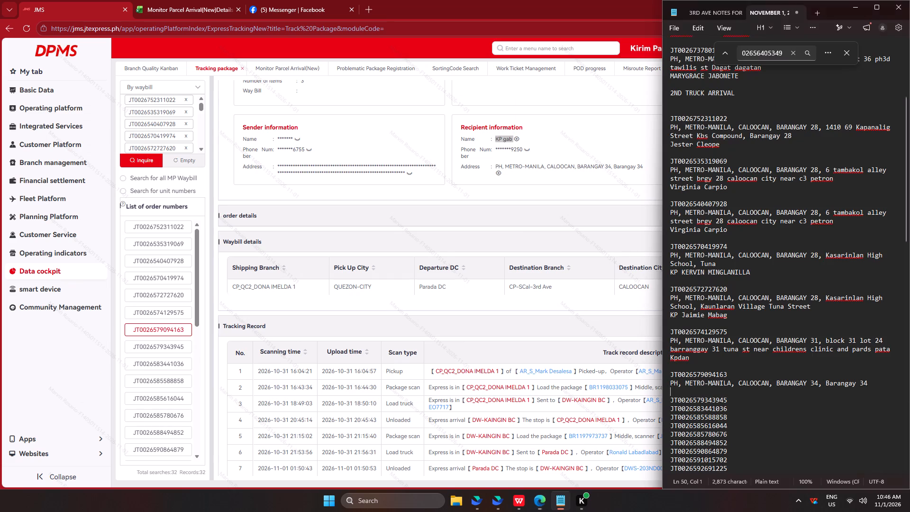
{"action": "key", "text": "ctrl+v"}
{"action": "left_click", "coordinate": [138, 347]}
{"action": "scroll", "coordinate": [357, 358], "scroll_direction": "down", "scroll_amount": 8}
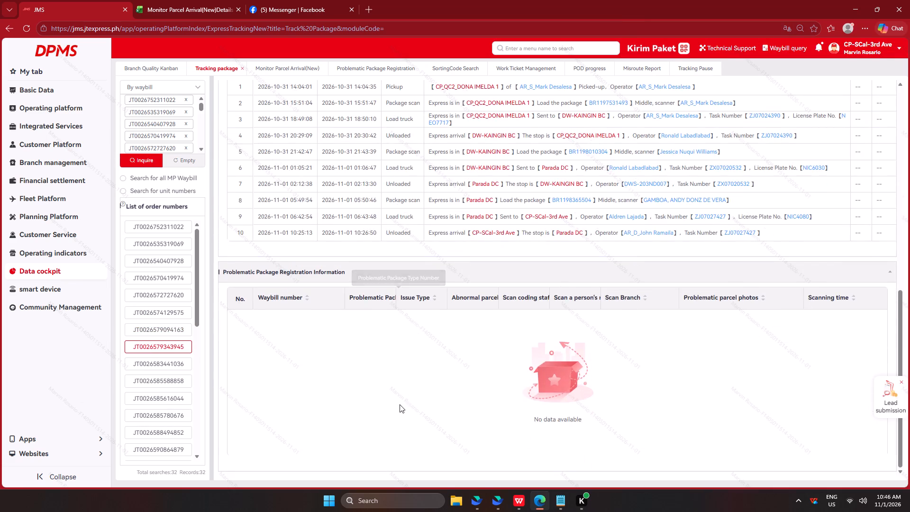
{"action": "scroll", "coordinate": [409, 376], "scroll_direction": "up", "scroll_amount": 7}
{"action": "triple_click", "coordinate": [584, 219]}
{"action": "left_click", "coordinate": [583, 218]}
{"action": "key", "text": "ctrl+c"}
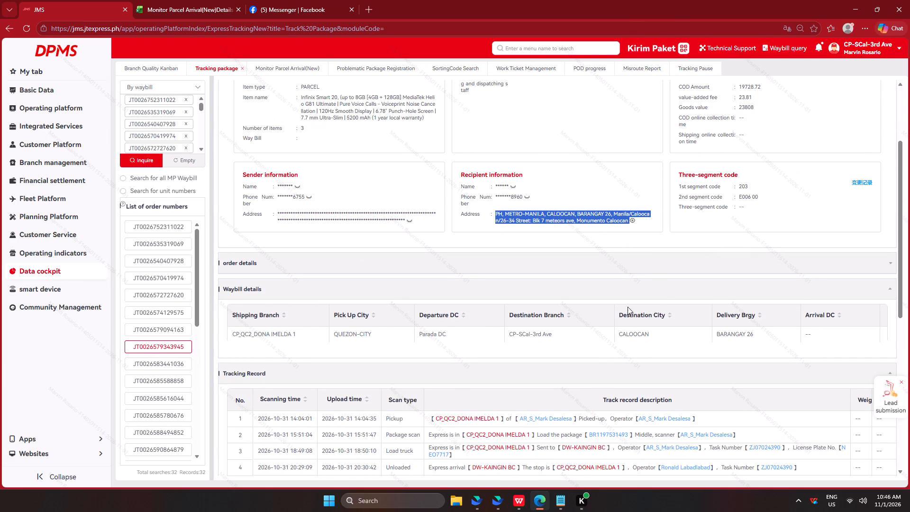
{"action": "key", "text": "ctrl+c"}
{"action": "key", "text": "ctrl+c"}
{"action": "key", "text": "ctrl+c"}
{"action": "key", "text": "alt+Tab"}
{"action": "left_click", "coordinate": [737, 406]}
{"action": "key", "text": "Return"}
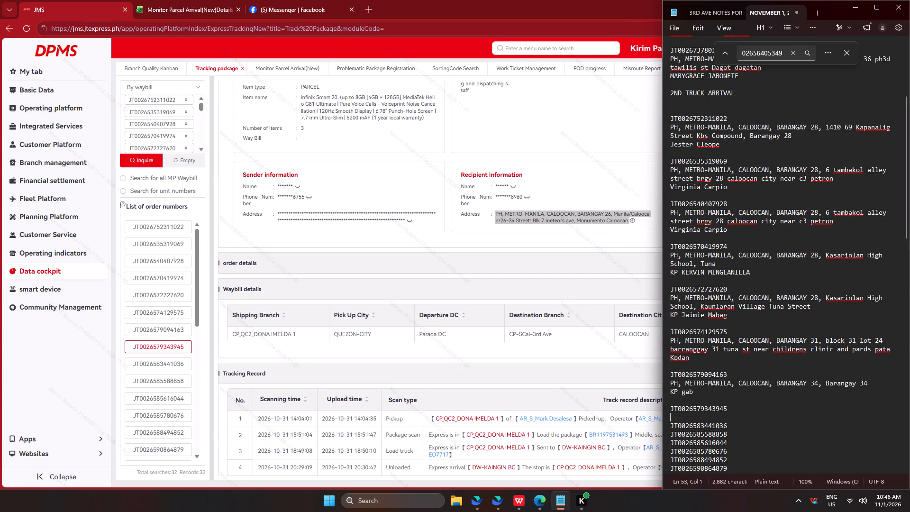
{"action": "key", "text": "ctrl+v"}
{"action": "left_click", "coordinate": [515, 186]}
{"action": "triple_click", "coordinate": [505, 187]}
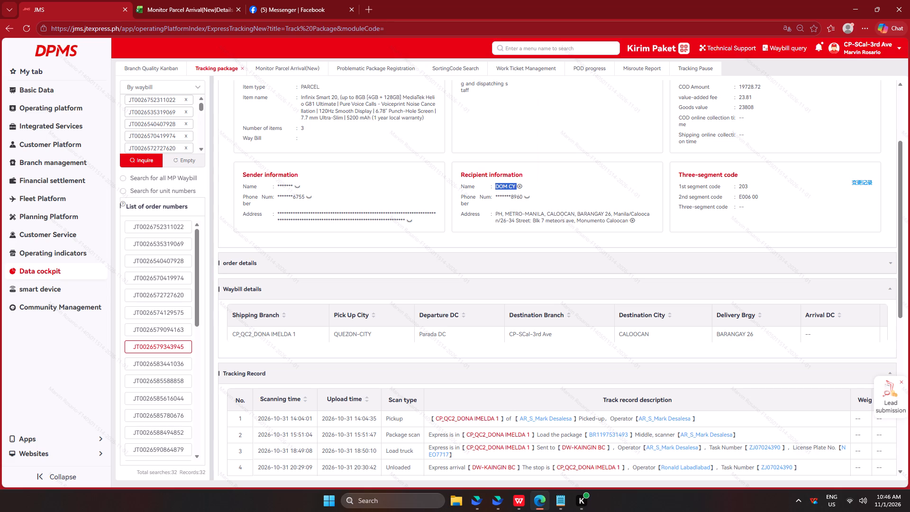
{"action": "key", "text": "ctrl+c"}
{"action": "key", "text": "ctrl+c"}
{"action": "key", "text": "ctrl+c"}
{"action": "key", "text": "alt+Tab"}
{"action": "key", "text": "ctrl+v"}
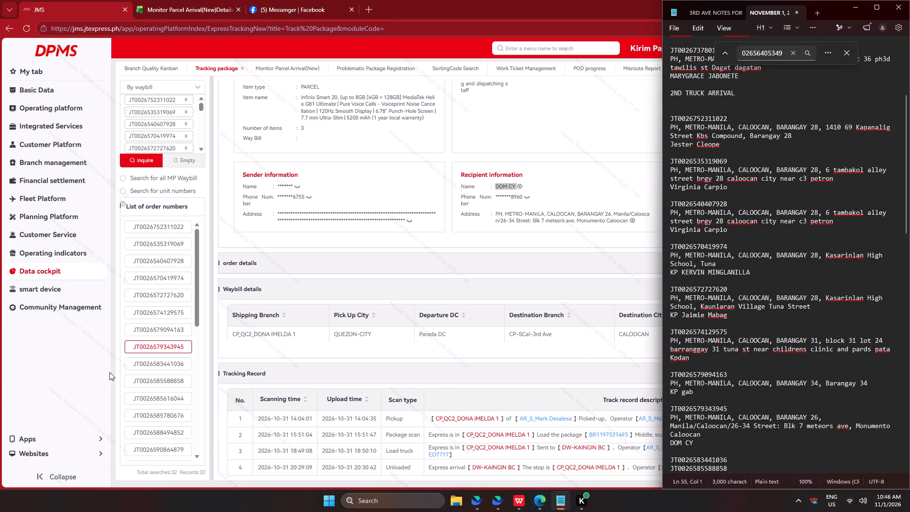
{"action": "left_click", "coordinate": [157, 366]}
{"action": "scroll", "coordinate": [291, 375], "scroll_direction": "down", "scroll_amount": 9}
{"action": "scroll", "coordinate": [396, 384], "scroll_direction": "up", "scroll_amount": 7}
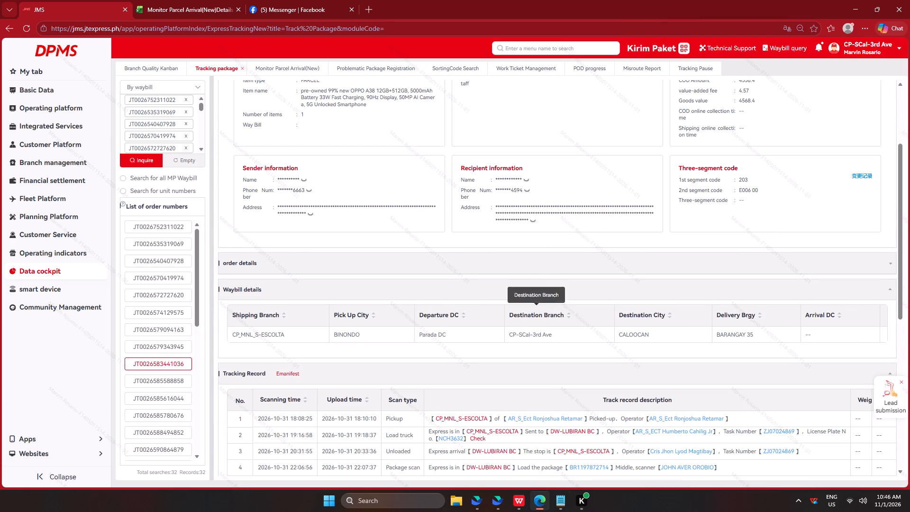
{"action": "triple_click", "coordinate": [535, 221]}
{"action": "left_click", "coordinate": [536, 222]}
{"action": "key", "text": "ctrl+c"}
{"action": "key", "text": "ctrl+c"}
{"action": "key", "text": "ctrl+c"}
{"action": "key", "text": "ctrl+c"}
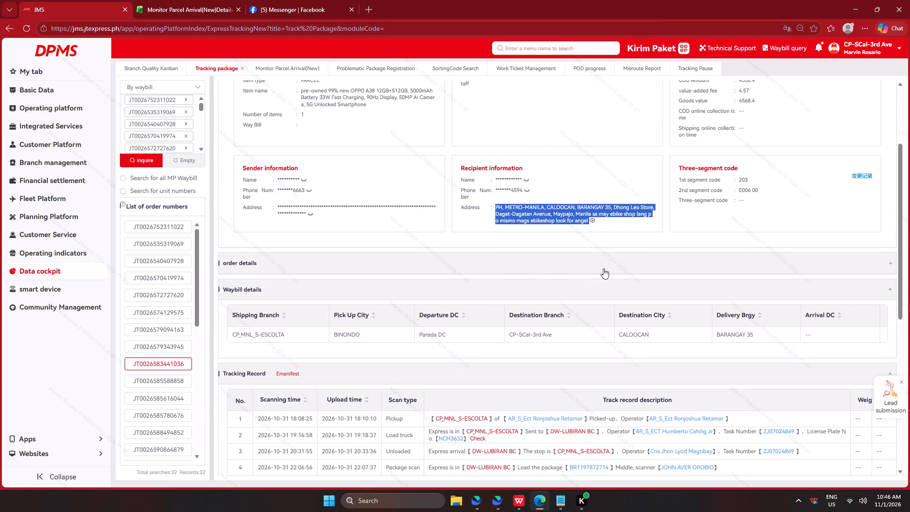
{"action": "key", "text": "alt+Tab"}
{"action": "scroll", "coordinate": [792, 341], "scroll_direction": "down", "scroll_amount": 7}
{"action": "left_click", "coordinate": [738, 272]}
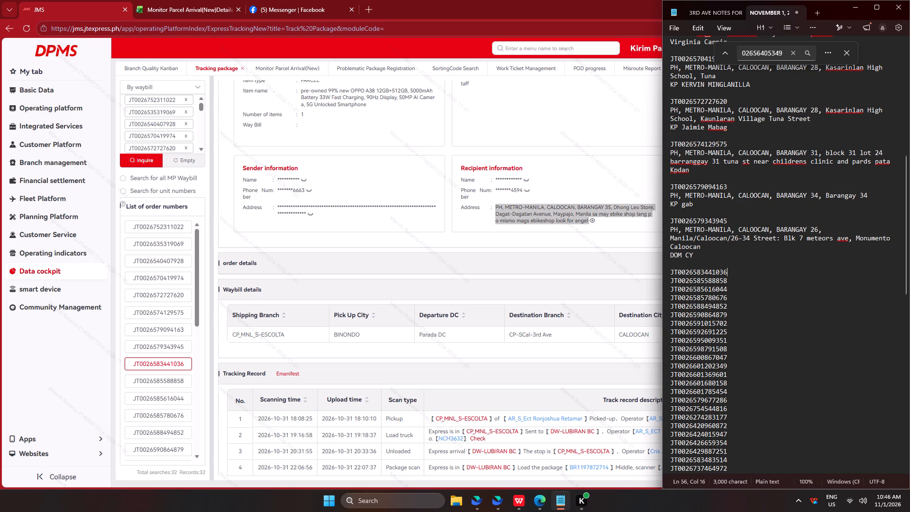
{"action": "key", "text": "ctrl+Return"}
{"action": "key", "text": "ctrl+v"}
{"action": "double_click", "coordinate": [523, 179]}
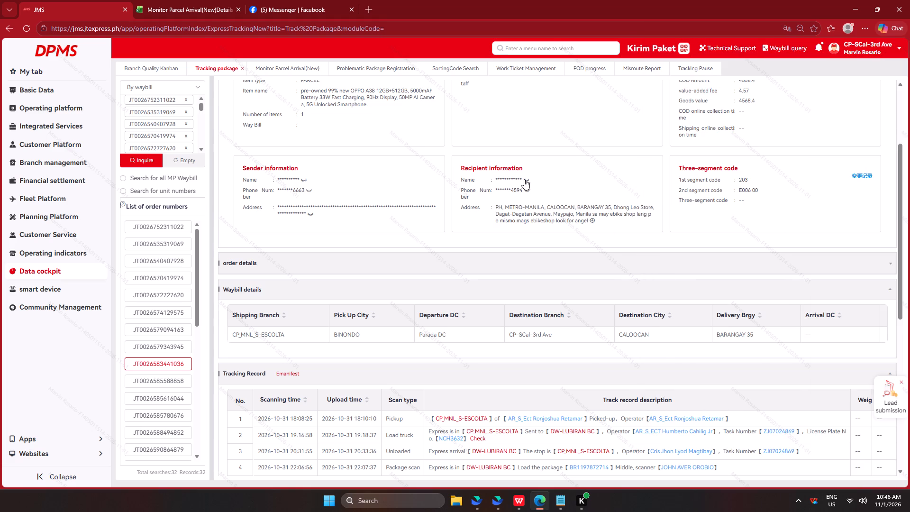
{"action": "triple_click", "coordinate": [517, 179]}
{"action": "key", "text": "ctrl+c"}
{"action": "key", "text": "ctrl+c"}
{"action": "key", "text": "ctrl+c"}
{"action": "key", "text": "alt+Tab"}
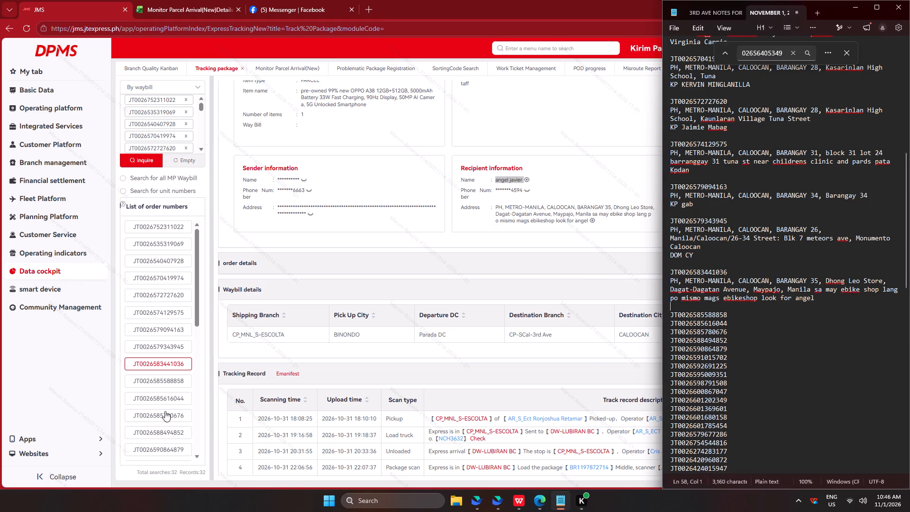
{"action": "key", "text": "ctrl+v"}
{"action": "left_click", "coordinate": [154, 378]}
{"action": "scroll", "coordinate": [393, 375], "scroll_direction": "down", "scroll_amount": 8}
{"action": "scroll", "coordinate": [423, 364], "scroll_direction": "up", "scroll_amount": 7}
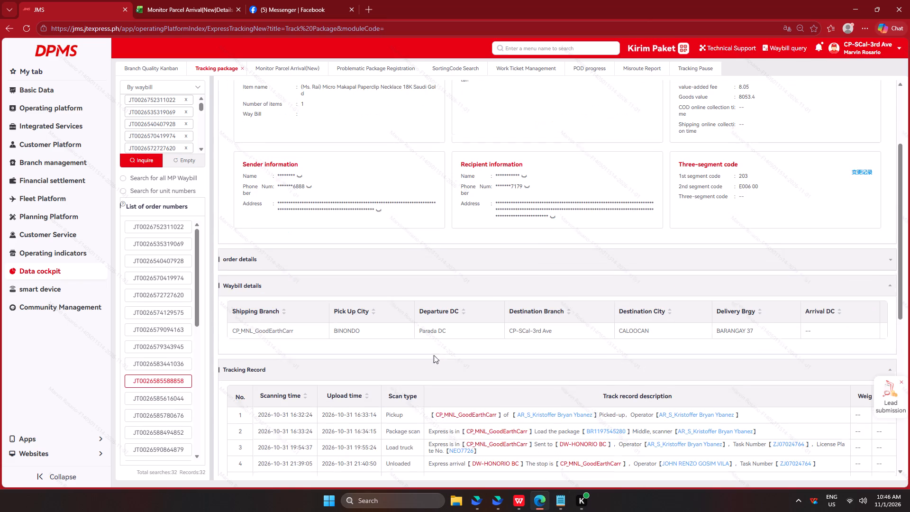
{"action": "triple_click", "coordinate": [553, 220]}
{"action": "key", "text": "ctrl+c"}
{"action": "key", "text": "ctrl+c"}
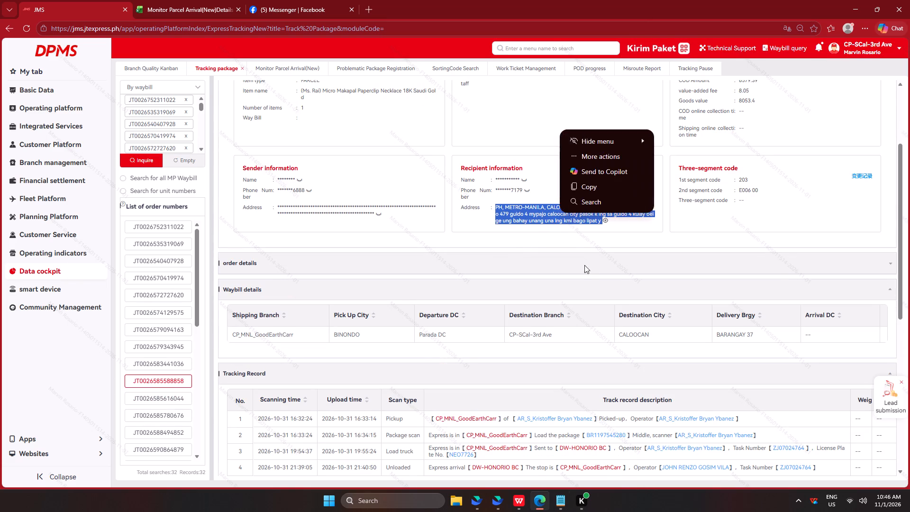
{"action": "key", "text": "ctrl+c"}
{"action": "key", "text": "ctrl+c"}
{"action": "key", "text": "alt+Tab"}
{"action": "scroll", "coordinate": [692, 350], "scroll_direction": "down", "scroll_amount": 5}
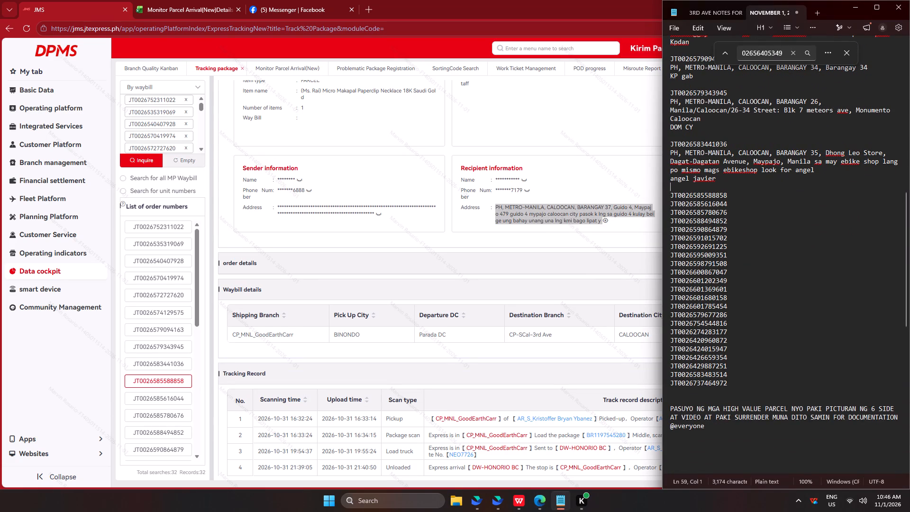
{"action": "left_click", "coordinate": [745, 194]}
{"action": "key", "text": "Return"}
{"action": "key", "text": "ctrl+v"}
{"action": "left_click", "coordinate": [524, 177]}
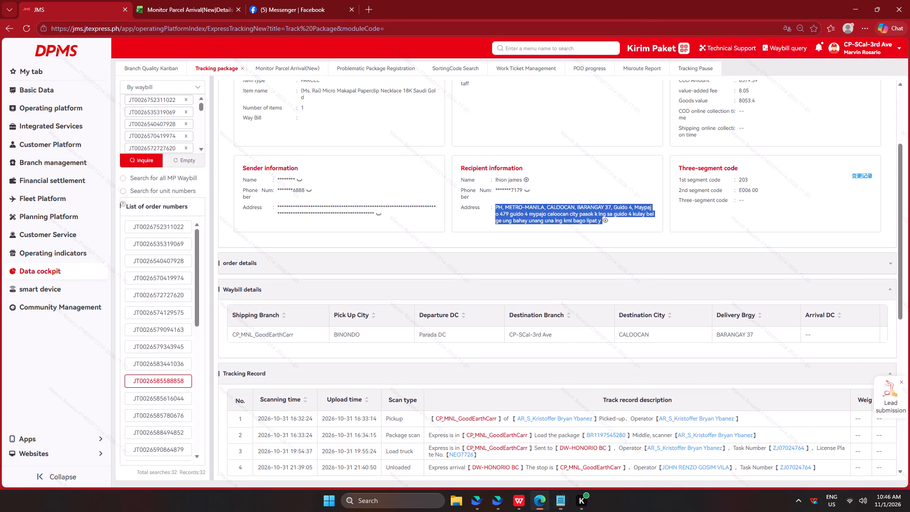
{"action": "triple_click", "coordinate": [519, 178]}
{"action": "key", "text": "ctrl+c"}
{"action": "key", "text": "ctrl+c"}
{"action": "key", "text": "ctrl+c"}
{"action": "key", "text": "alt+Tab"}
{"action": "key", "text": "ctrl+v"}
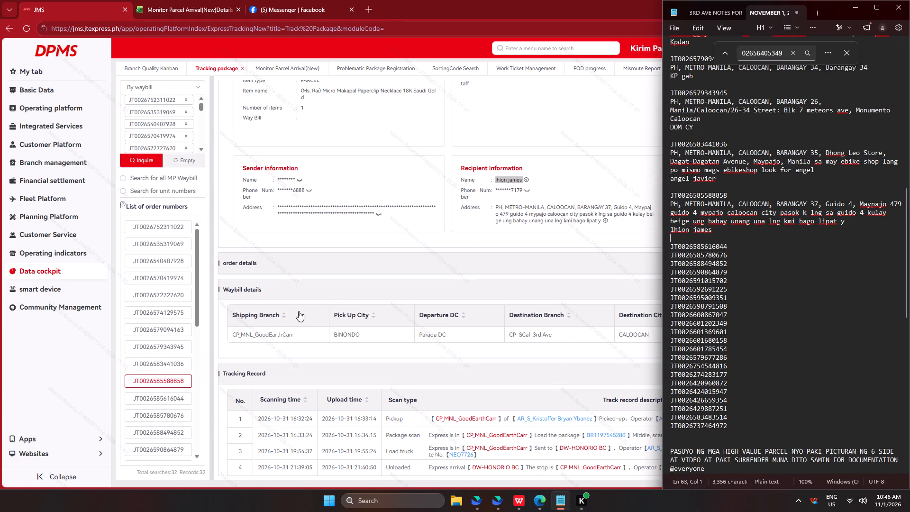
{"action": "left_click", "coordinate": [158, 407]}
{"action": "left_click", "coordinate": [166, 399]}
{"action": "scroll", "coordinate": [389, 393], "scroll_direction": "down", "scroll_amount": 9}
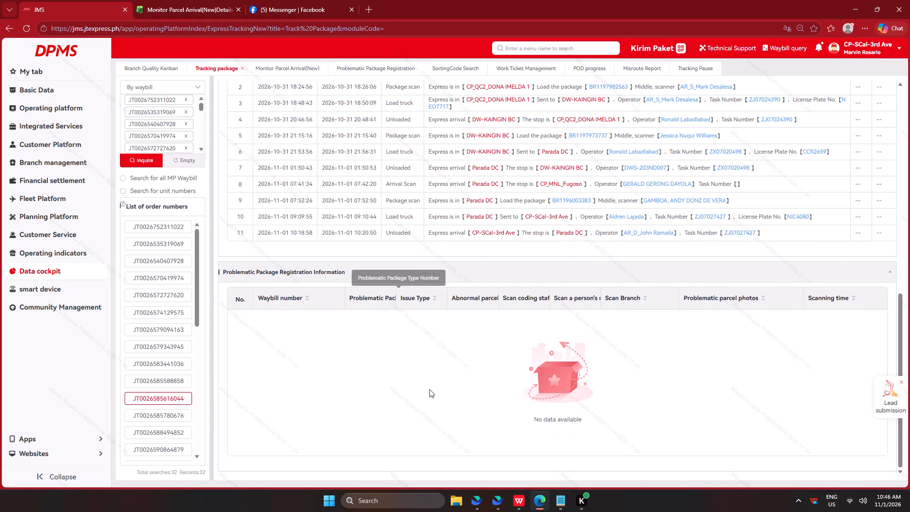
{"action": "scroll", "coordinate": [447, 384], "scroll_direction": "up", "scroll_amount": 8}
{"action": "triple_click", "coordinate": [531, 251]}
{"action": "left_click", "coordinate": [531, 251]}
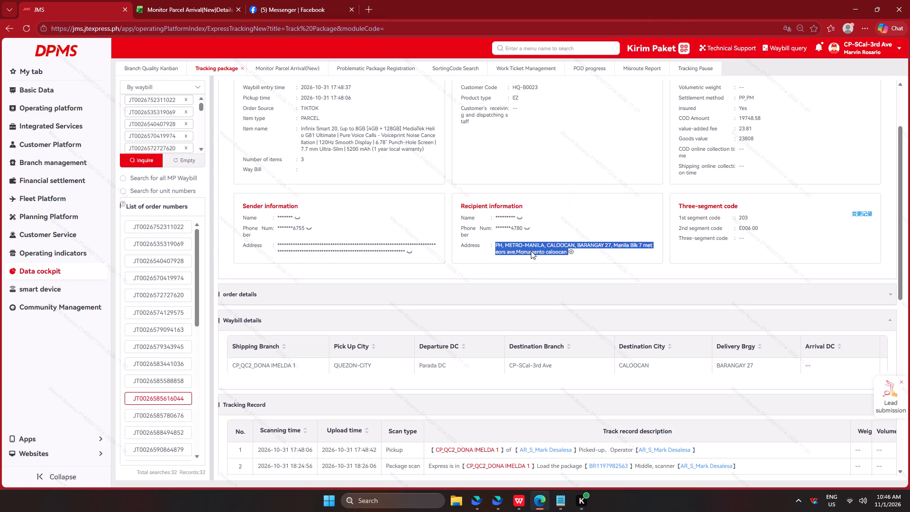
{"action": "key", "text": "ctrl+c"}
{"action": "key", "text": "ctrl+c"}
{"action": "key", "text": "ctrl+c"}
{"action": "key", "text": "ctrl+c"}
{"action": "key", "text": "alt+Tab"}
{"action": "left_click", "coordinate": [736, 246]}
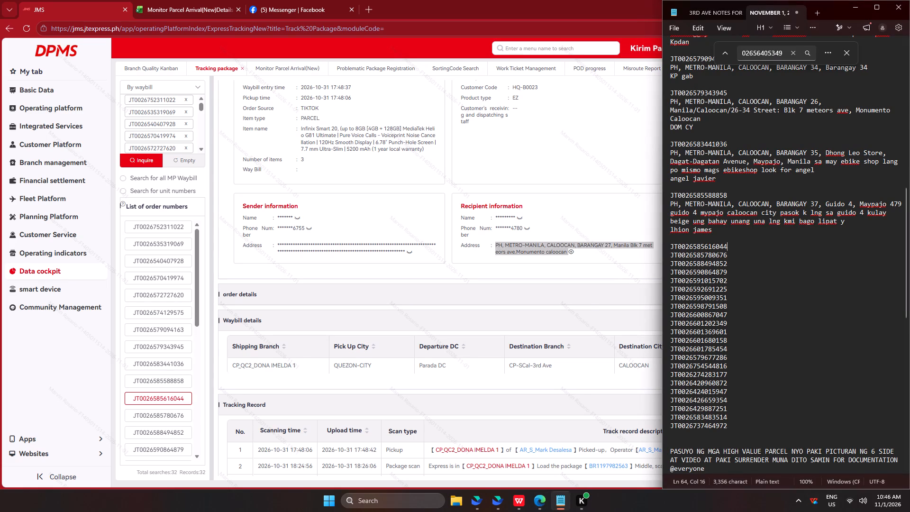
{"action": "key", "text": "Return"}
{"action": "key", "text": "ctrl+v"}
{"action": "left_click", "coordinate": [519, 216]}
{"action": "triple_click", "coordinate": [507, 217]}
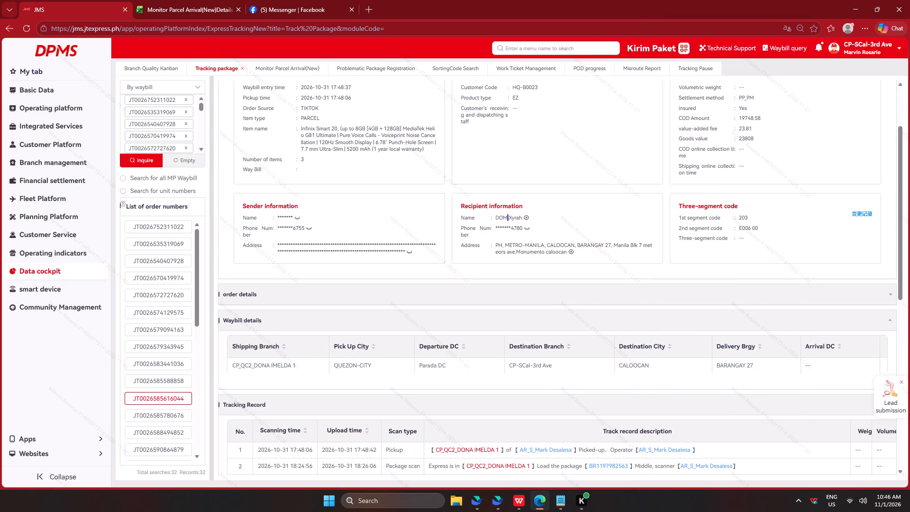
{"action": "left_click", "coordinate": [507, 217]}
{"action": "key", "text": "ctrl+c"}
{"action": "key", "text": "ctrl+c"}
{"action": "key", "text": "ctrl+c"}
{"action": "key", "text": "ctrl+c"}
{"action": "key", "text": "alt+Tab"}
{"action": "key", "text": "ctrl+v"}
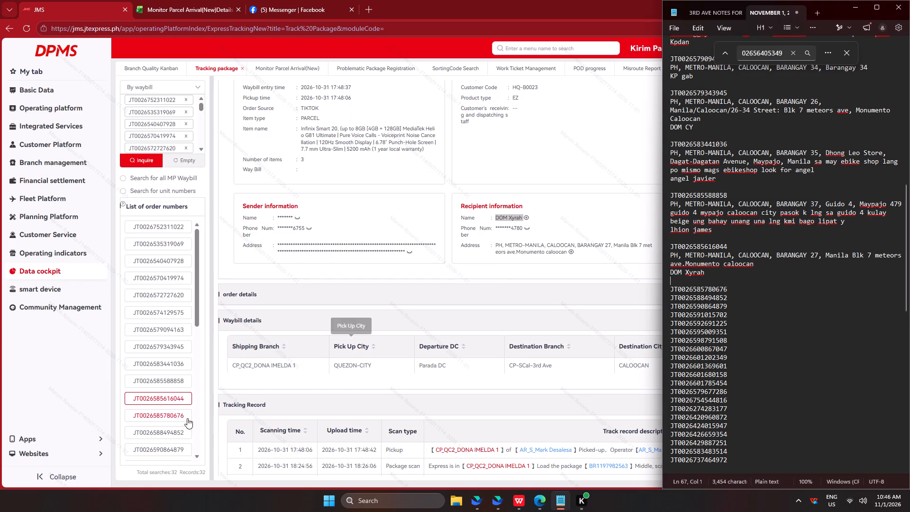
{"action": "left_click", "coordinate": [173, 413]}
{"action": "scroll", "coordinate": [481, 330], "scroll_direction": "down", "scroll_amount": 8}
{"action": "scroll", "coordinate": [507, 331], "scroll_direction": "up", "scroll_amount": 8}
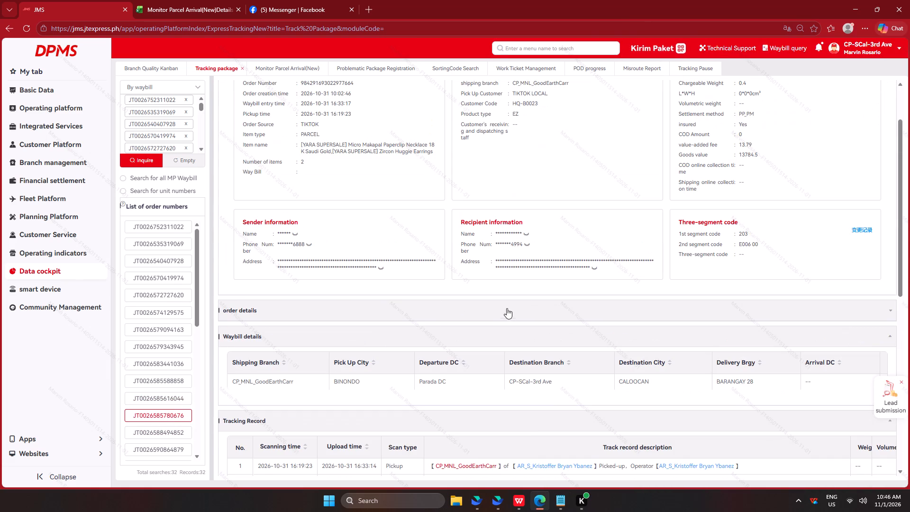
{"action": "triple_click", "coordinate": [599, 265]}
{"action": "left_click", "coordinate": [599, 265]}
{"action": "key", "text": "ctrl+c"}
{"action": "key", "text": "ctrl+c"}
{"action": "key", "text": "ctrl+c"}
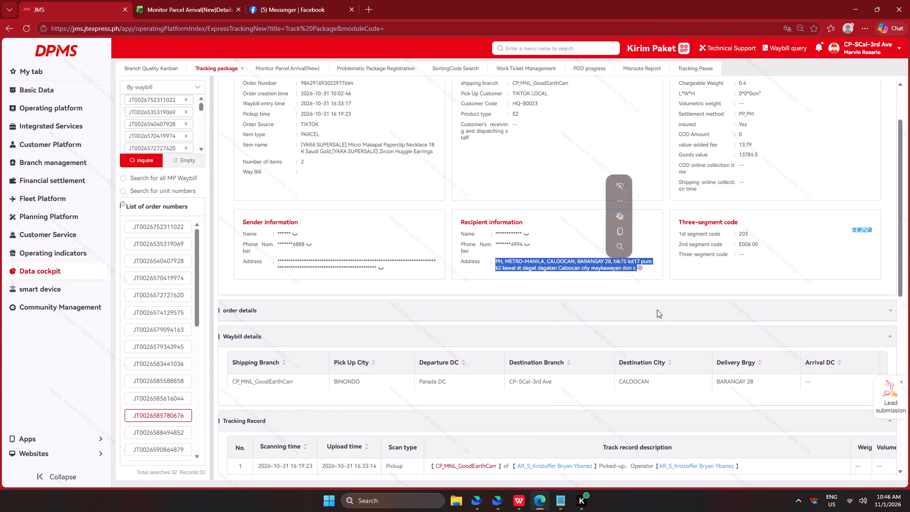
{"action": "key", "text": "ctrl+c"}
{"action": "key", "text": "alt+Tab"}
{"action": "left_click", "coordinate": [737, 287]}
{"action": "key", "text": "Return"}
{"action": "key", "text": "ctrl+v"}
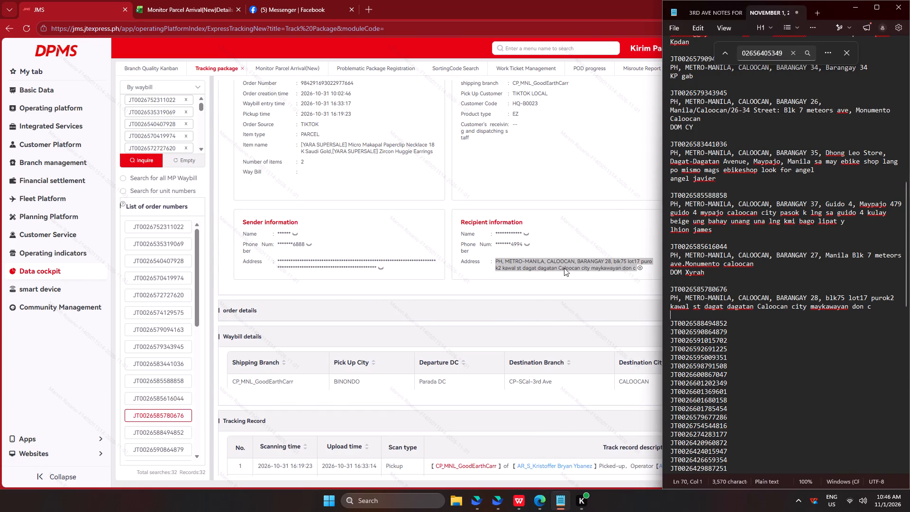
{"action": "triple_click", "coordinate": [528, 234]}
{"action": "left_click", "coordinate": [525, 234]}
{"action": "key", "text": "ctrl+c"}
{"action": "key", "text": "ctrl+c"}
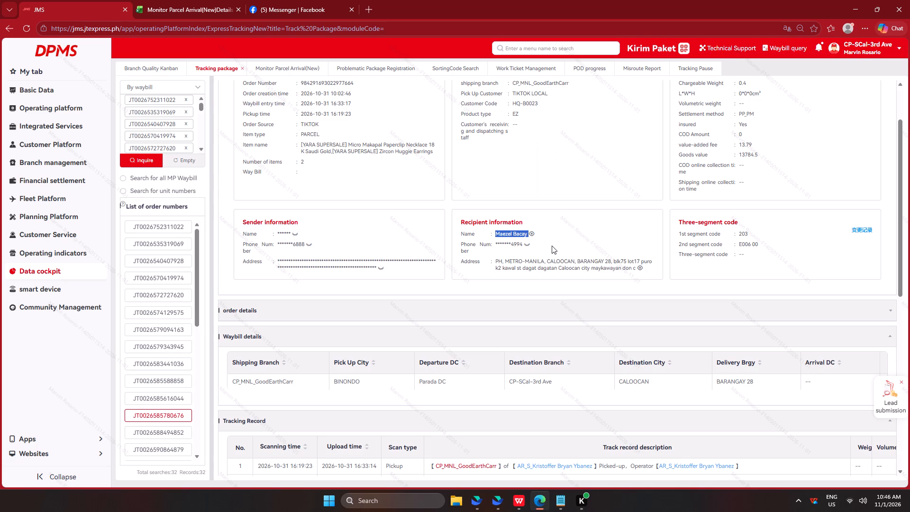
{"action": "key", "text": "ctrl+c"}
{"action": "key", "text": "ctrl+c"}
{"action": "key", "text": "alt+Tab"}
{"action": "key", "text": "ctrl+v"}
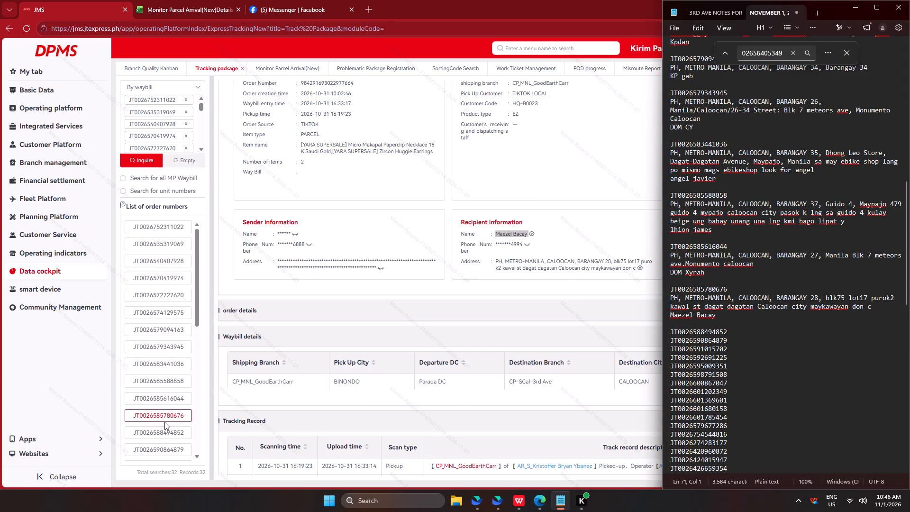
{"action": "left_click", "coordinate": [164, 422]}
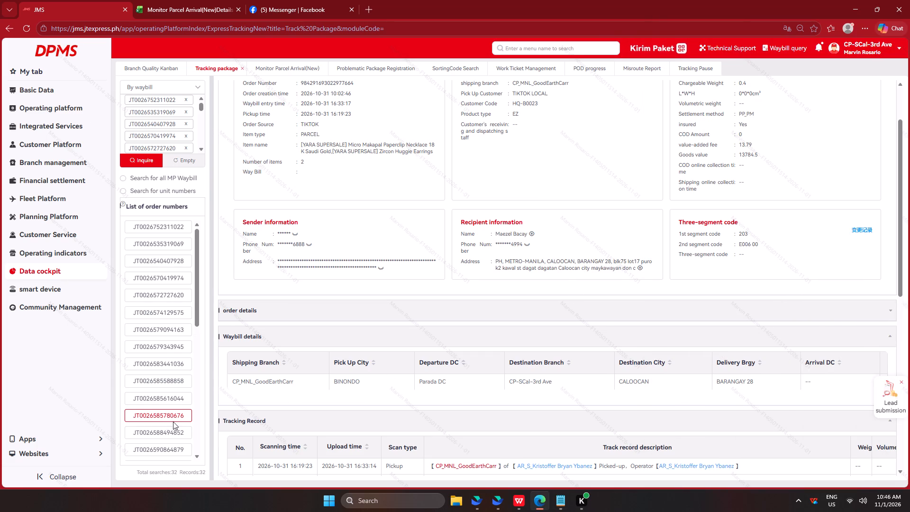
{"action": "scroll", "coordinate": [410, 358], "scroll_direction": "down", "scroll_amount": 7}
{"action": "key", "text": "alt+Tab"}
{"action": "scroll", "coordinate": [483, 377], "scroll_direction": "up", "scroll_amount": 5}
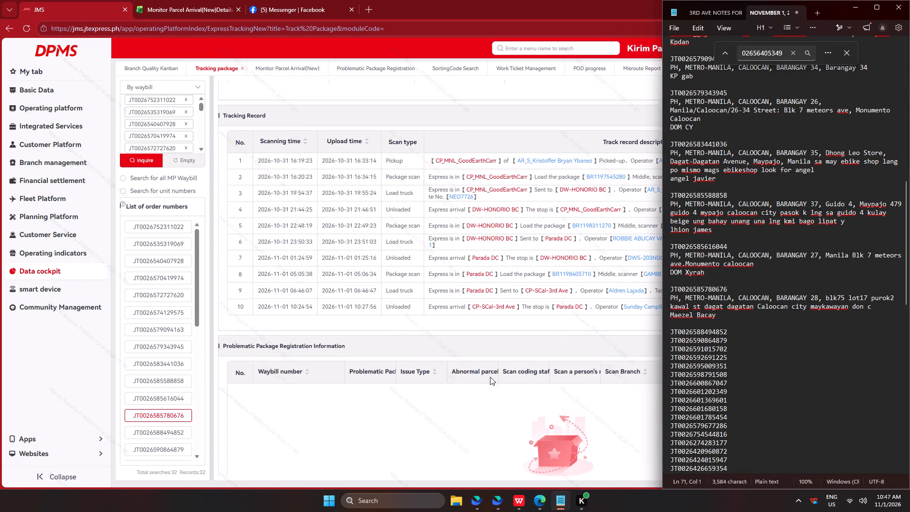
{"action": "scroll", "coordinate": [490, 377], "scroll_direction": "up", "scroll_amount": 3}
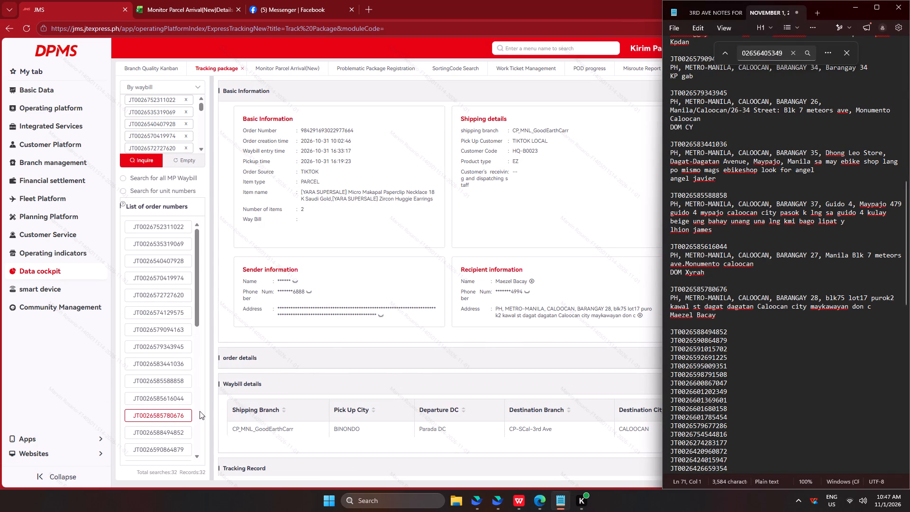
{"action": "left_click", "coordinate": [174, 431]}
{"action": "scroll", "coordinate": [376, 393], "scroll_direction": "down", "scroll_amount": 8}
{"action": "scroll", "coordinate": [418, 400], "scroll_direction": "up", "scroll_amount": 2}
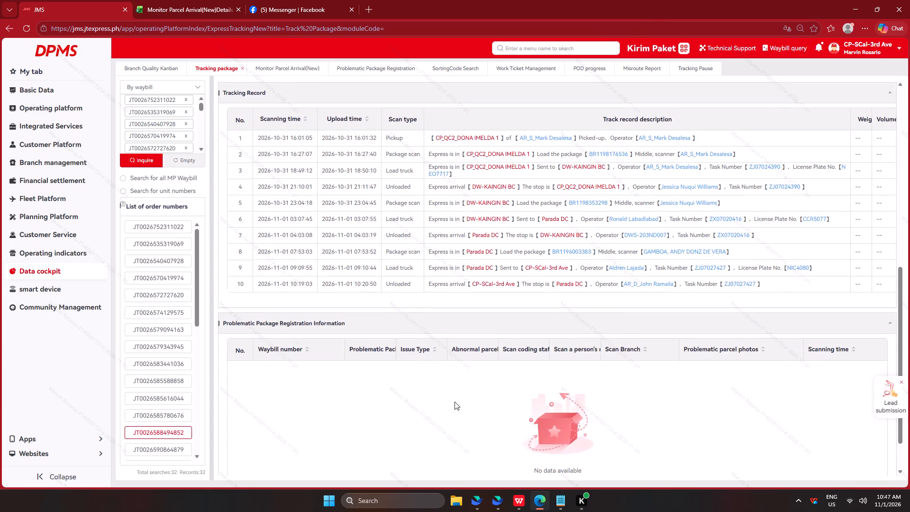
{"action": "scroll", "coordinate": [455, 402], "scroll_direction": "up", "scroll_amount": 7}
{"action": "triple_click", "coordinate": [560, 339]}
{"action": "left_click", "coordinate": [560, 339]}
{"action": "key", "text": "ctrl+c"}
{"action": "key", "text": "ctrl+c"}
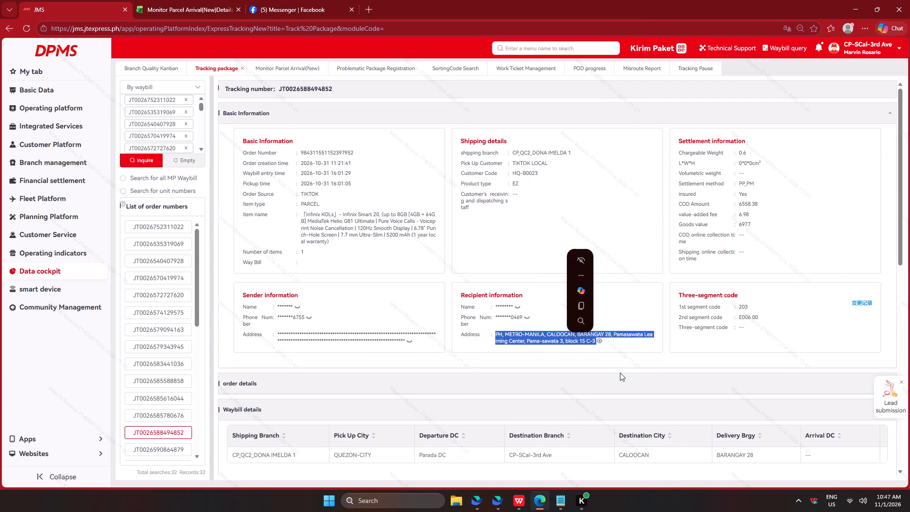
{"action": "key", "text": "ctrl+c"}
{"action": "key", "text": "alt+Tab"}
{"action": "left_click", "coordinate": [735, 330]}
{"action": "key", "text": "Return"}
{"action": "key", "text": "ctrl+v"}
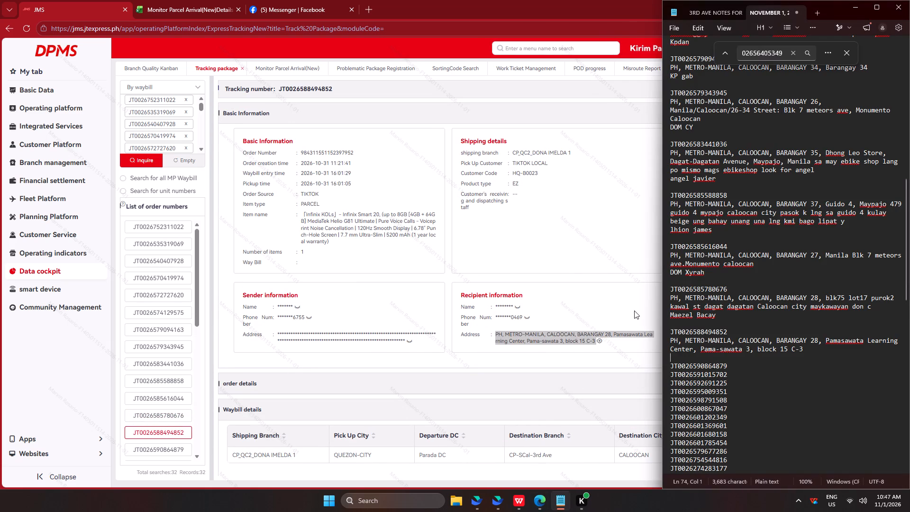
{"action": "left_click", "coordinate": [518, 308]}
{"action": "triple_click", "coordinate": [514, 307]}
{"action": "left_click", "coordinate": [513, 307], "text": "ctrl"}
{"action": "key", "text": "ctrl+c"}
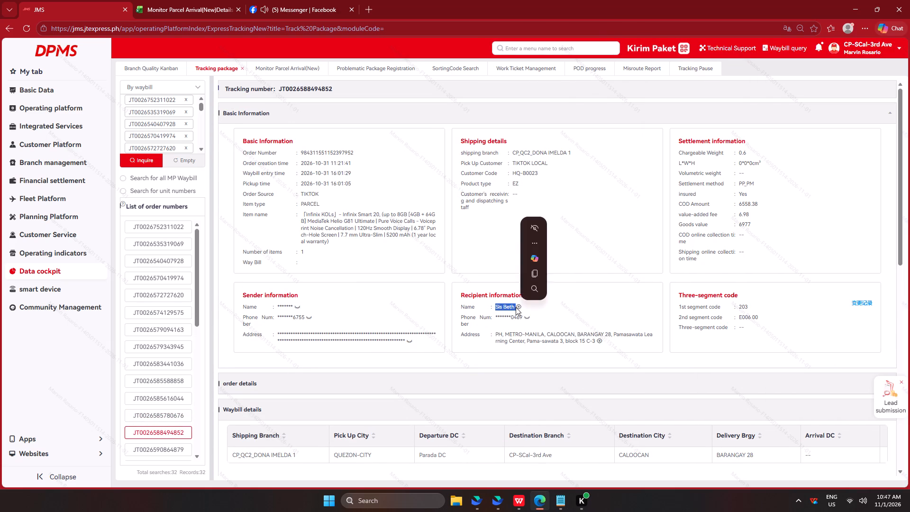
{"action": "key", "text": "ctrl+c"}
{"action": "key", "text": "ctrl+c"}
{"action": "key", "text": "ctrl+c"}
{"action": "key", "text": "ctrl+c"}
{"action": "key", "text": "alt+Tab"}
{"action": "key", "text": "ctrl+v"}
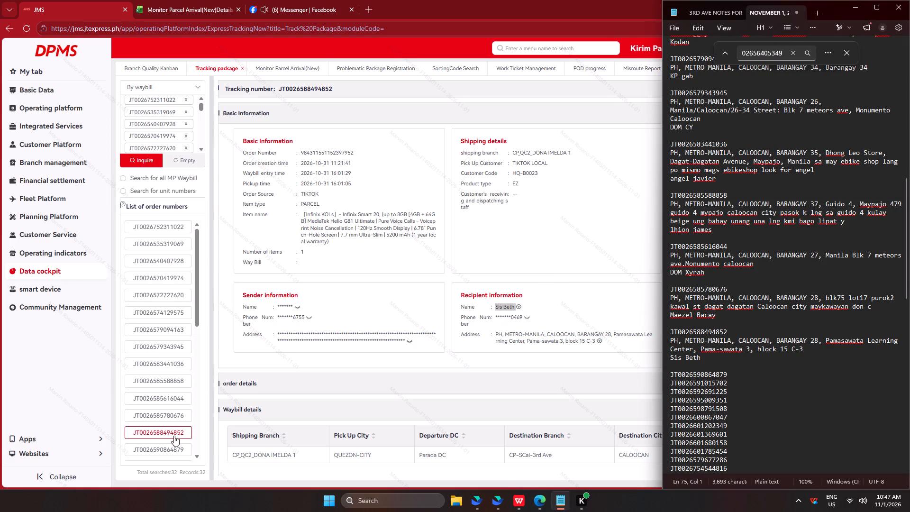
{"action": "left_click", "coordinate": [167, 448]}
{"action": "scroll", "coordinate": [545, 326], "scroll_direction": "down", "scroll_amount": 8}
{"action": "scroll", "coordinate": [543, 336], "scroll_direction": "up", "scroll_amount": 8}
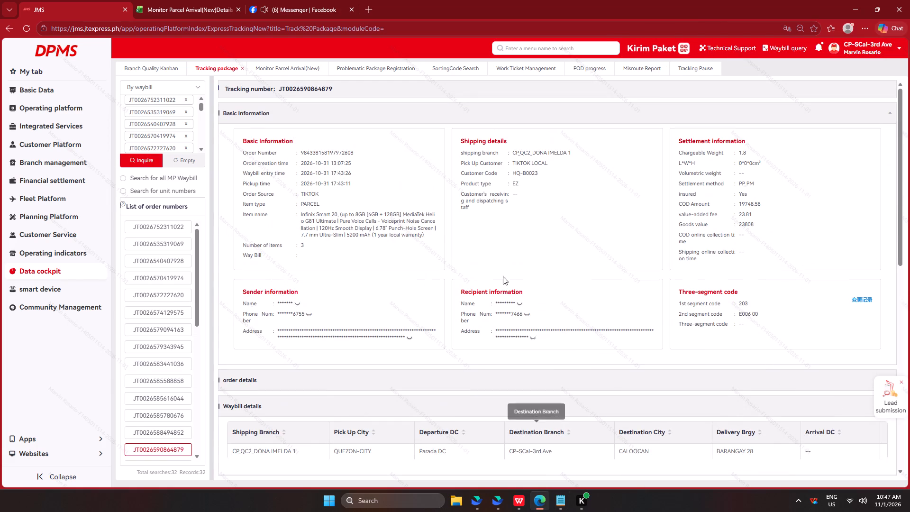
{"action": "triple_click", "coordinate": [536, 335]}
{"action": "key", "text": "ctrl+c"}
{"action": "key", "text": "ctrl+c"}
{"action": "key", "text": "ctrl+c"}
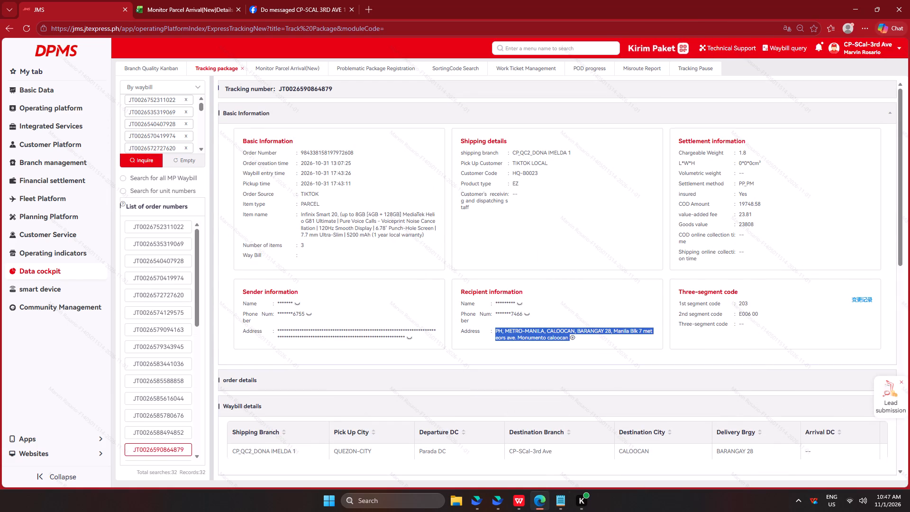
{"action": "key", "text": "ctrl+c"}
{"action": "key", "text": "ctrl+c"}
{"action": "key", "text": "alt+Tab"}
{"action": "scroll", "coordinate": [751, 338], "scroll_direction": "down", "scroll_amount": 6}
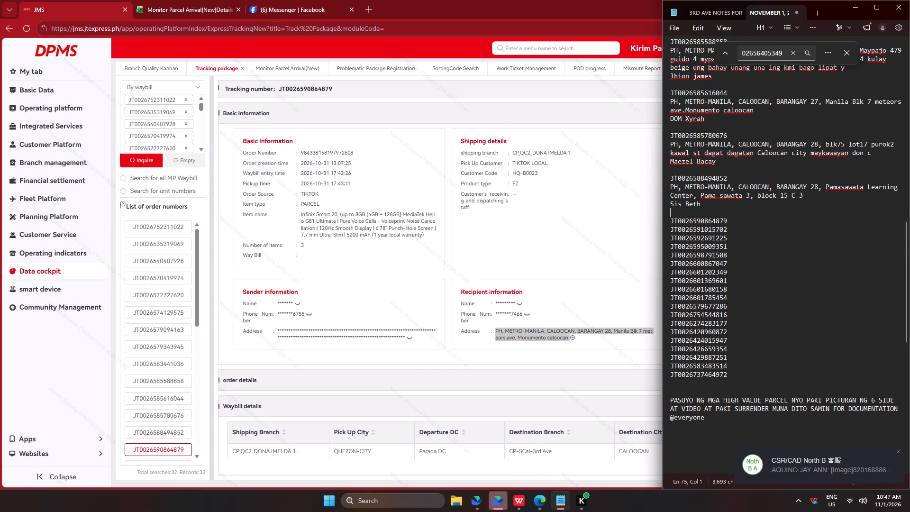
{"action": "left_click", "coordinate": [739, 218]}
{"action": "key", "text": "Return"}
{"action": "key", "text": "ctrl+v"}
{"action": "left_click", "coordinate": [518, 303]}
{"action": "triple_click", "coordinate": [515, 303]}
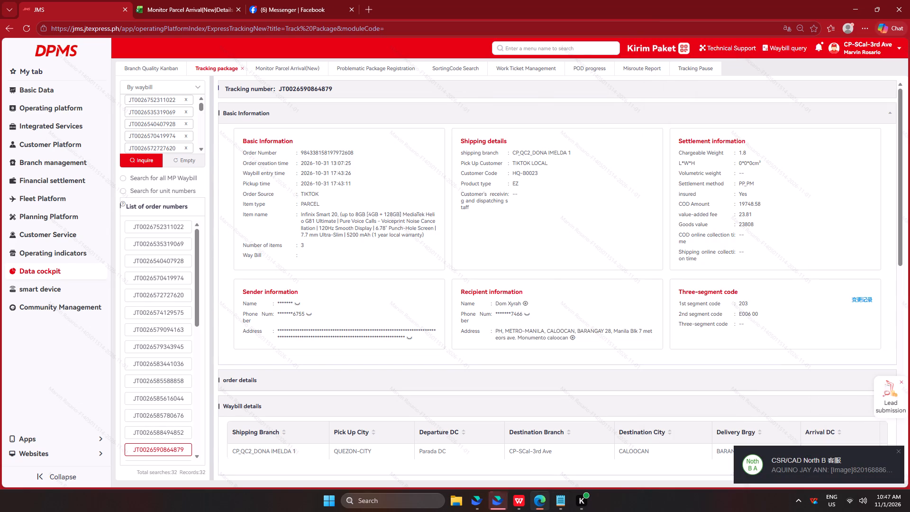
{"action": "key", "text": "ctrl+c"}
{"action": "key", "text": "ctrl+c"}
{"action": "key", "text": "ctrl+c"}
{"action": "key", "text": "ctrl+c"}
{"action": "key", "text": "alt+Tab"}
{"action": "key", "text": "ctrl+v"}
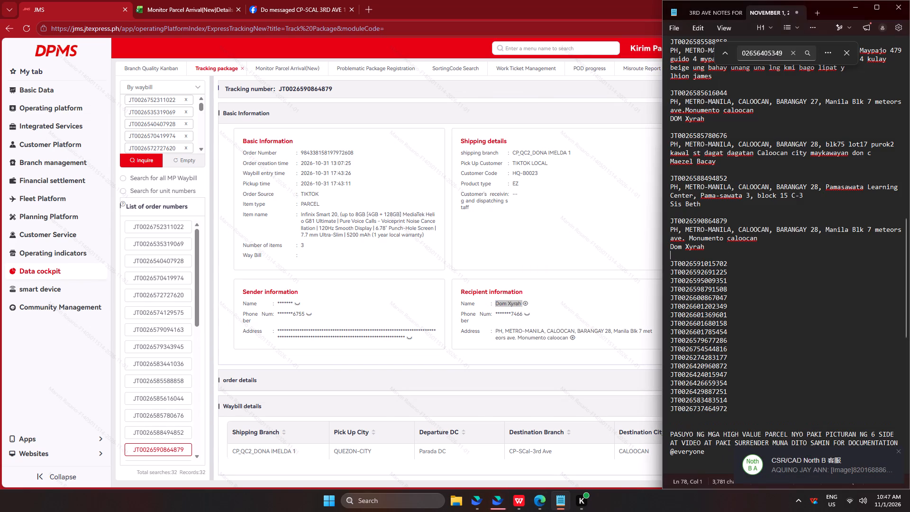
{"action": "scroll", "coordinate": [170, 377], "scroll_direction": "down", "scroll_amount": 4}
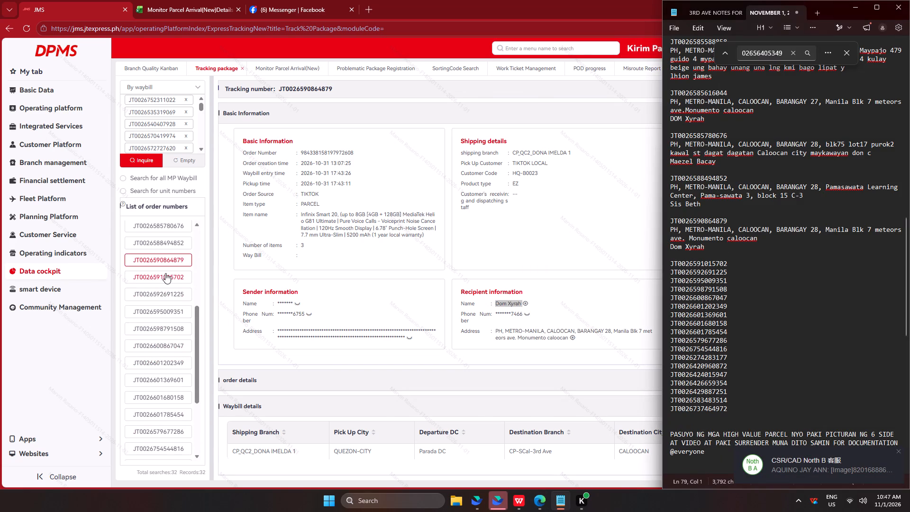
{"action": "left_click", "coordinate": [164, 273]}
{"action": "scroll", "coordinate": [442, 267], "scroll_direction": "down", "scroll_amount": 8}
{"action": "scroll", "coordinate": [502, 330], "scroll_direction": "up", "scroll_amount": 7}
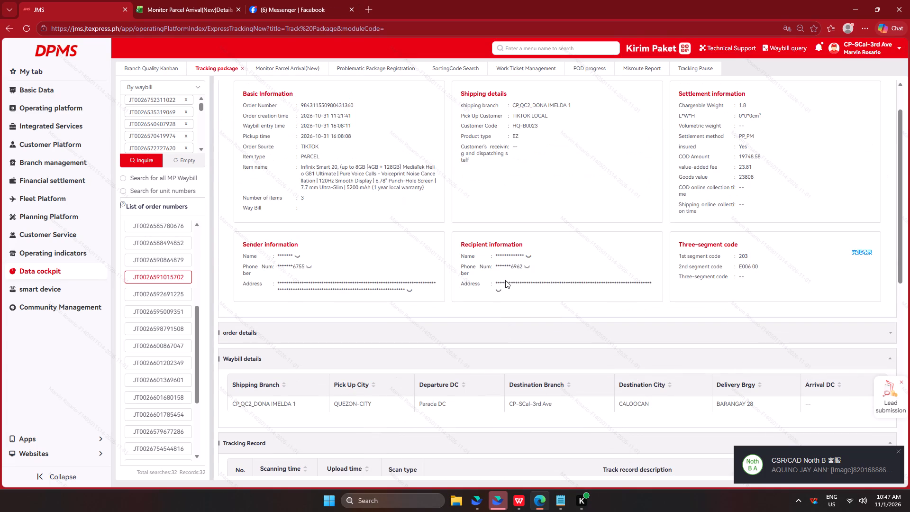
{"action": "triple_click", "coordinate": [502, 290]}
{"action": "left_click", "coordinate": [502, 290]}
{"action": "key", "text": "ctrl+c"}
{"action": "key", "text": "ctrl+c"}
{"action": "key", "text": "ctrl+c"}
{"action": "key", "text": "ctrl+c"}
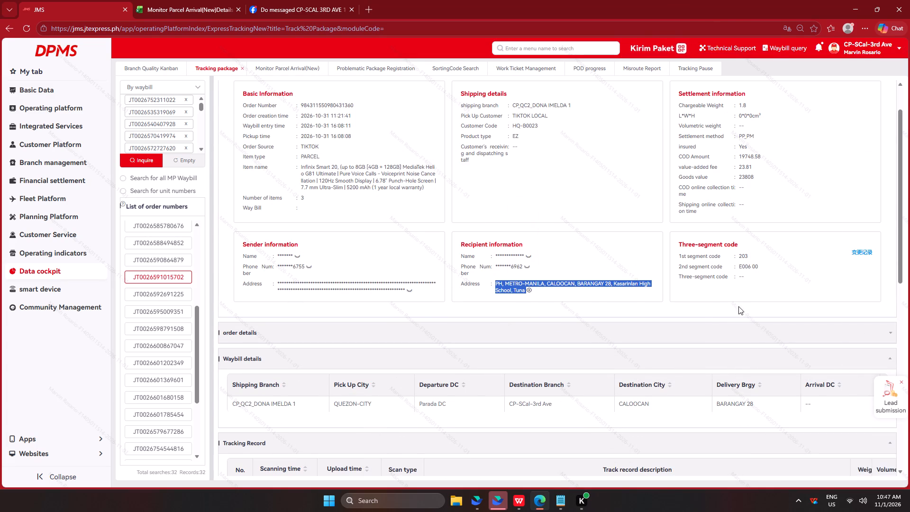
{"action": "key", "text": "alt+Tab"}
{"action": "left_click", "coordinate": [729, 263]}
{"action": "key", "text": "Return"}
{"action": "key", "text": "ctrl+v"}
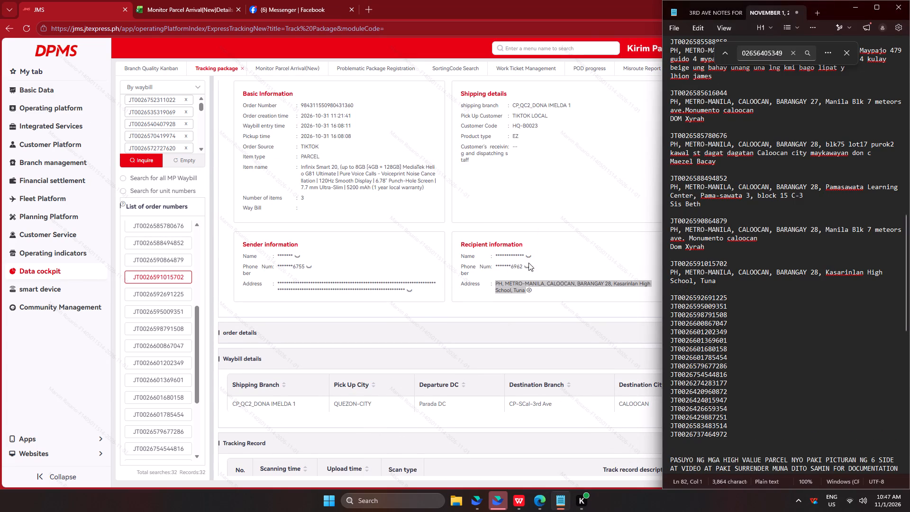
{"action": "left_click", "coordinate": [531, 258]}
{"action": "triple_click", "coordinate": [521, 257]}
{"action": "left_click", "coordinate": [520, 256]}
{"action": "key", "text": "ctrl+c"}
{"action": "key", "text": "ctrl+c"}
{"action": "key", "text": "ctrl+c"}
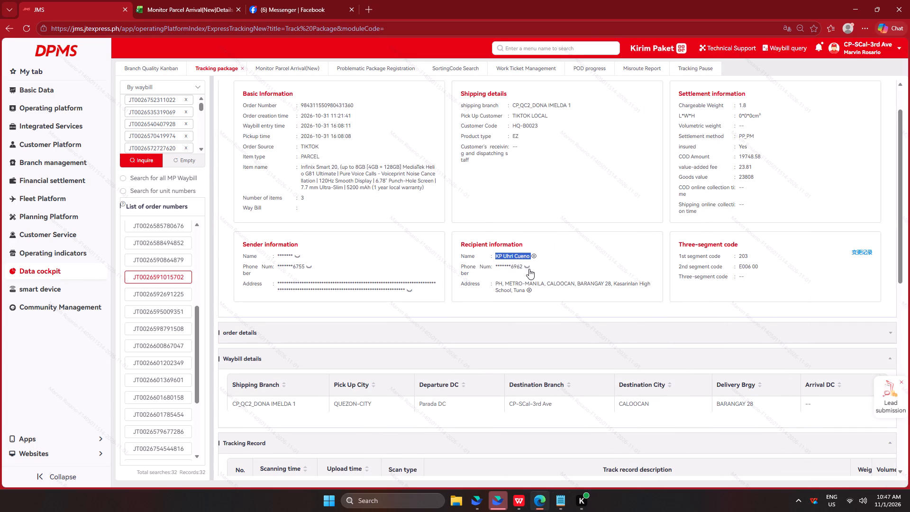
{"action": "key", "text": "ctrl+c"}
{"action": "key", "text": "ctrl+c"}
{"action": "key", "text": "alt+Tab"}
{"action": "key", "text": "ctrl+v"}
{"action": "left_click", "coordinate": [163, 292]}
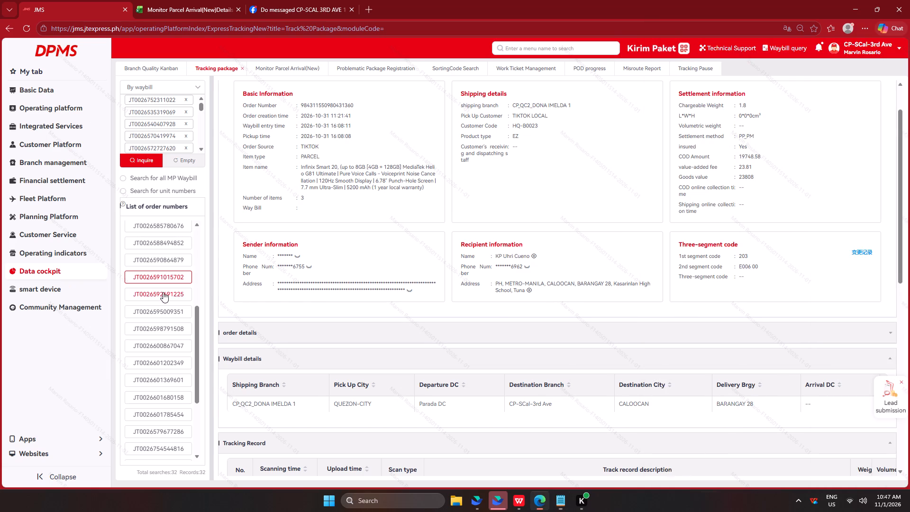
{"action": "scroll", "coordinate": [453, 317], "scroll_direction": "down", "scroll_amount": 9}
{"action": "scroll", "coordinate": [471, 345], "scroll_direction": "up", "scroll_amount": 9}
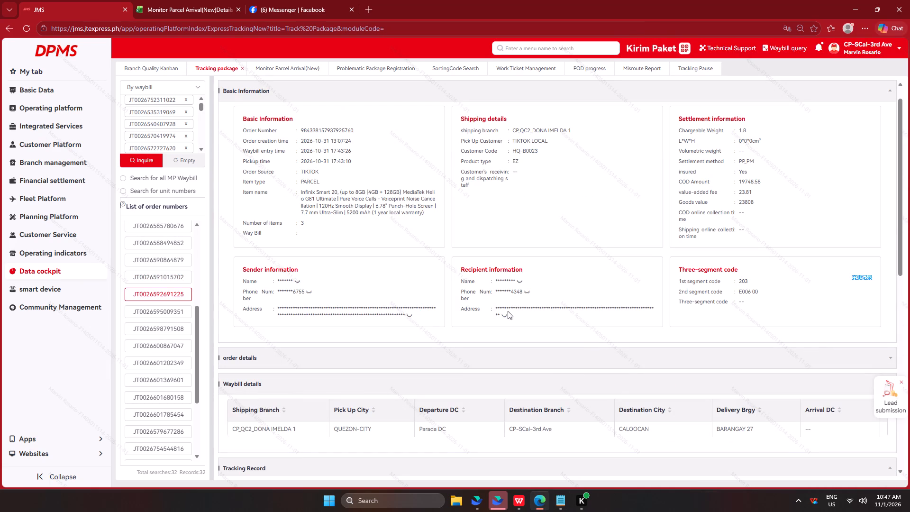
{"action": "triple_click", "coordinate": [505, 315]}
{"action": "left_click", "coordinate": [505, 315]}
{"action": "key", "text": "ctrl+c"}
{"action": "key", "text": "ctrl+c"}
{"action": "key", "text": "ctrl+c"}
{"action": "key", "text": "ctrl+c"}
{"action": "key", "text": "ctrl+c"}
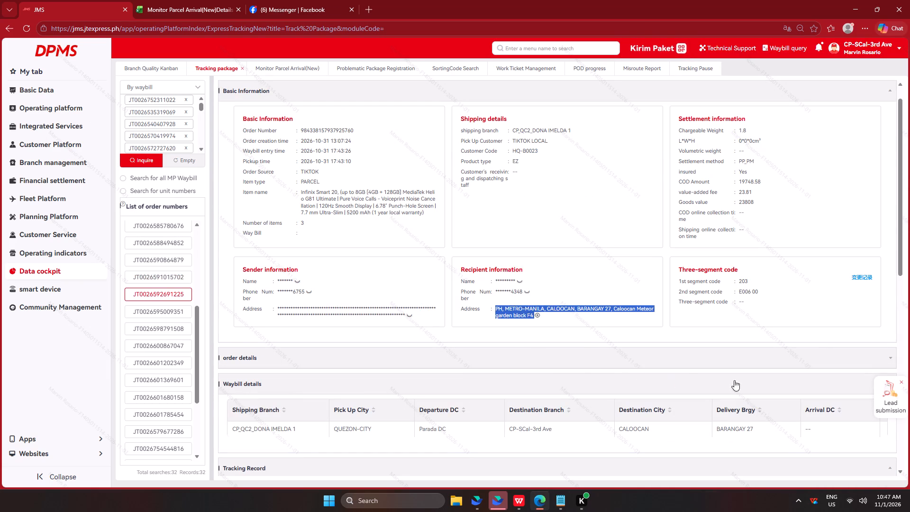
{"action": "key", "text": "alt+Tab"}
{"action": "left_click", "coordinate": [738, 305]}
{"action": "key", "text": "Return"}
{"action": "key", "text": "ctrl+v"}
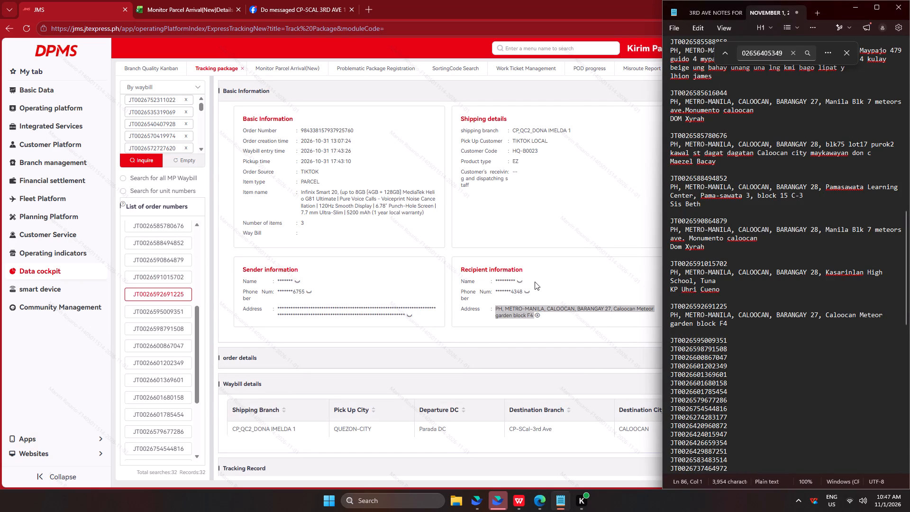
{"action": "left_click", "coordinate": [519, 282]}
{"action": "triple_click", "coordinate": [510, 282]}
{"action": "left_click", "coordinate": [510, 282]}
{"action": "key", "text": "ctrl+c"}
{"action": "key", "text": "ctrl+c"}
{"action": "key", "text": "ctrl+c"}
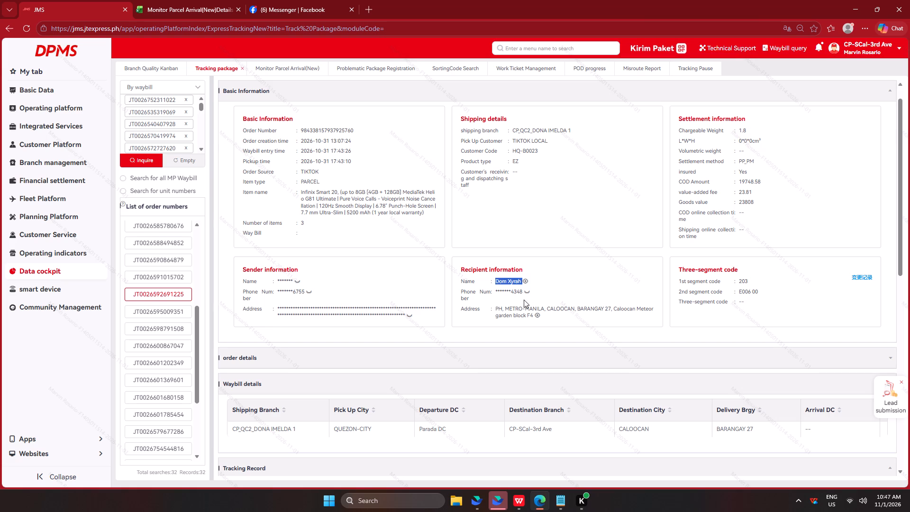
{"action": "key", "text": "ctrl+c"}
{"action": "key", "text": "alt+Tab"}
{"action": "key", "text": "ctrl+v"}
{"action": "left_click", "coordinate": [164, 311]}
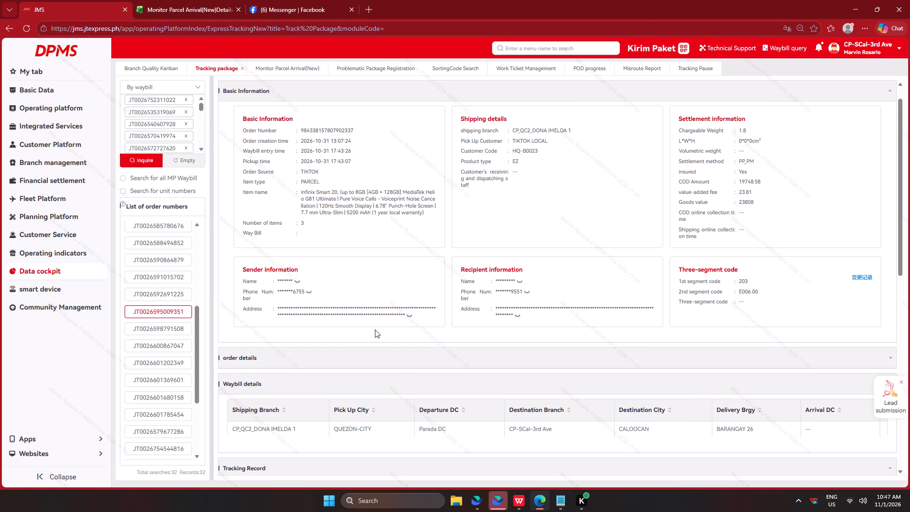
{"action": "key", "text": "alt+Tab"}
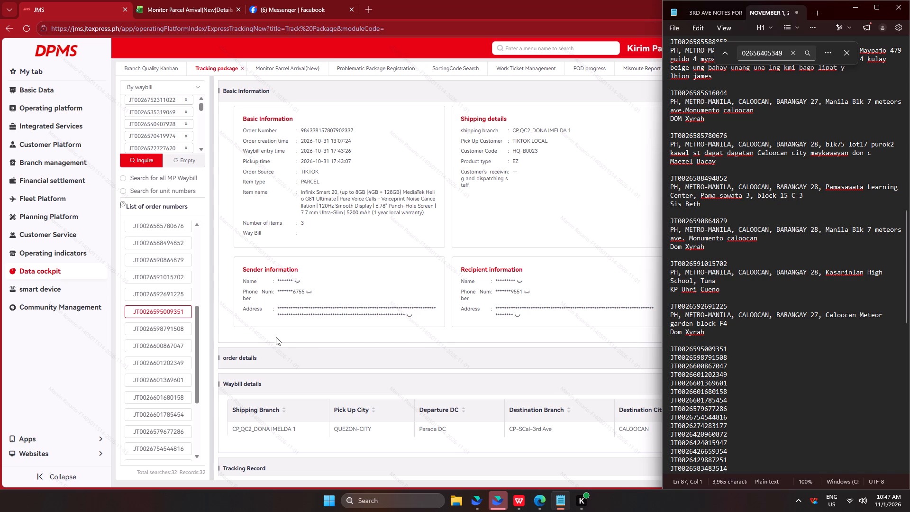
{"action": "key", "text": "alt+Tab"}
{"action": "key", "text": "alt+Tab"}
{"action": "triple_click", "coordinate": [518, 315]}
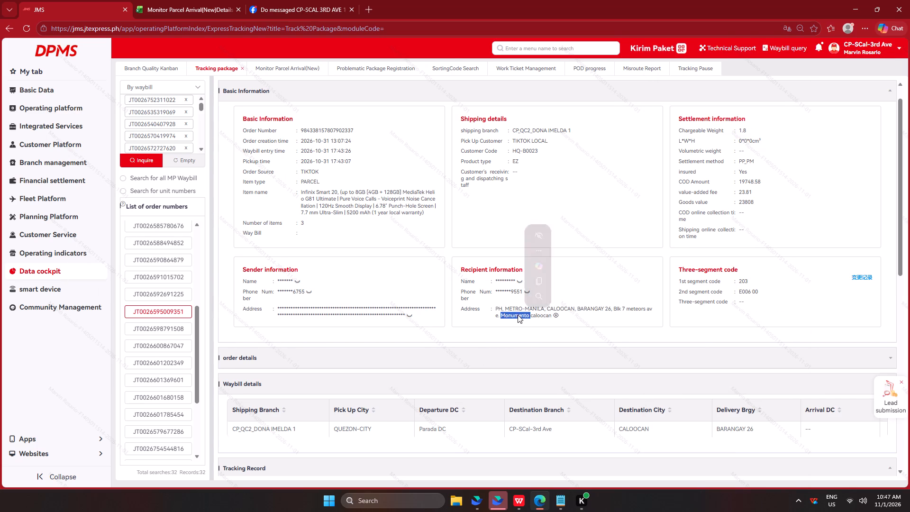
{"action": "left_click", "coordinate": [518, 315]}
{"action": "key", "text": "ctrl+c"}
{"action": "key", "text": "ctrl+c"}
{"action": "key", "text": "ctrl+c"}
{"action": "key", "text": "alt+Tab"}
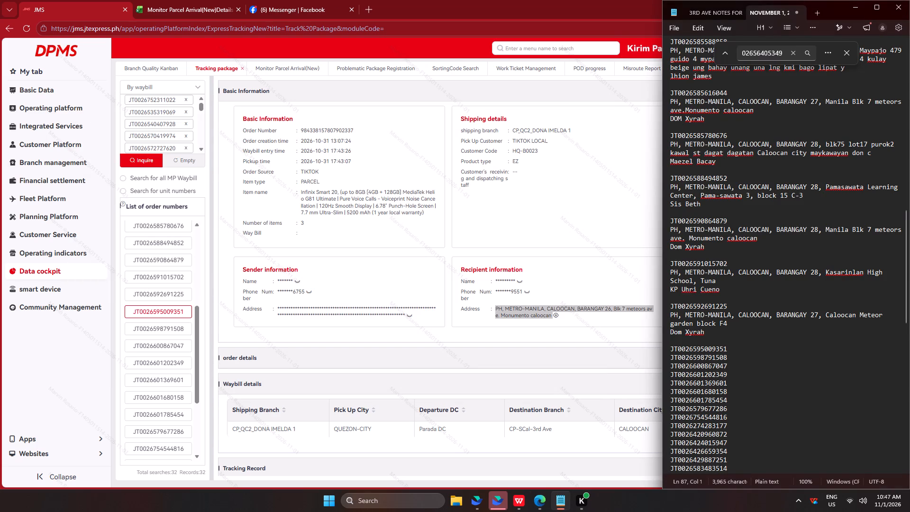
{"action": "left_click", "coordinate": [740, 347]}
{"action": "key", "text": "Return"}
{"action": "key", "text": "ctrl+v"}
{"action": "left_click", "coordinate": [519, 284]}
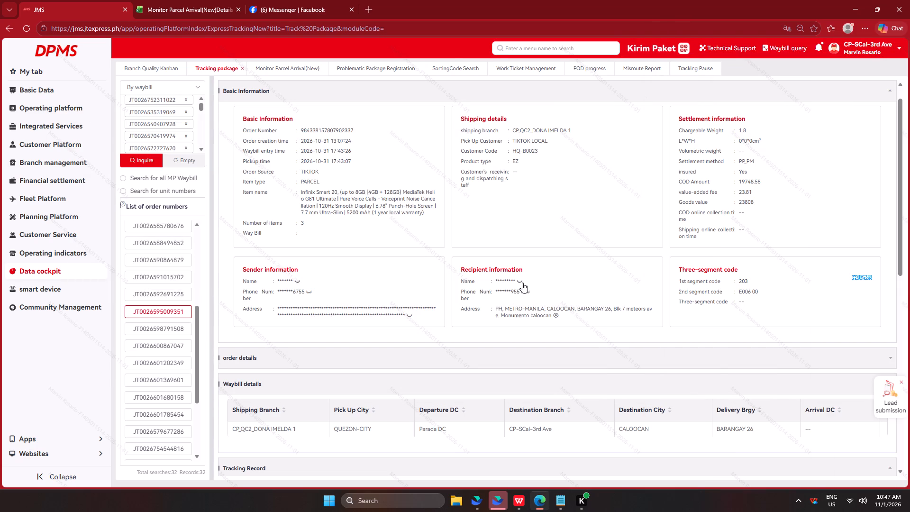
{"action": "left_click", "coordinate": [522, 283]}
{"action": "triple_click", "coordinate": [518, 283]}
{"action": "key", "text": "ctrl+c"}
{"action": "key", "text": "ctrl+c"}
{"action": "key", "text": "ctrl+c"}
{"action": "key", "text": "alt+Tab"}
{"action": "key", "text": "ctrl+v"}
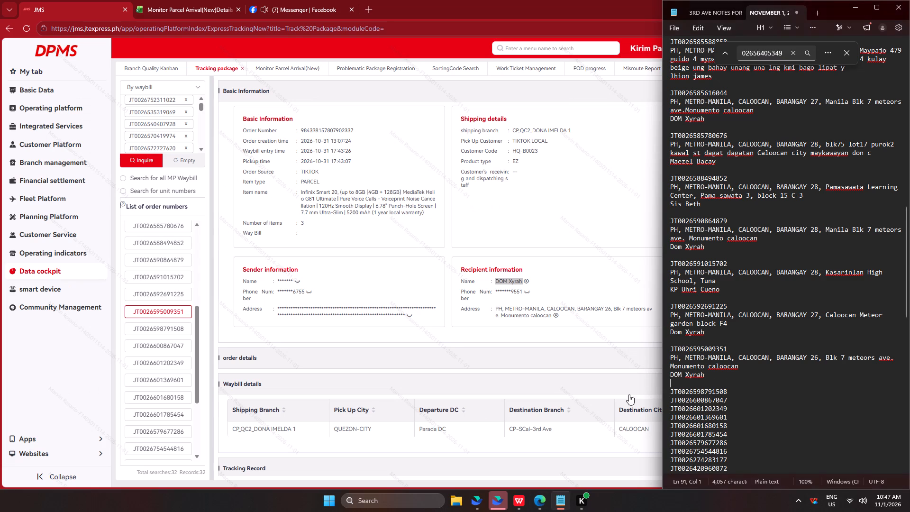
{"action": "left_click", "coordinate": [166, 328]}
{"action": "scroll", "coordinate": [412, 346], "scroll_direction": "down", "scroll_amount": 9}
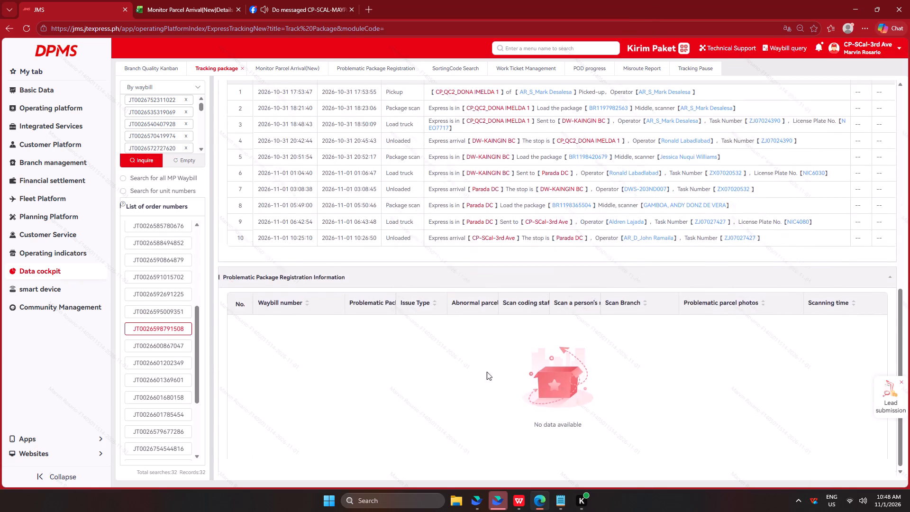
{"action": "scroll", "coordinate": [519, 372], "scroll_direction": "up", "scroll_amount": 9}
{"action": "left_click", "coordinate": [501, 313]}
{"action": "triple_click", "coordinate": [504, 313]}
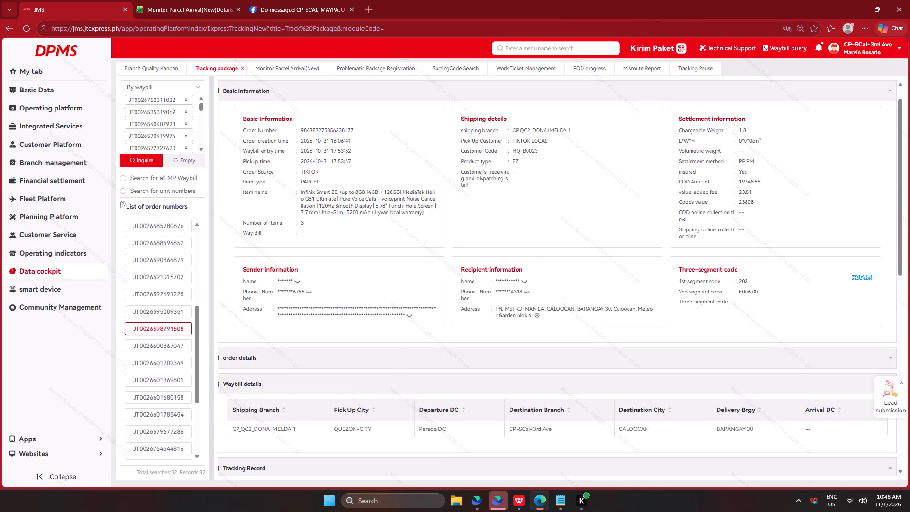
{"action": "key", "text": "ctrl+c"}
{"action": "key", "text": "ctrl+c"}
{"action": "key", "text": "ctrl+c"}
{"action": "key", "text": "ctrl+c"}
{"action": "key", "text": "alt+Tab"}
{"action": "scroll", "coordinate": [762, 345], "scroll_direction": "down", "scroll_amount": 5}
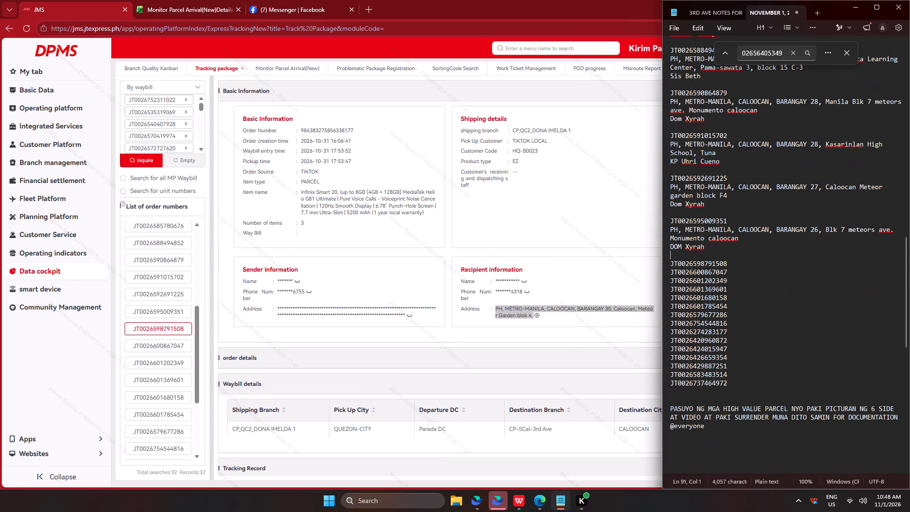
{"action": "left_click", "coordinate": [733, 263]}
{"action": "key", "text": "Return"}
{"action": "key", "text": "ctrl+v"}
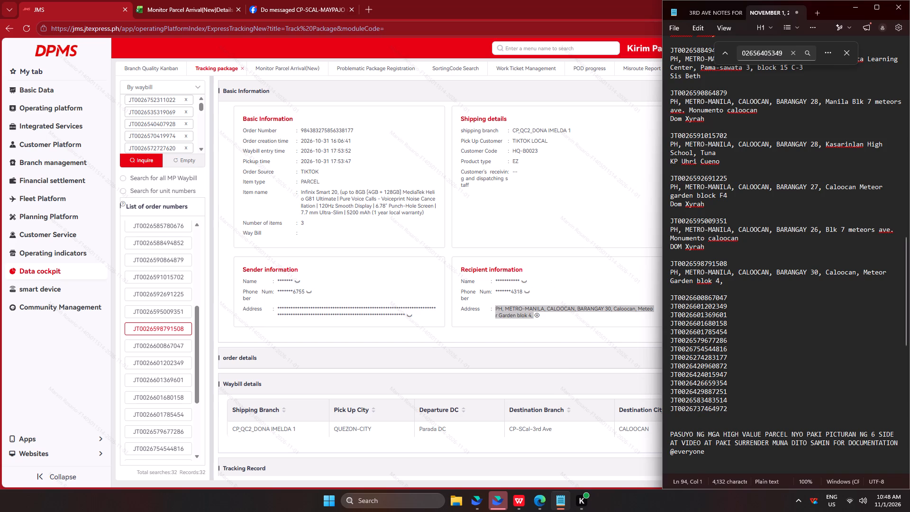
{"action": "left_click", "coordinate": [525, 280]}
{"action": "triple_click", "coordinate": [522, 280]}
{"action": "key", "text": "ctrl+c"}
{"action": "key", "text": "ctrl+c"}
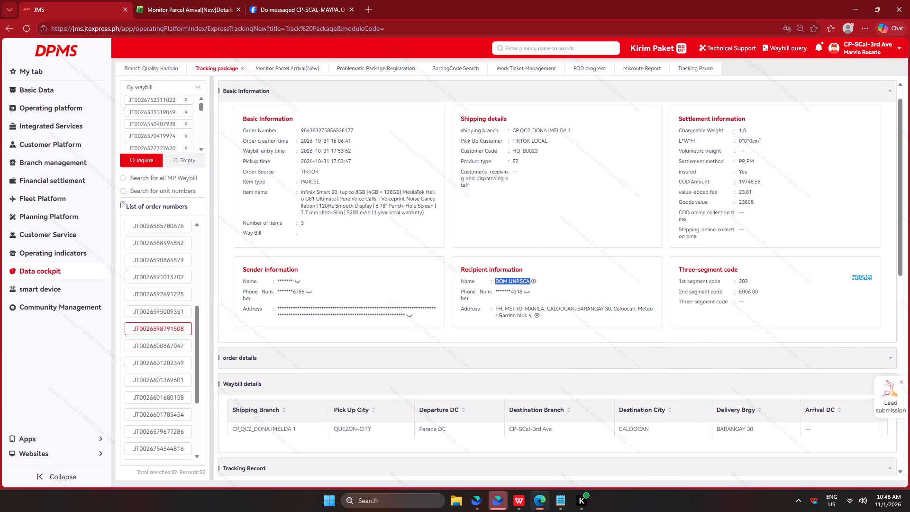
{"action": "key", "text": "ctrl+c"}
{"action": "key", "text": "ctrl+c"}
{"action": "key", "text": "ctrl+c"}
{"action": "key", "text": "ctrl+c"}
{"action": "key", "text": "ctrl+c"}
{"action": "key", "text": "ctrl+c"}
{"action": "key", "text": "ctrl+c"}
{"action": "key", "text": "alt+Tab"}
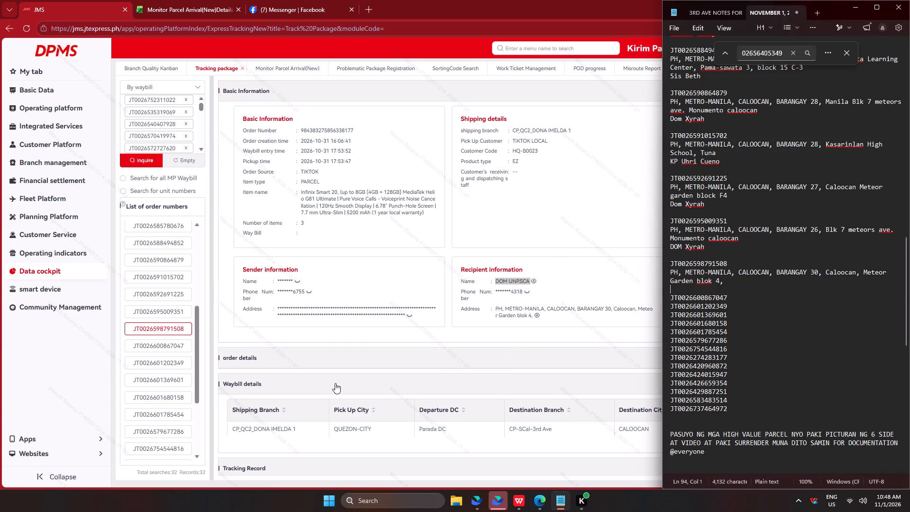
{"action": "key", "text": "ctrl+v"}
{"action": "left_click", "coordinate": [164, 337]}
{"action": "left_click", "coordinate": [163, 341]}
{"action": "scroll", "coordinate": [362, 361], "scroll_direction": "down", "scroll_amount": 2}
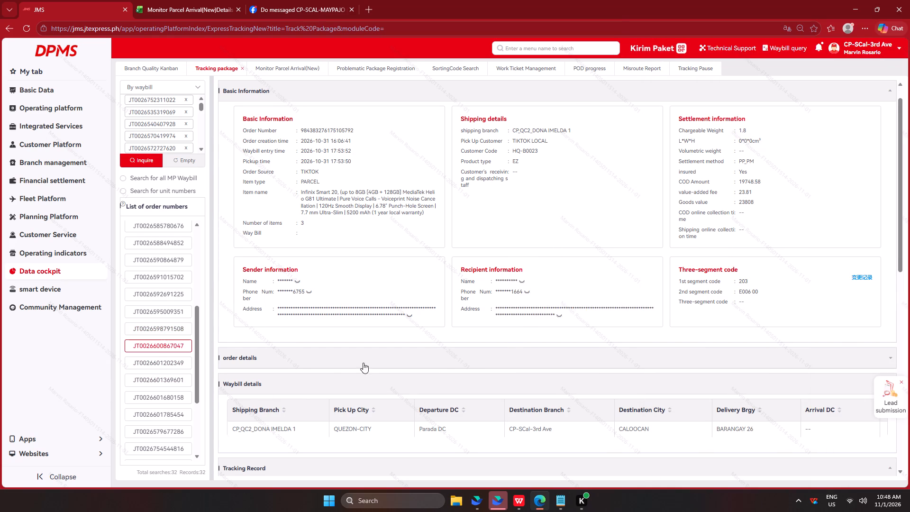
{"action": "scroll", "coordinate": [363, 363], "scroll_direction": "down", "scroll_amount": 6}
{"action": "scroll", "coordinate": [481, 295], "scroll_direction": "up", "scroll_amount": 7}
{"action": "triple_click", "coordinate": [561, 265]}
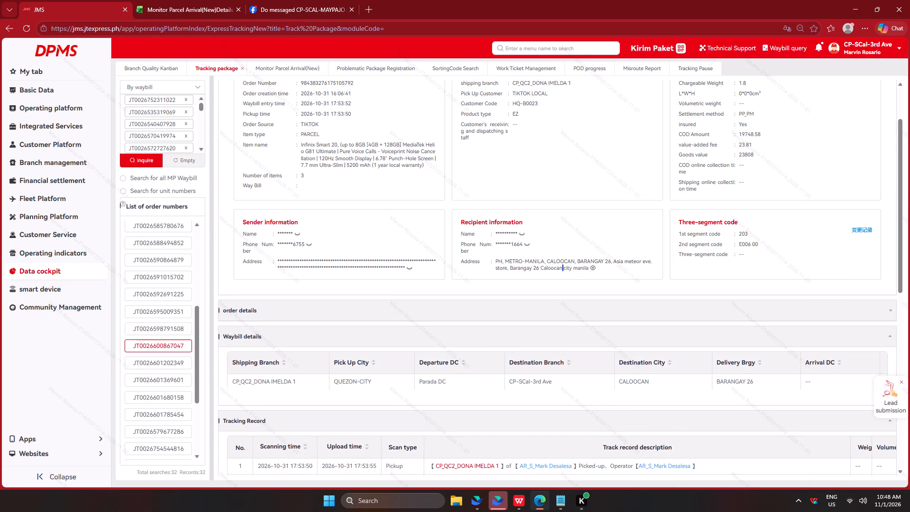
{"action": "left_click", "coordinate": [561, 265]}
{"action": "key", "text": "ctrl+c"}
{"action": "key", "text": "ctrl+c"}
{"action": "key", "text": "ctrl+c"}
{"action": "key", "text": "ctrl+c"}
{"action": "key", "text": "ctrl+c"}
{"action": "key", "text": "alt+Tab"}
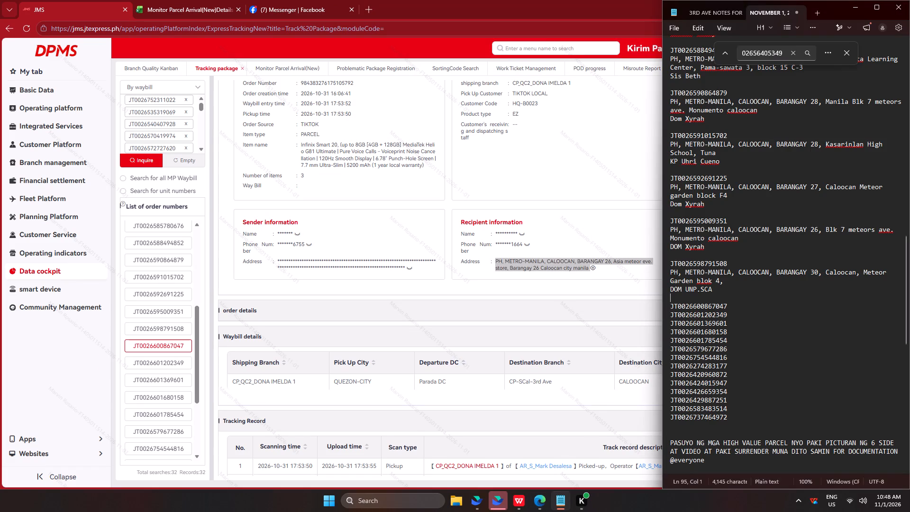
{"action": "left_click", "coordinate": [737, 301]}
{"action": "left_click", "coordinate": [735, 303]}
{"action": "key", "text": "Return"}
{"action": "key", "text": "ctrl+v"}
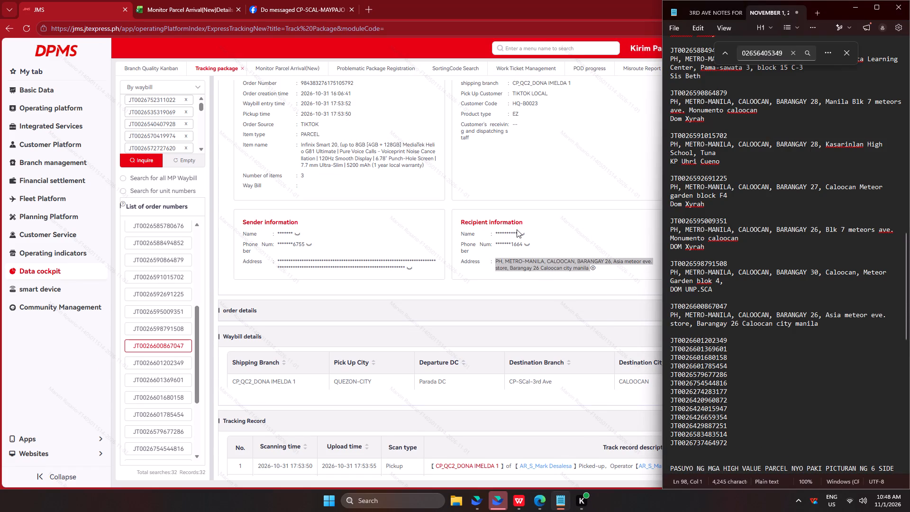
{"action": "triple_click", "coordinate": [520, 234]}
{"action": "left_click", "coordinate": [518, 234]}
{"action": "key", "text": "ctrl+c"}
{"action": "key", "text": "ctrl+c"}
{"action": "key", "text": "ctrl+c"}
{"action": "key", "text": "ctrl+c"}
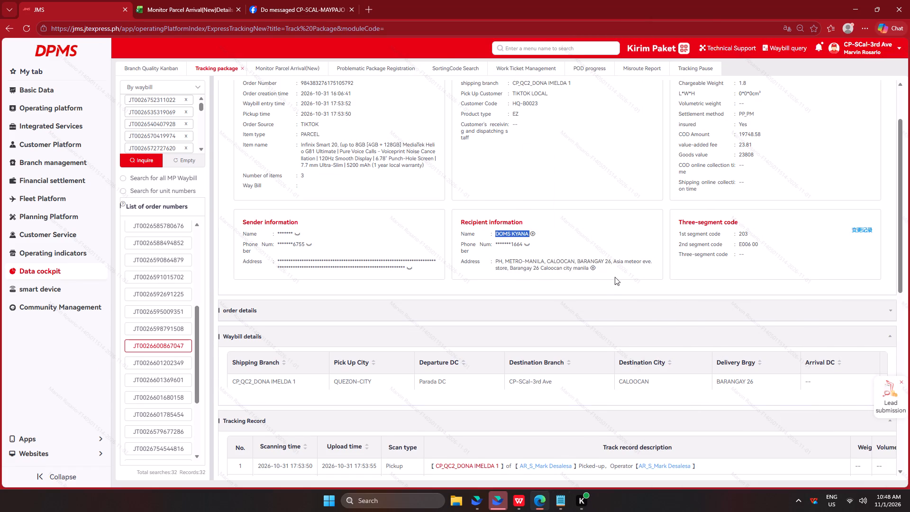
{"action": "key", "text": "alt+Tab"}
{"action": "key", "text": "ctrl+v"}
{"action": "left_click", "coordinate": [171, 361]}
{"action": "scroll", "coordinate": [380, 359], "scroll_direction": "down", "scroll_amount": 8}
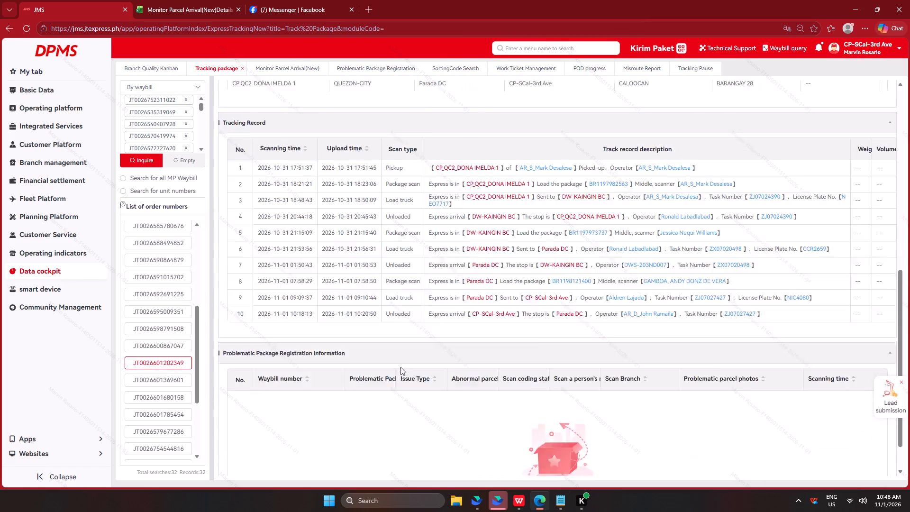
{"action": "scroll", "coordinate": [479, 349], "scroll_direction": "up", "scroll_amount": 7}
{"action": "triple_click", "coordinate": [612, 219]}
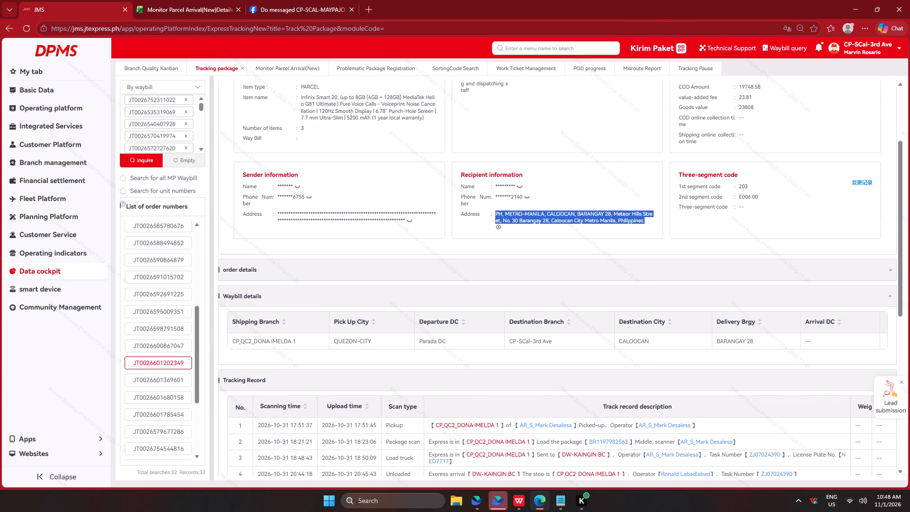
{"action": "left_click", "coordinate": [612, 219]}
{"action": "key", "text": "ctrl+c"}
{"action": "key", "text": "ctrl+c"}
{"action": "key", "text": "ctrl+c"}
{"action": "key", "text": "ctrl+c"}
{"action": "key", "text": "ctrl+c"}
{"action": "key", "text": "ctrl+c"}
{"action": "key", "text": "alt+Tab"}
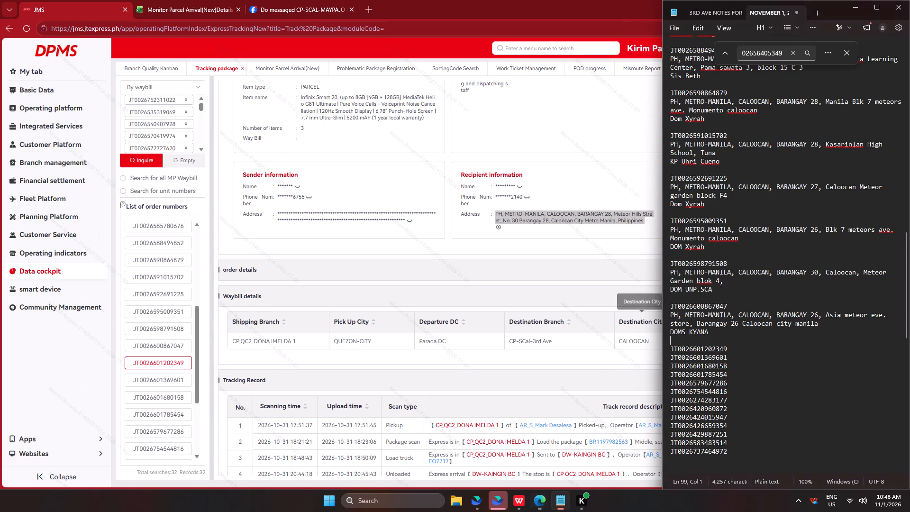
{"action": "left_click", "coordinate": [731, 349]}
{"action": "key", "text": "Return"}
{"action": "key", "text": "ctrl+v"}
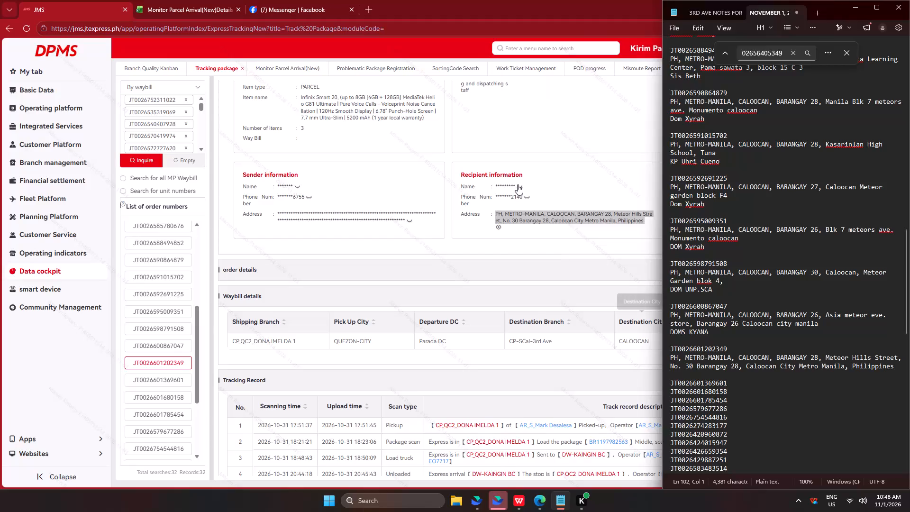
{"action": "left_click", "coordinate": [520, 184]}
{"action": "triple_click", "coordinate": [512, 187]}
{"action": "key", "text": "ctrl+c"}
{"action": "key", "text": "ctrl+c"}
{"action": "key", "text": "ctrl+c"}
{"action": "key", "text": "ctrl+c"}
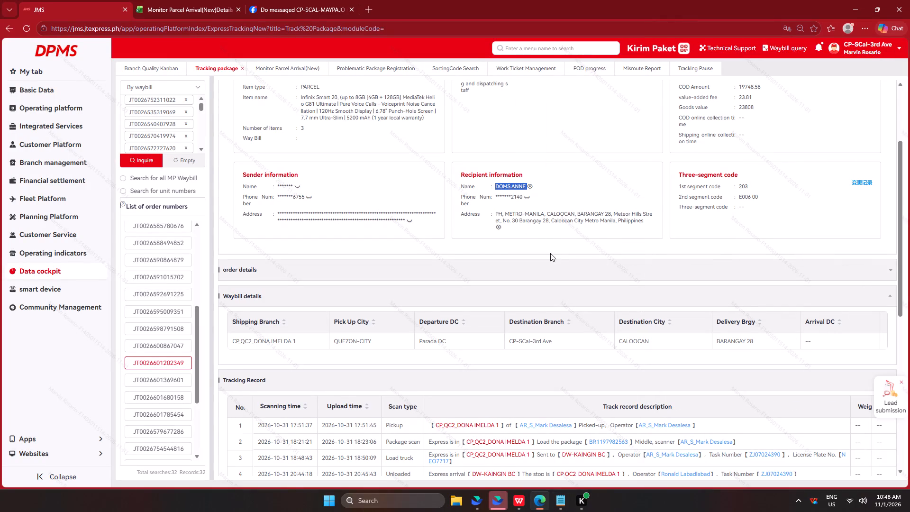
{"action": "key", "text": "alt+Tab"}
{"action": "key", "text": "ctrl+v"}
{"action": "left_click", "coordinate": [167, 379]}
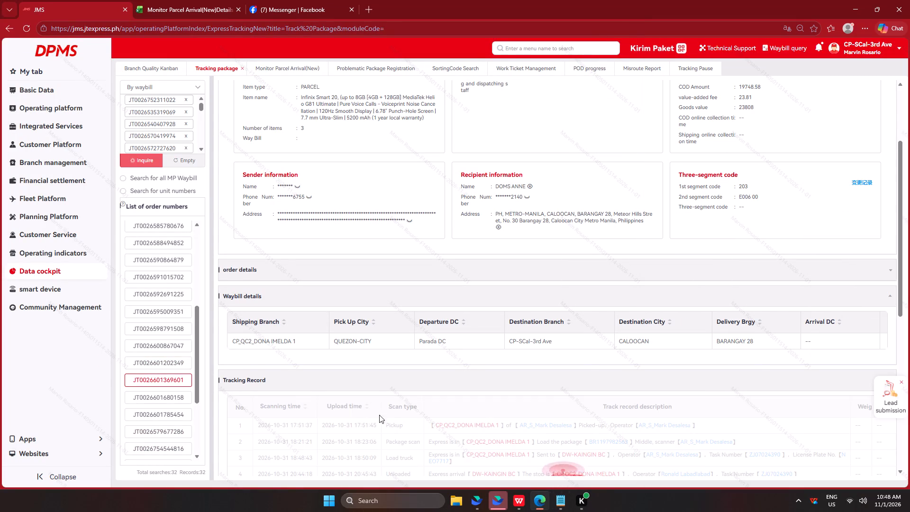
{"action": "scroll", "coordinate": [420, 420], "scroll_direction": "down", "scroll_amount": 6}
{"action": "scroll", "coordinate": [464, 392], "scroll_direction": "up", "scroll_amount": 6}
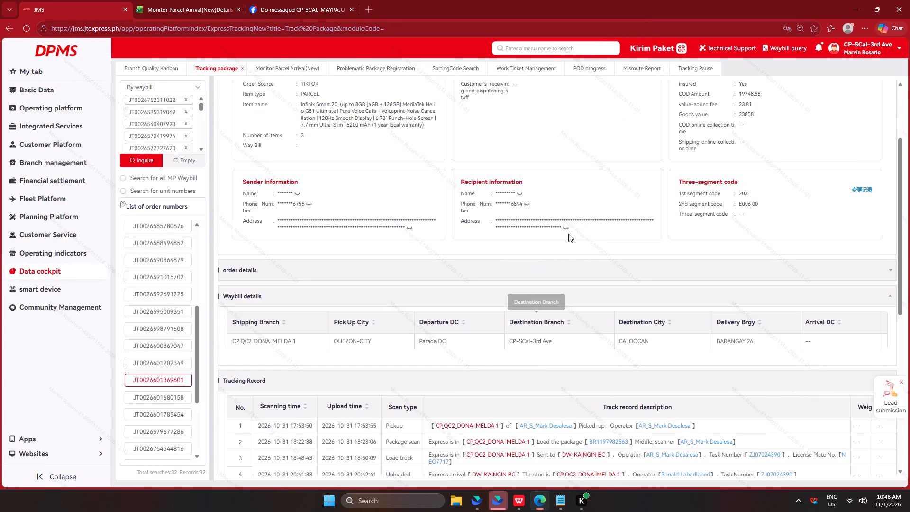
{"action": "triple_click", "coordinate": [564, 227]}
{"action": "key", "text": "ctrl+c"}
{"action": "key", "text": "ctrl+c"}
{"action": "key", "text": "ctrl+c"}
{"action": "key", "text": "ctrl+c"}
{"action": "key", "text": "ctrl+c"}
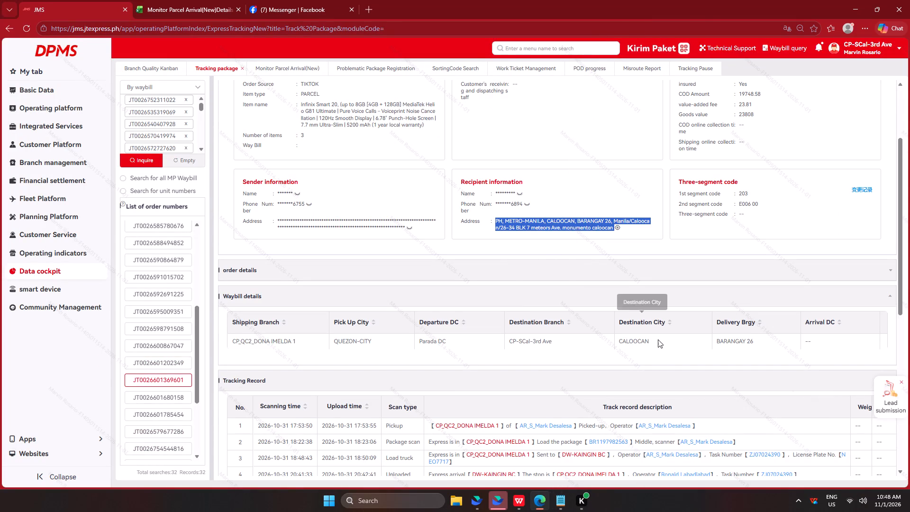
{"action": "key", "text": "alt+Tab"}
{"action": "left_click", "coordinate": [737, 389]}
{"action": "key", "text": "Return"}
{"action": "key", "text": "ctrl+v"}
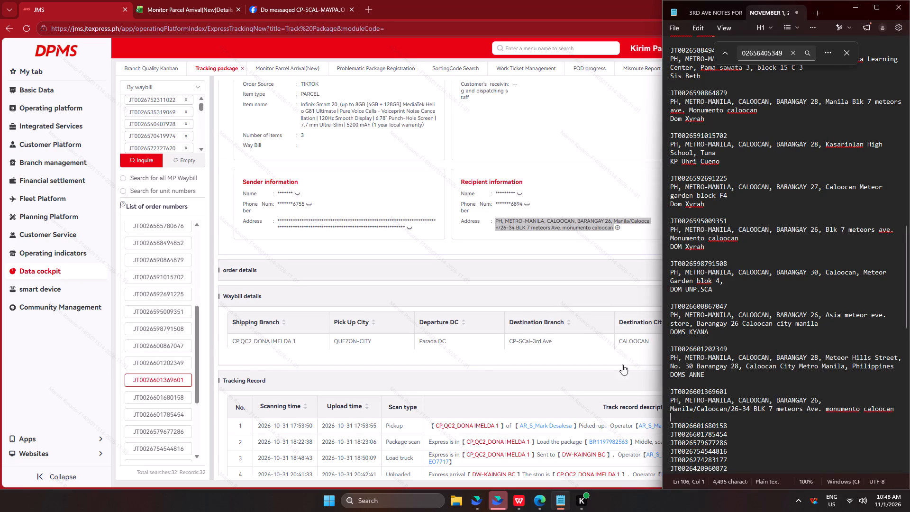
{"action": "left_click", "coordinate": [520, 195]}
{"action": "triple_click", "coordinate": [513, 194]}
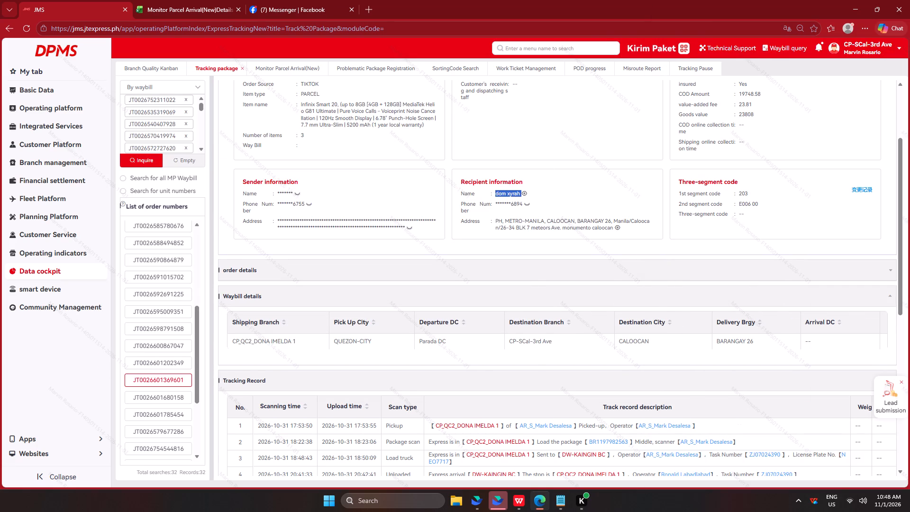
{"action": "key", "text": "ctrl+c"}
{"action": "key", "text": "ctrl+c"}
{"action": "key", "text": "ctrl+c"}
{"action": "key", "text": "ctrl+c"}
{"action": "key", "text": "alt+Tab"}
{"action": "key", "text": "ctrl+v"}
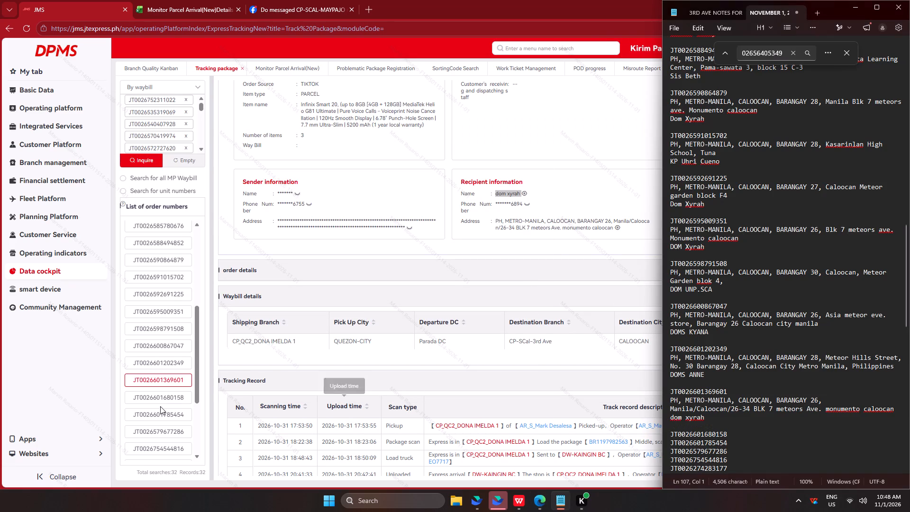
{"action": "left_click", "coordinate": [160, 396]}
{"action": "scroll", "coordinate": [161, 387], "scroll_direction": "down", "scroll_amount": 15}
{"action": "scroll", "coordinate": [379, 388], "scroll_direction": "down", "scroll_amount": 8}
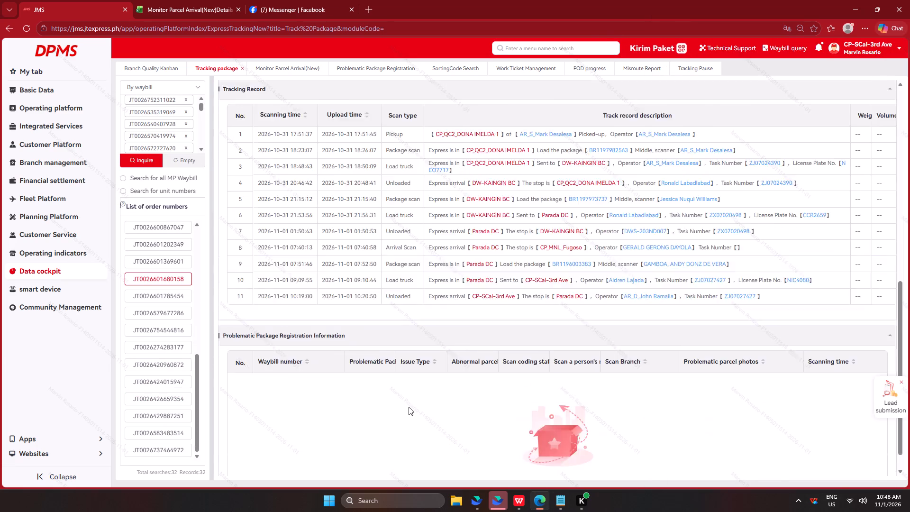
{"action": "scroll", "coordinate": [534, 362], "scroll_direction": "up", "scroll_amount": 6}
{"action": "triple_click", "coordinate": [558, 156]}
{"action": "left_click", "coordinate": [558, 156]}
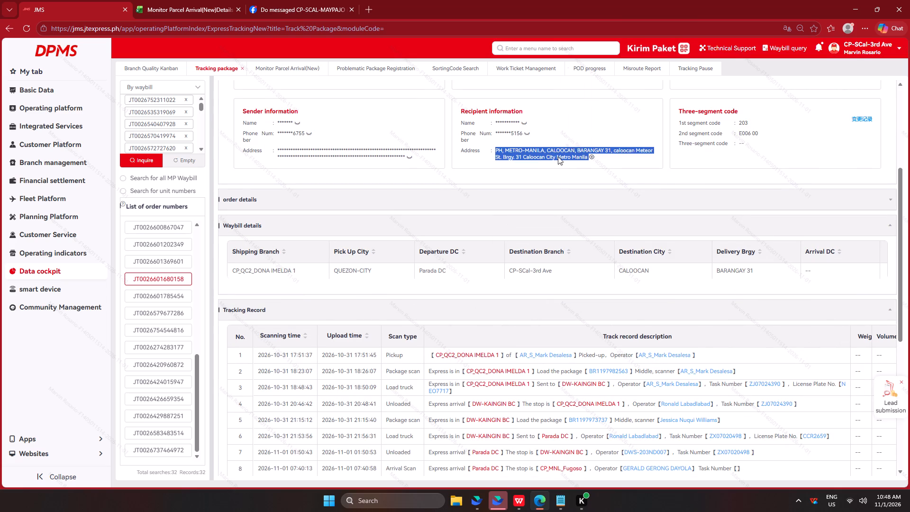
{"action": "key", "text": "ctrl+c"}
{"action": "key", "text": "ctrl+c"}
{"action": "key", "text": "ctrl+c"}
{"action": "key", "text": "ctrl+c"}
{"action": "key", "text": "ctrl+c"}
{"action": "key", "text": "alt+Tab"}
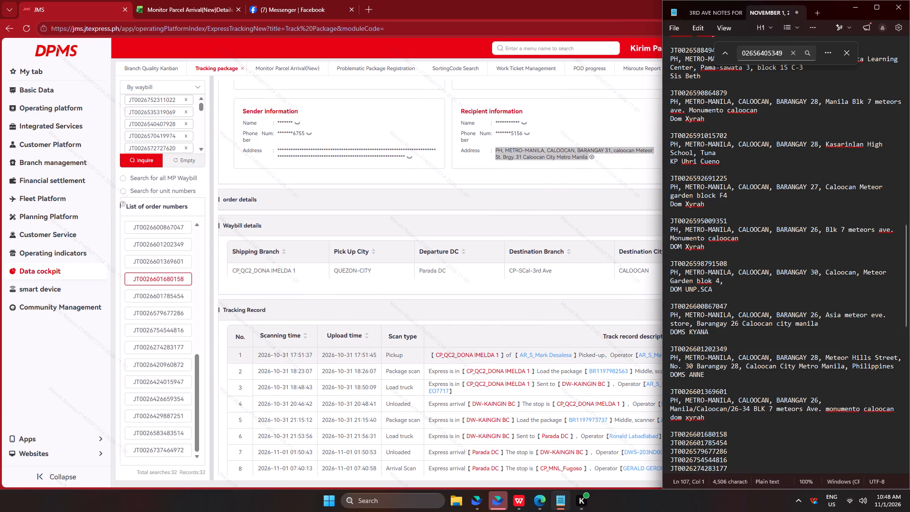
{"action": "left_click", "coordinate": [731, 431]}
{"action": "key", "text": "Return"}
{"action": "key", "text": "ctrl+v"}
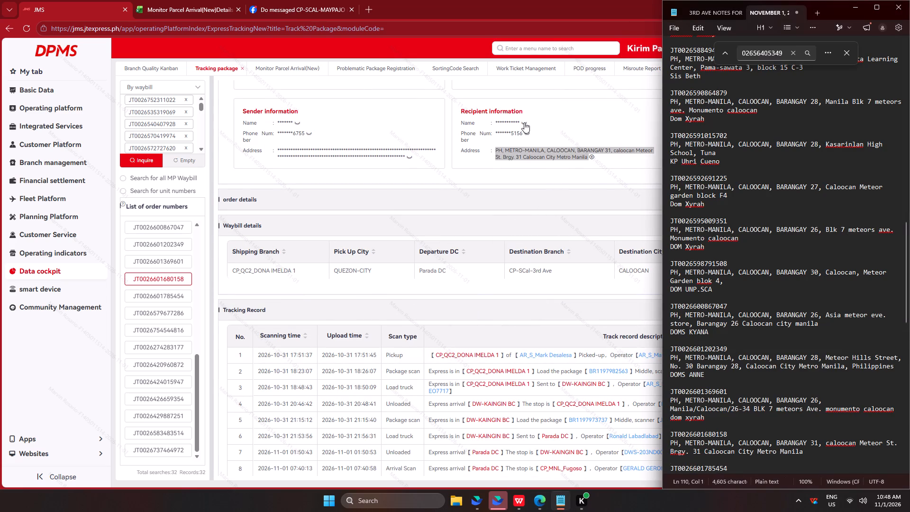
{"action": "left_click", "coordinate": [524, 122]}
{"action": "triple_click", "coordinate": [510, 122]}
{"action": "key", "text": "ctrl+c"}
{"action": "key", "text": "ctrl+c"}
{"action": "key", "text": "ctrl+c"}
{"action": "key", "text": "ctrl+c"}
{"action": "key", "text": "ctrl+c"}
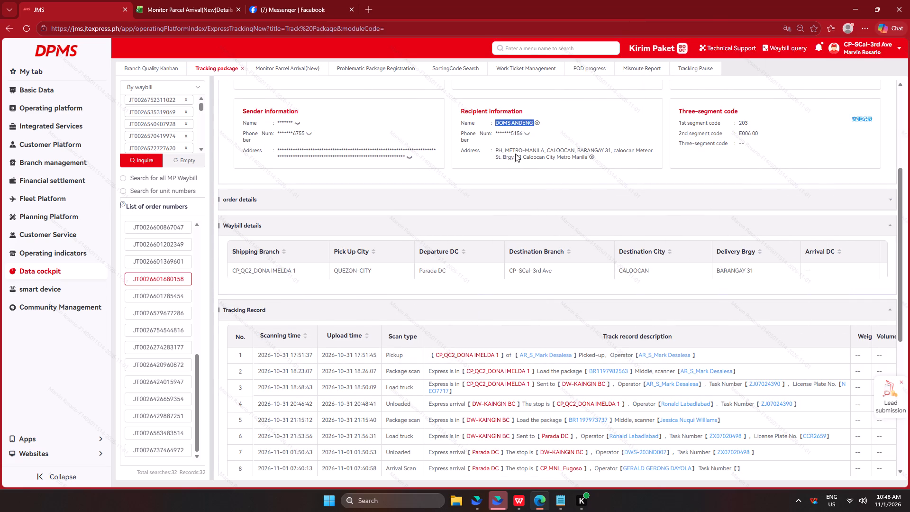
{"action": "key", "text": "alt+Tab"}
{"action": "key", "text": "ctrl+v"}
{"action": "left_click", "coordinate": [174, 292]}
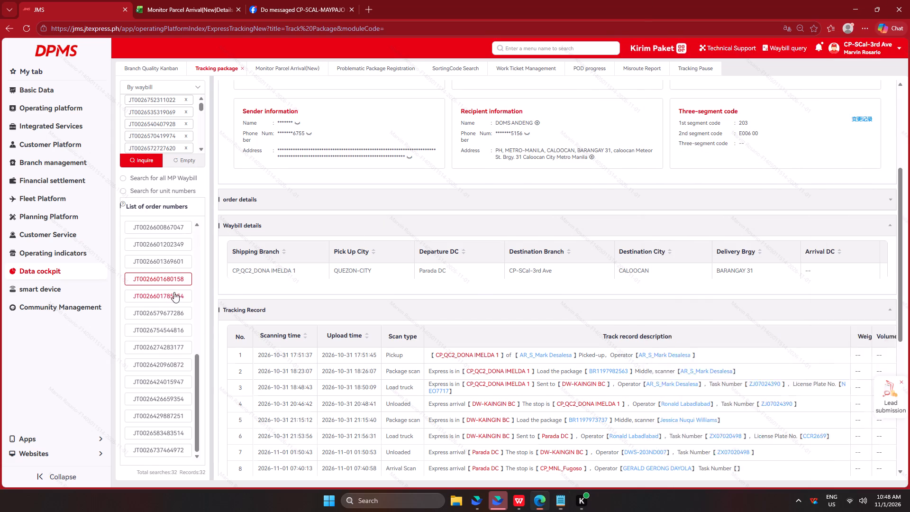
{"action": "scroll", "coordinate": [468, 324], "scroll_direction": "down", "scroll_amount": 1}
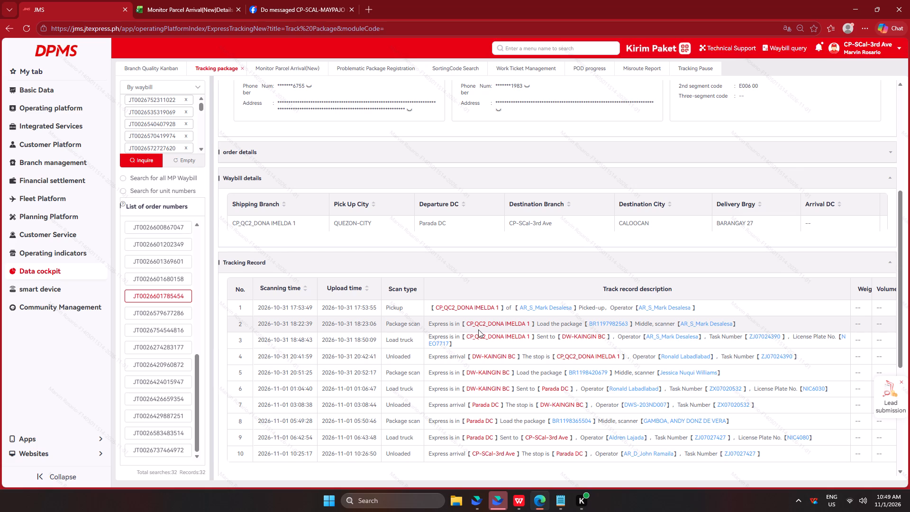
{"action": "scroll", "coordinate": [472, 309], "scroll_direction": "down", "scroll_amount": 3}
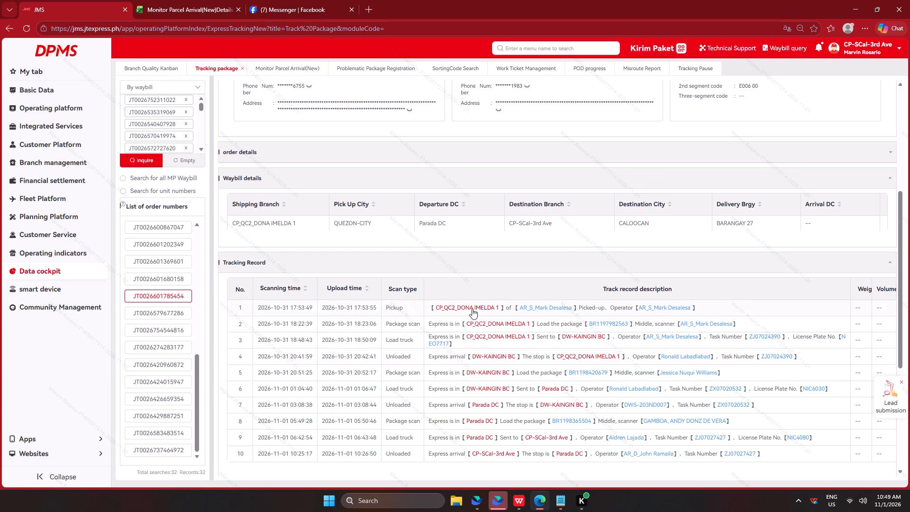
{"action": "scroll", "coordinate": [472, 309], "scroll_direction": "down", "scroll_amount": 5}
{"action": "scroll", "coordinate": [485, 361], "scroll_direction": "up", "scroll_amount": 8}
{"action": "triple_click", "coordinate": [500, 267]}
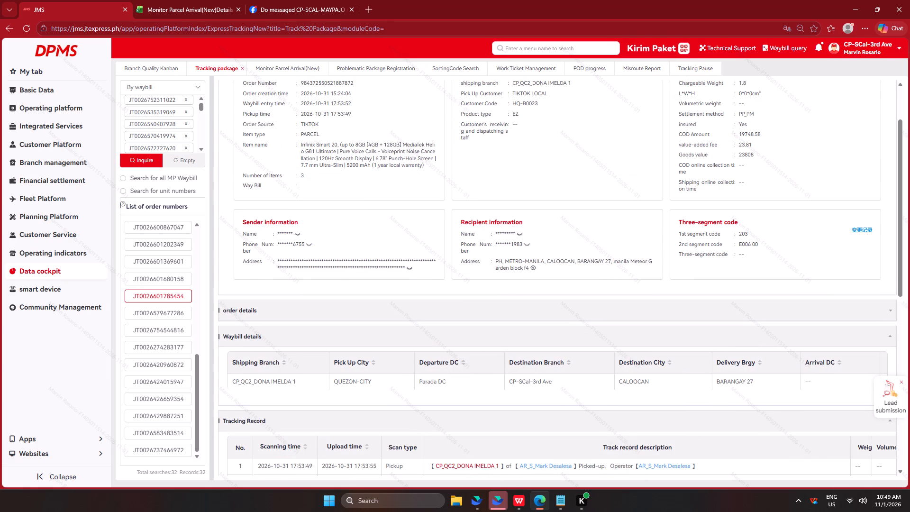
{"action": "key", "text": "ctrl+c"}
{"action": "triple_click", "coordinate": [503, 266], "text": "ctrl"}
{"action": "key", "text": "ctrl+c"}
{"action": "key", "text": "ctrl+c"}
{"action": "key", "text": "ctrl+c"}
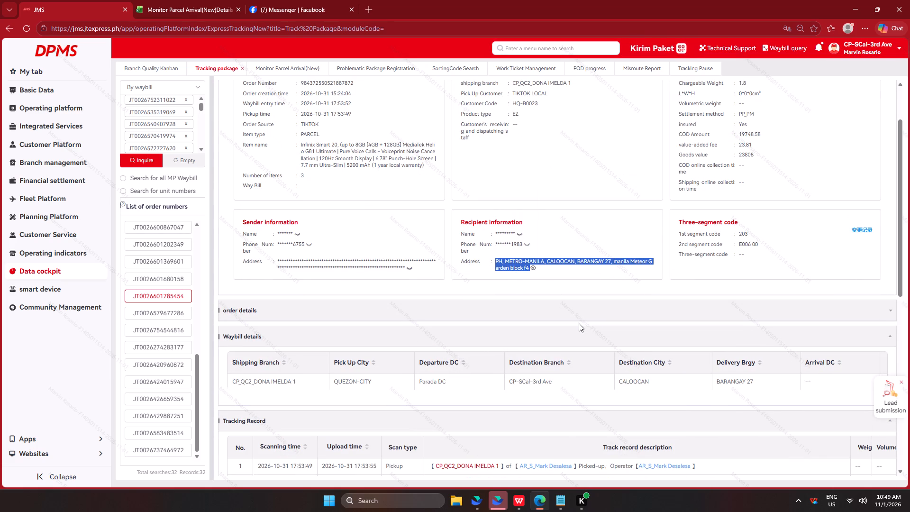
{"action": "key", "text": "ctrl+c"}
{"action": "key", "text": "alt+Tab"}
{"action": "scroll", "coordinate": [783, 363], "scroll_direction": "down", "scroll_amount": 7}
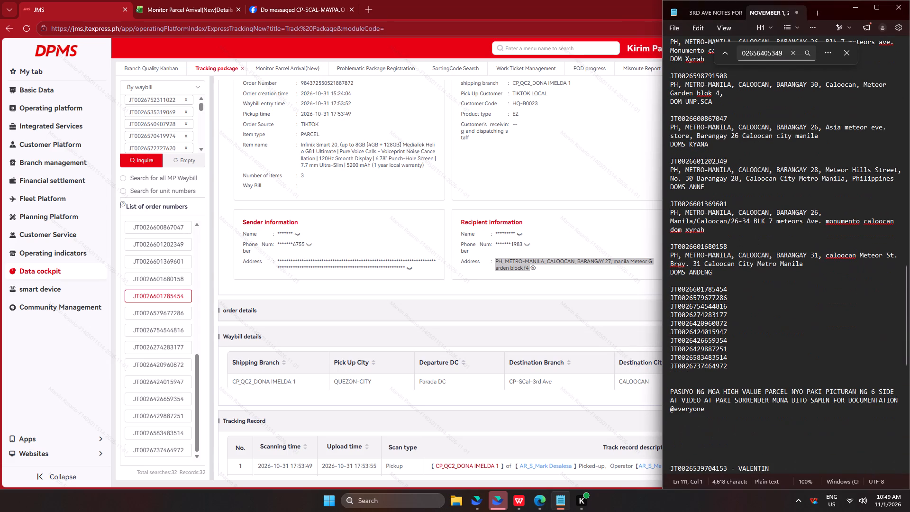
{"action": "left_click", "coordinate": [736, 291]}
{"action": "key", "text": "Return"}
{"action": "key", "text": "ctrl+v"}
{"action": "left_click", "coordinate": [520, 229]}
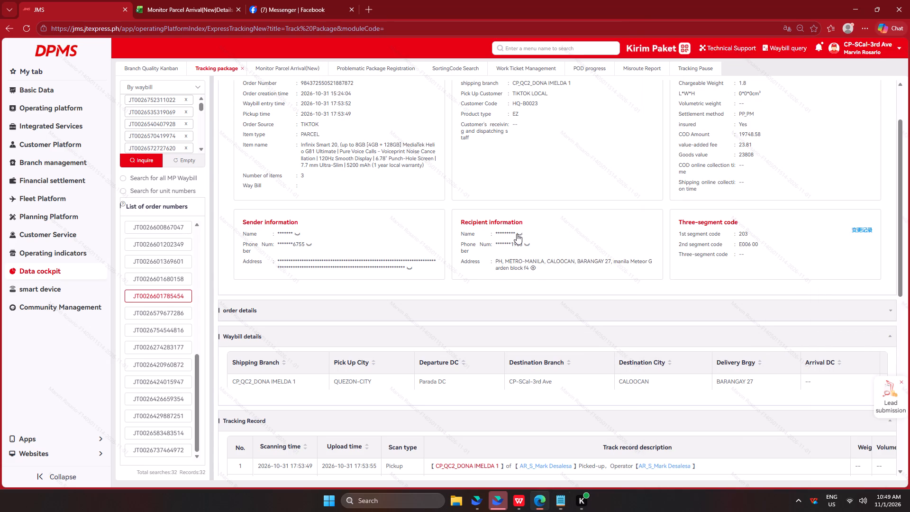
{"action": "left_click", "coordinate": [517, 234]}
{"action": "triple_click", "coordinate": [508, 234]}
{"action": "key", "text": "ctrl+c"}
{"action": "key", "text": "ctrl+c"}
{"action": "key", "text": "ctrl+c"}
{"action": "key", "text": "ctrl+c"}
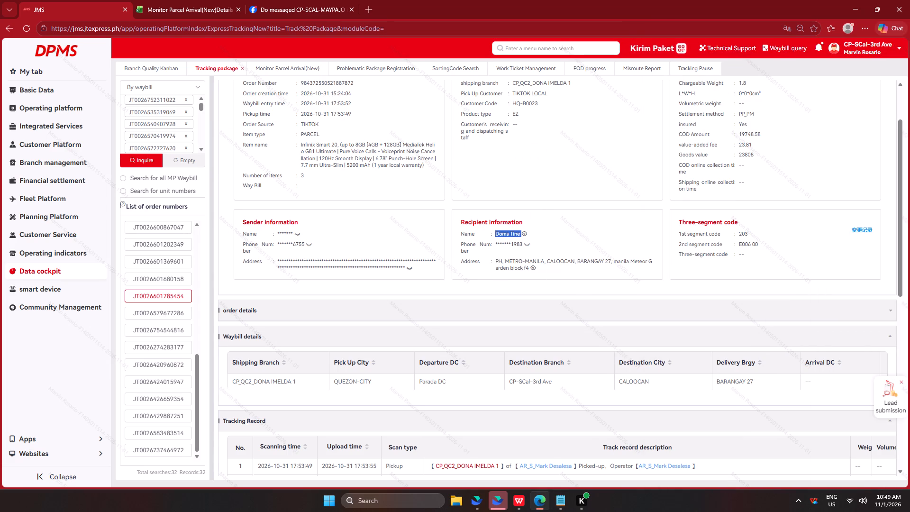
{"action": "key", "text": "alt+Tab"}
{"action": "key", "text": "ctrl+v"}
{"action": "left_click", "coordinate": [175, 315]}
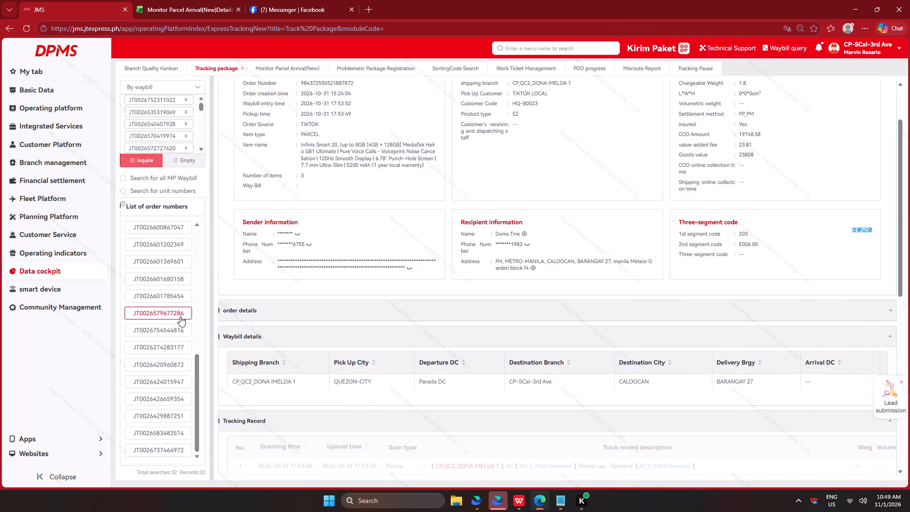
{"action": "scroll", "coordinate": [382, 308], "scroll_direction": "down", "scroll_amount": 8}
{"action": "scroll", "coordinate": [503, 330], "scroll_direction": "up", "scroll_amount": 6}
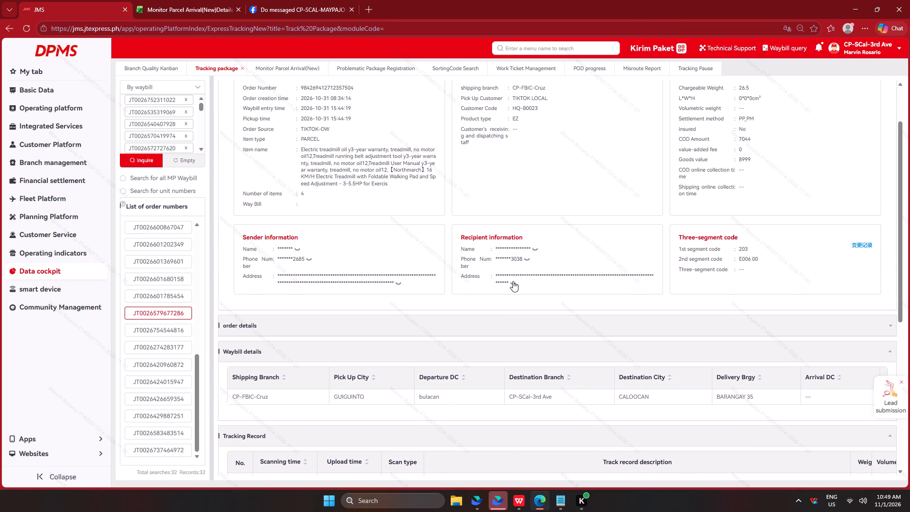
{"action": "triple_click", "coordinate": [513, 281]}
{"action": "left_click", "coordinate": [513, 281]}
{"action": "key", "text": "ctrl+c"}
{"action": "key", "text": "ctrl+c"}
{"action": "key", "text": "ctrl+c"}
{"action": "key", "text": "ctrl+c"}
{"action": "key", "text": "ctrl+c"}
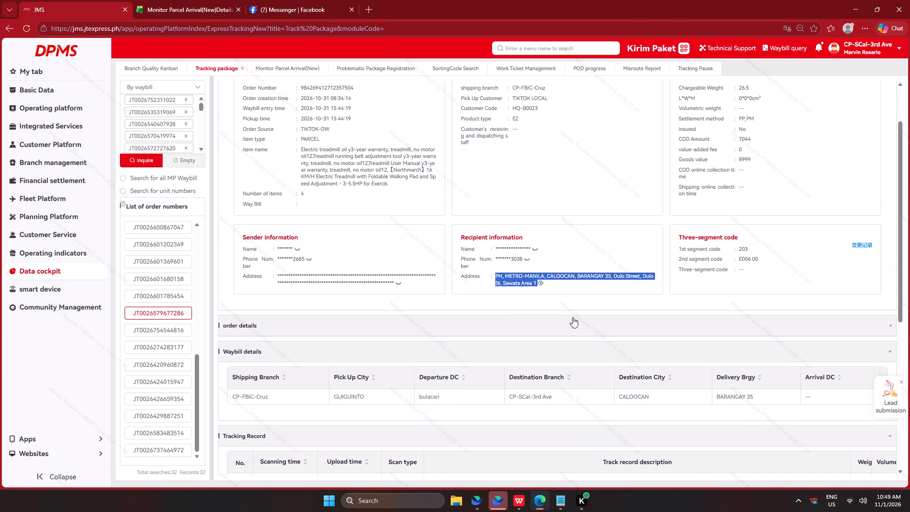
{"action": "key", "text": "alt+Tab"}
{"action": "scroll", "coordinate": [642, 330], "scroll_direction": "down", "scroll_amount": 6}
{"action": "left_click", "coordinate": [740, 333]}
{"action": "key", "text": "Return"}
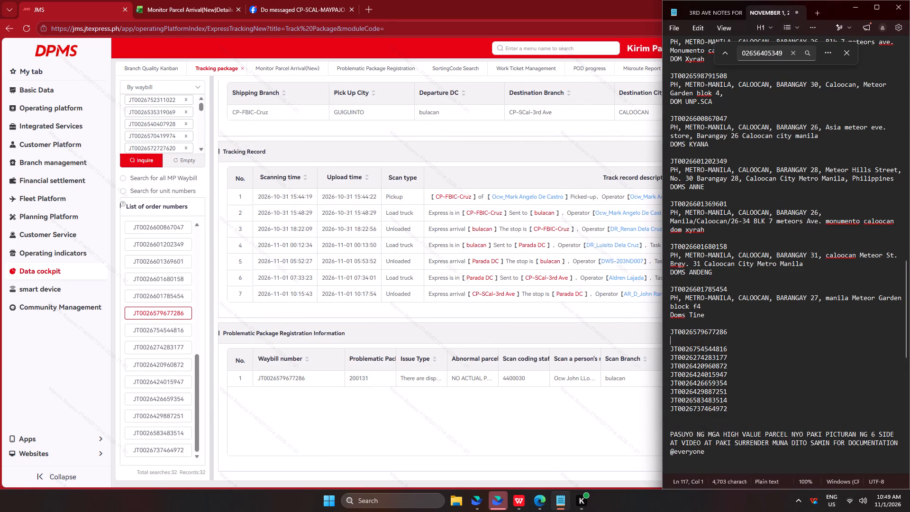
{"action": "key", "text": "ctrl+v"}
{"action": "scroll", "coordinate": [558, 218], "scroll_direction": "up", "scroll_amount": 6}
{"action": "left_click", "coordinate": [536, 247]}
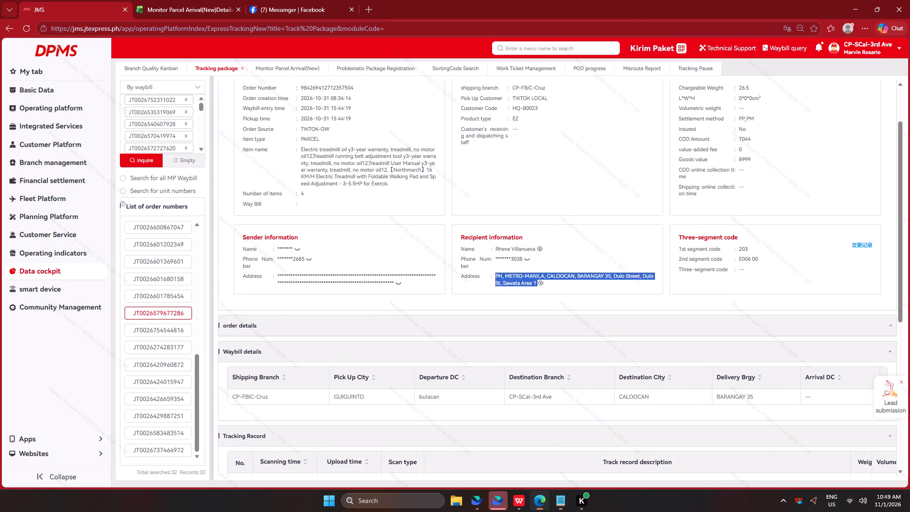
{"action": "triple_click", "coordinate": [525, 249]}
{"action": "key", "text": "ctrl+c"}
{"action": "key", "text": "ctrl+c"}
{"action": "key", "text": "ctrl+c"}
{"action": "key", "text": "ctrl+c"}
{"action": "key", "text": "alt+Tab"}
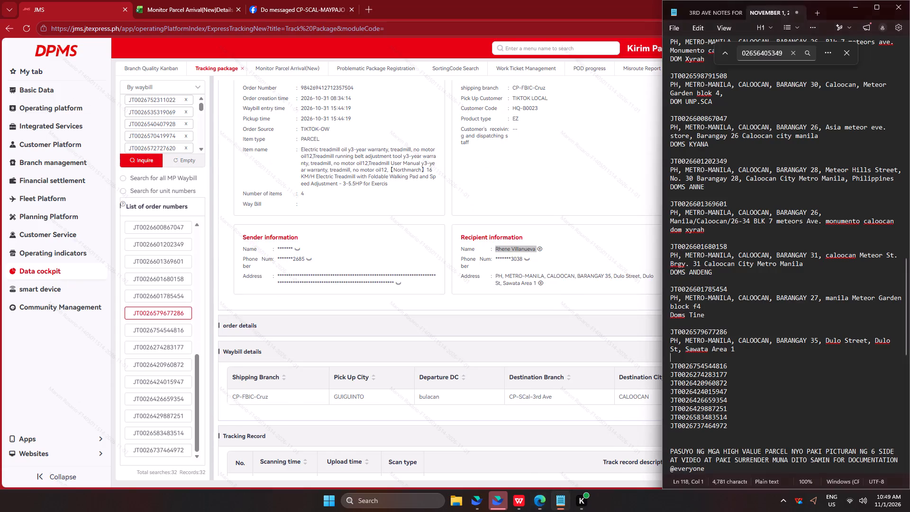
{"action": "key", "text": "ctrl+v"}
{"action": "left_click", "coordinate": [177, 332]}
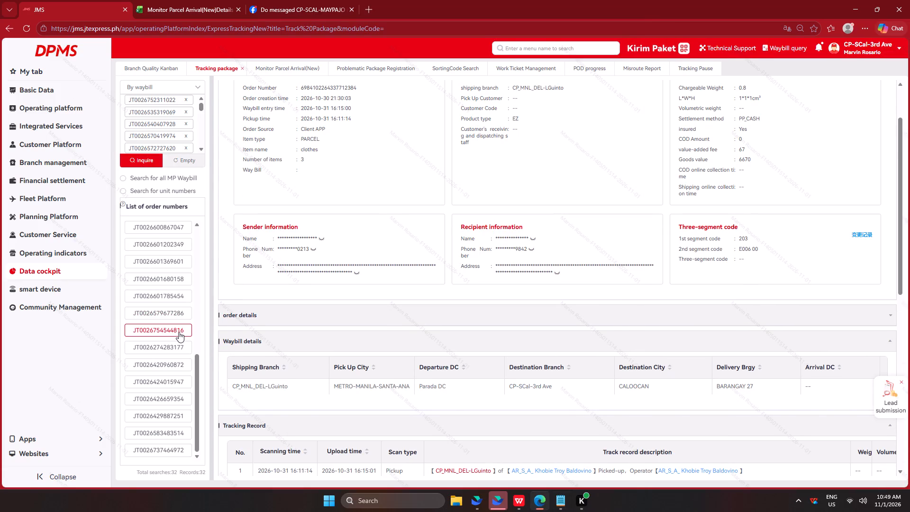
{"action": "triple_click", "coordinate": [559, 271]}
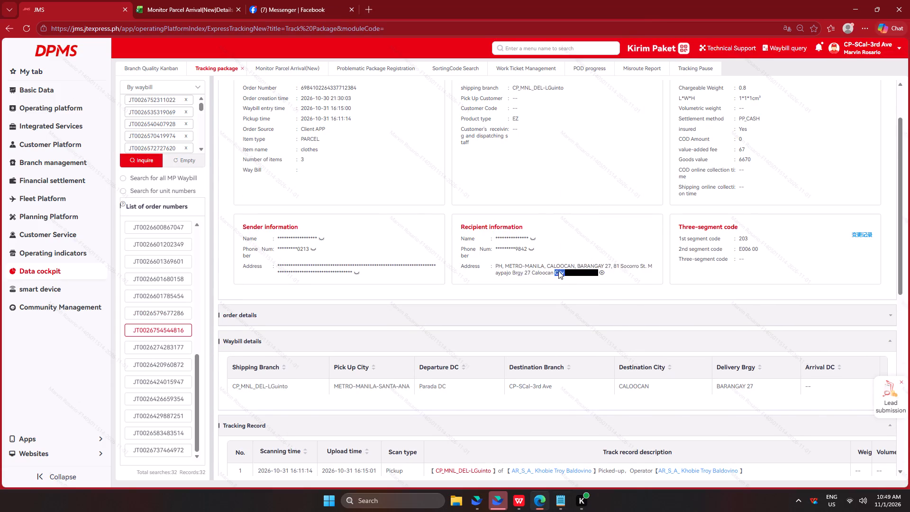
{"action": "left_click", "coordinate": [558, 271]}
{"action": "key", "text": "ctrl+c"}
{"action": "key", "text": "ctrl+c"}
{"action": "key", "text": "ctrl+c"}
{"action": "key", "text": "ctrl+c"}
{"action": "key", "text": "alt+Tab"}
{"action": "scroll", "coordinate": [696, 314], "scroll_direction": "down", "scroll_amount": 5}
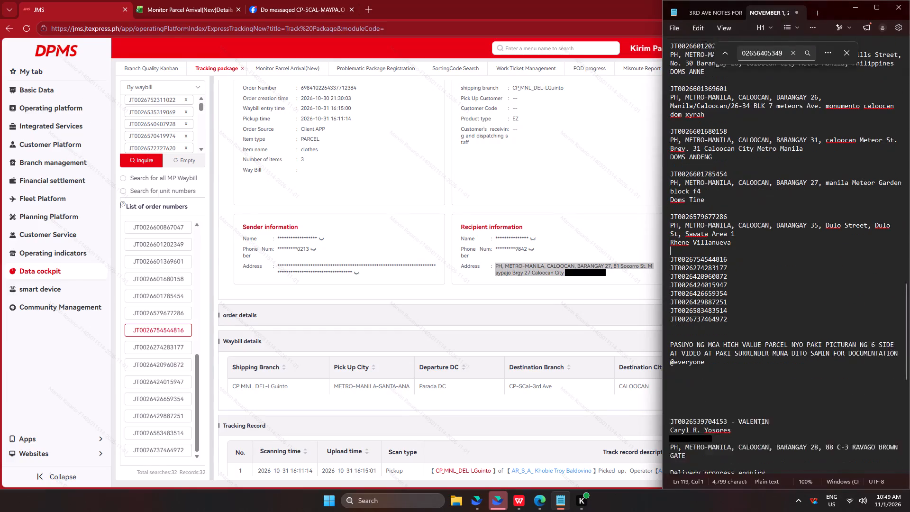
{"action": "left_click", "coordinate": [732, 243]}
{"action": "key", "text": "Return"}
{"action": "key", "text": "ctrl+v"}
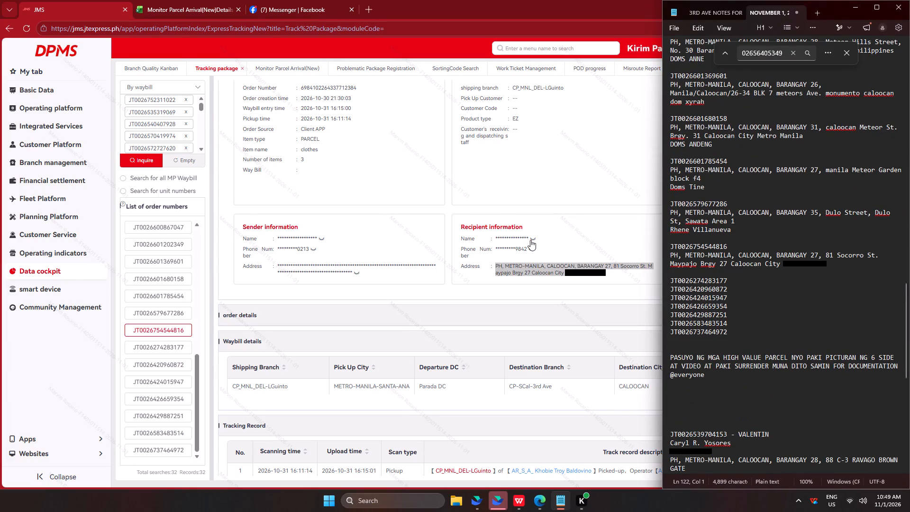
{"action": "triple_click", "coordinate": [530, 239]}
{"action": "left_click", "coordinate": [529, 239]}
{"action": "key", "text": "ctrl+c"}
{"action": "key", "text": "ctrl+c"}
{"action": "key", "text": "ctrl+c"}
{"action": "key", "text": "alt+Tab"}
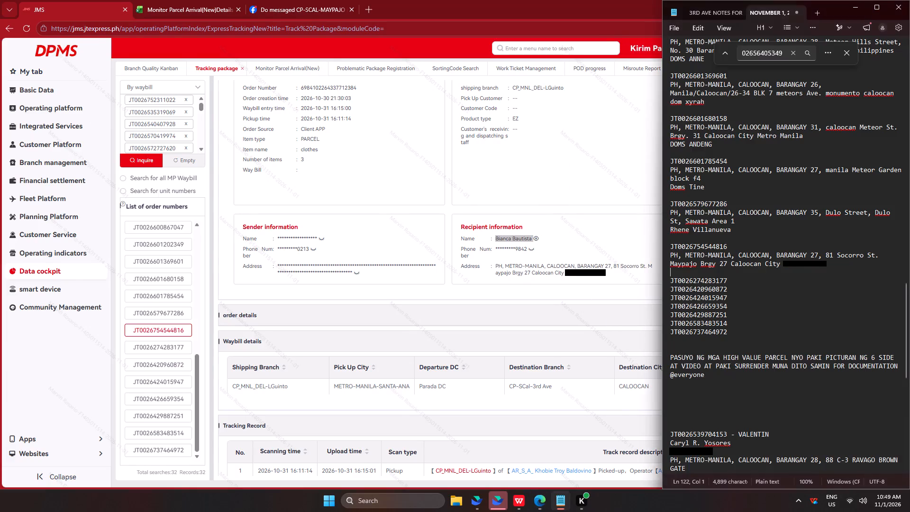
{"action": "key", "text": "ctrl+v"}
{"action": "left_click", "coordinate": [180, 347]}
{"action": "scroll", "coordinate": [409, 336], "scroll_direction": "down", "scroll_amount": 9}
{"action": "scroll", "coordinate": [486, 344], "scroll_direction": "up", "scroll_amount": 3}
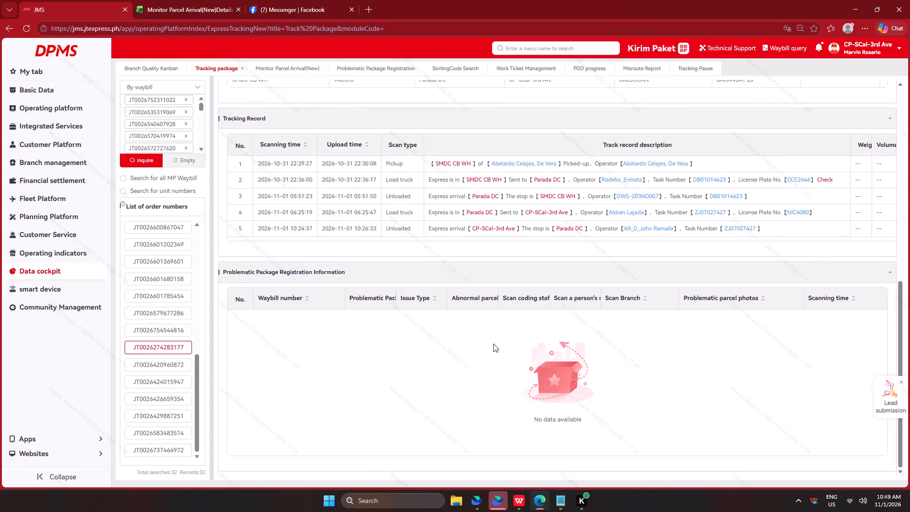
{"action": "scroll", "coordinate": [493, 344], "scroll_direction": "up", "scroll_amount": 5}
{"action": "triple_click", "coordinate": [515, 344]}
{"action": "left_click", "coordinate": [515, 345], "text": "ctrl"}
{"action": "key", "text": "ctrl+c"}
{"action": "key", "text": "ctrl+c"}
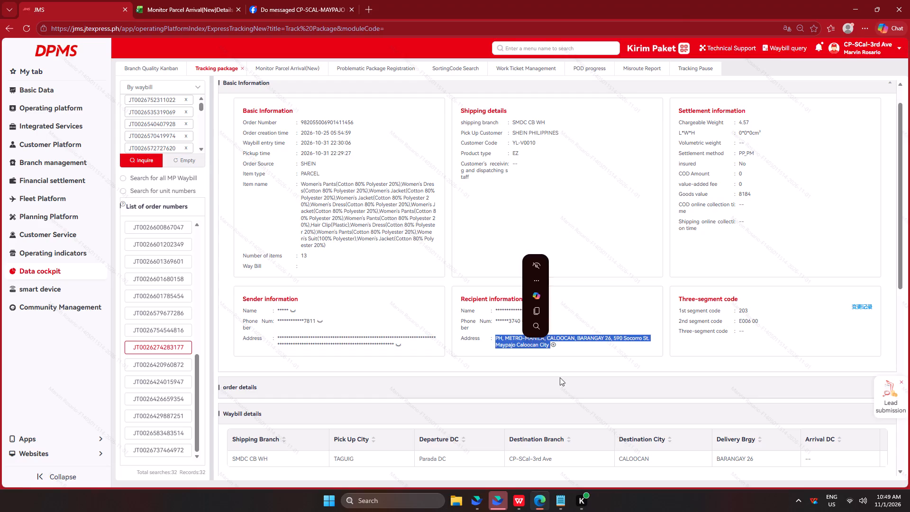
{"action": "key", "text": "ctrl+c"}
{"action": "key", "text": "ctrl+c"}
{"action": "key", "text": "alt+Tab"}
{"action": "left_click", "coordinate": [737, 288]}
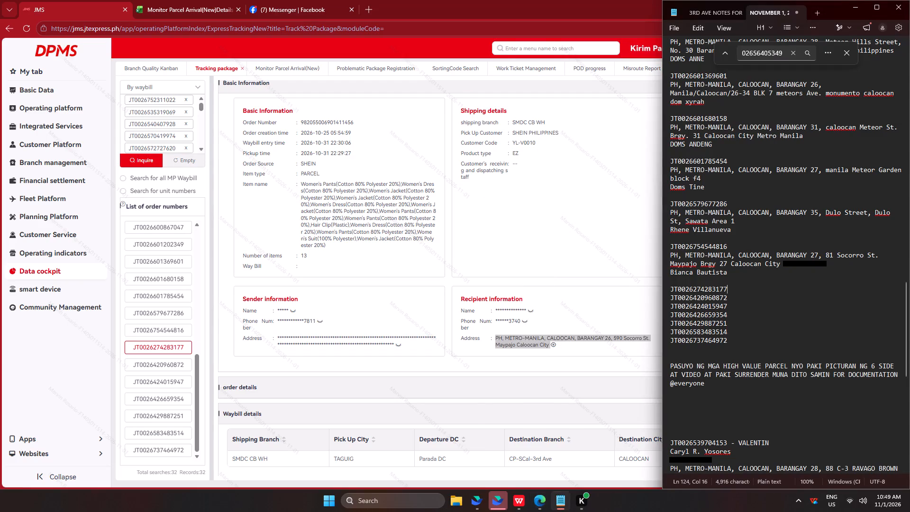
{"action": "key", "text": "Return"}
{"action": "key", "text": "ctrl+v"}
{"action": "left_click", "coordinate": [534, 311]}
{"action": "triple_click", "coordinate": [516, 311]}
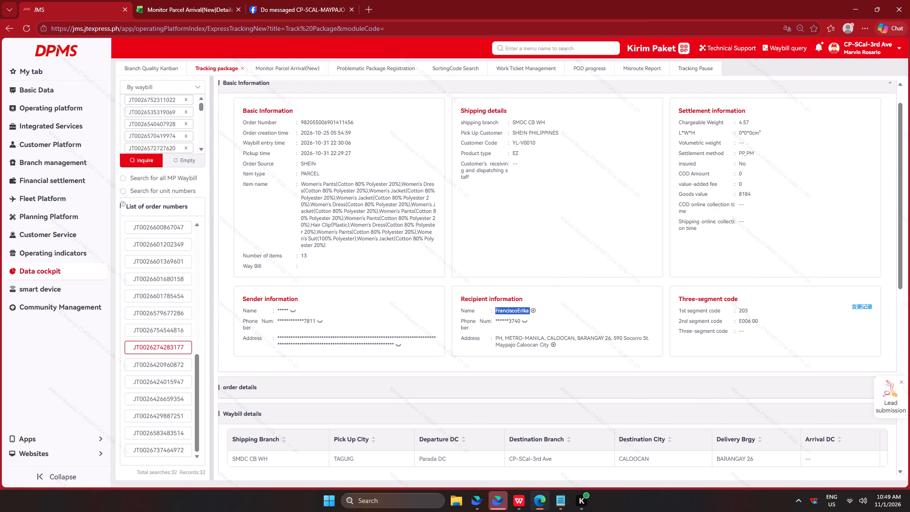
{"action": "left_click", "coordinate": [515, 311]}
{"action": "key", "text": "ctrl+c"}
{"action": "key", "text": "ctrl+c"}
{"action": "key", "text": "ctrl+c"}
{"action": "key", "text": "alt+Tab"}
{"action": "key", "text": "ctrl+v"}
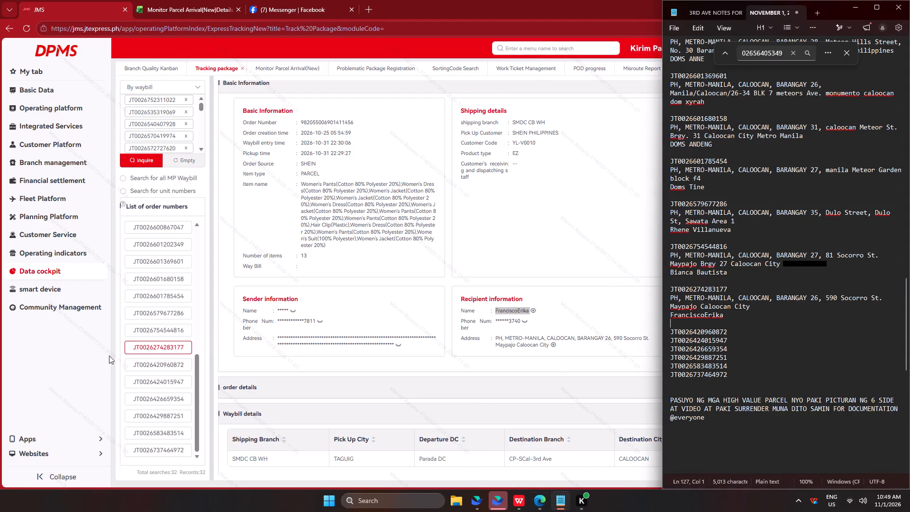
{"action": "left_click", "coordinate": [146, 366]}
{"action": "scroll", "coordinate": [449, 357], "scroll_direction": "down", "scroll_amount": 8}
{"action": "scroll", "coordinate": [515, 327], "scroll_direction": "up", "scroll_amount": 8}
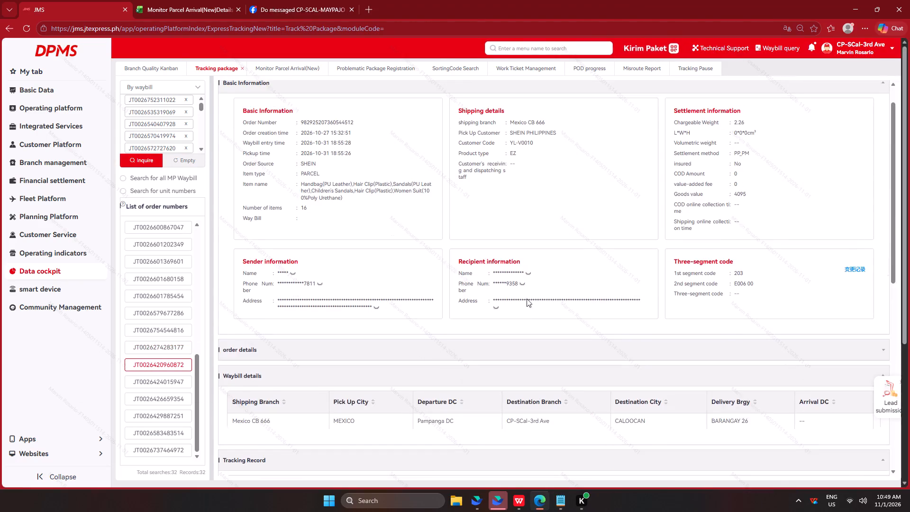
{"action": "left_click", "coordinate": [503, 302]}
{"action": "triple_click", "coordinate": [501, 305]}
{"action": "left_click", "coordinate": [500, 305]}
{"action": "key", "text": "ctrl+c"}
{"action": "key", "text": "ctrl+c"}
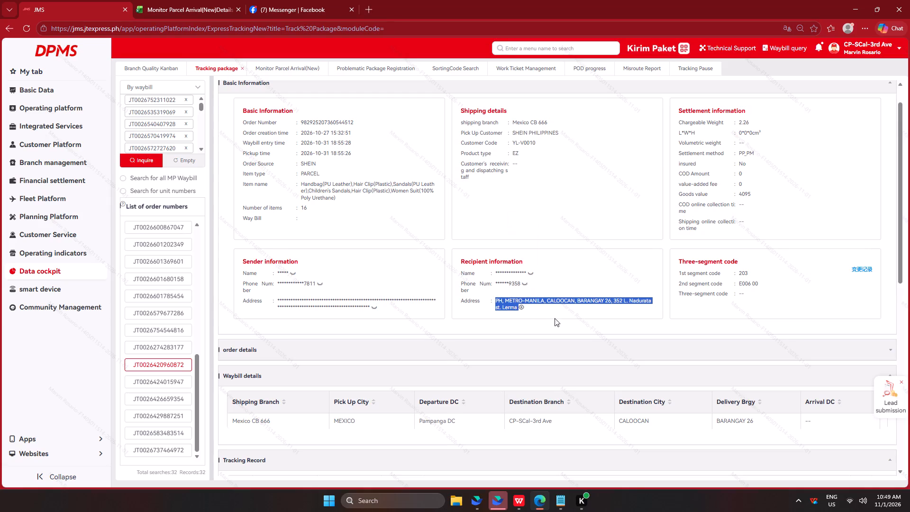
{"action": "key", "text": "ctrl+c"}
{"action": "key", "text": "ctrl+c"}
{"action": "key", "text": "ctrl+c"}
{"action": "key", "text": "ctrl+c"}
{"action": "key", "text": "ctrl+c"}
{"action": "key", "text": "ctrl+c"}
{"action": "key", "text": "ctrl+c"}
{"action": "key", "text": "ctrl+c"}
{"action": "key", "text": "ctrl+c"}
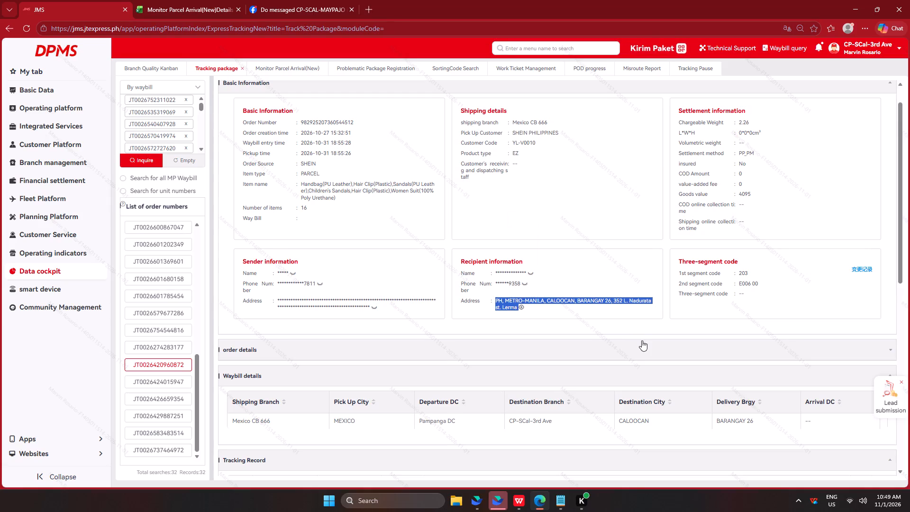
{"action": "key", "text": "ctrl+c"}
{"action": "key", "text": "alt+Tab"}
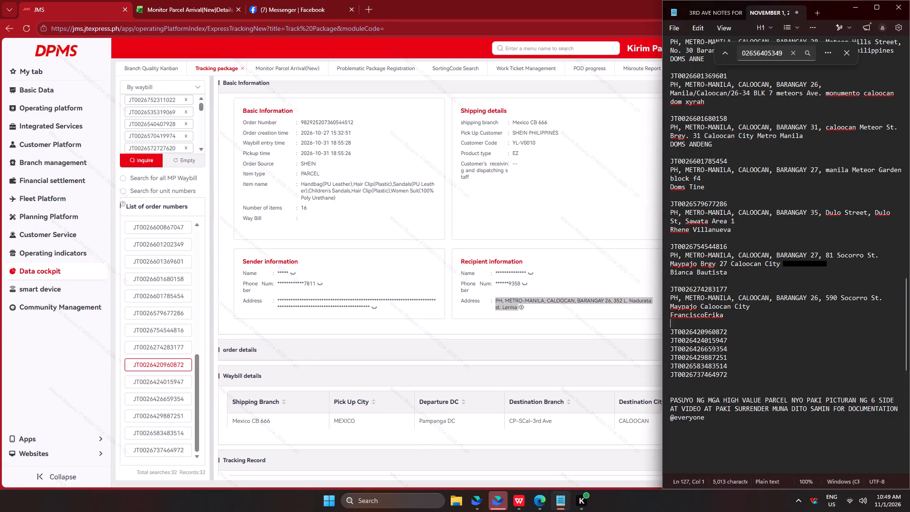
{"action": "left_click", "coordinate": [734, 333]}
{"action": "key", "text": "Return"}
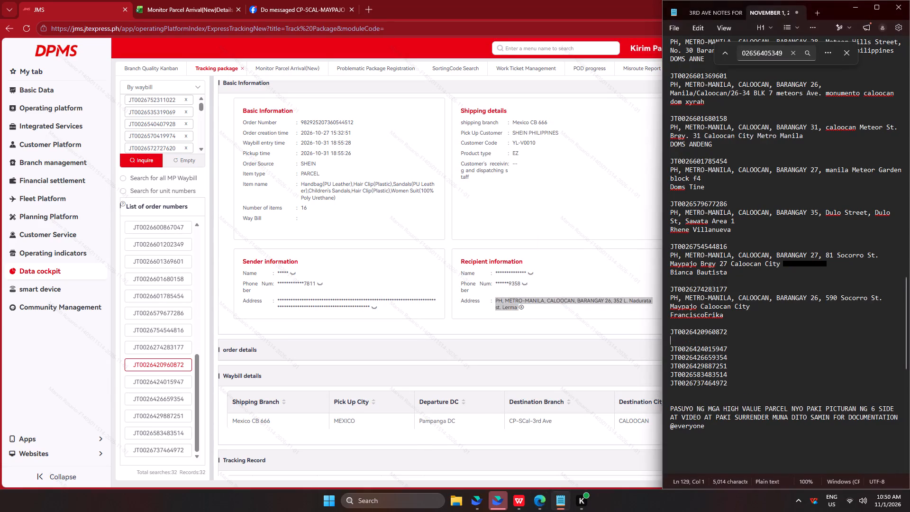
{"action": "key", "text": "ctrl+v"}
{"action": "left_click", "coordinate": [529, 273]}
{"action": "triple_click", "coordinate": [521, 273]}
{"action": "left_click", "coordinate": [521, 273]}
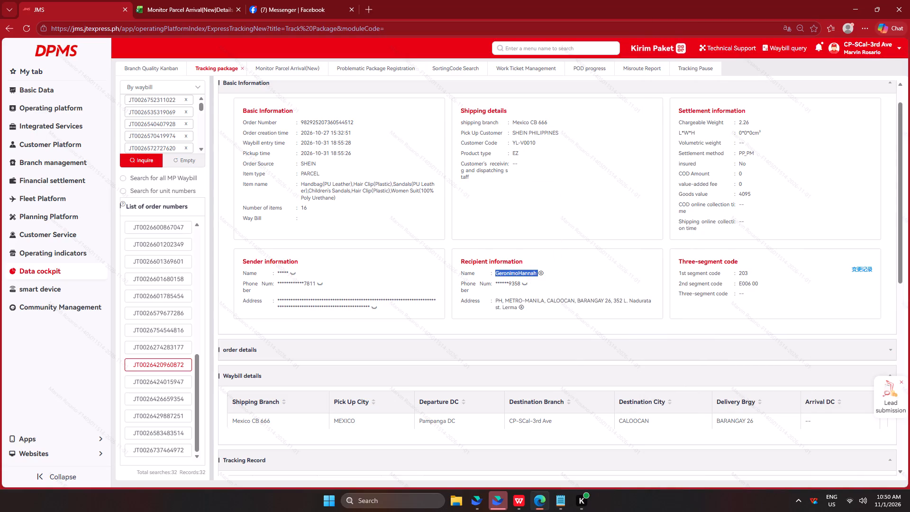
{"action": "key", "text": "ctrl+c"}
{"action": "key", "text": "ctrl+c"}
{"action": "key", "text": "ctrl+c"}
{"action": "key", "text": "ctrl+c"}
{"action": "key", "text": "ctrl+c"}
{"action": "key", "text": "ctrl+c"}
{"action": "key", "text": "ctrl+c"}
{"action": "key", "text": "ctrl+c"}
{"action": "key", "text": "alt+Tab"}
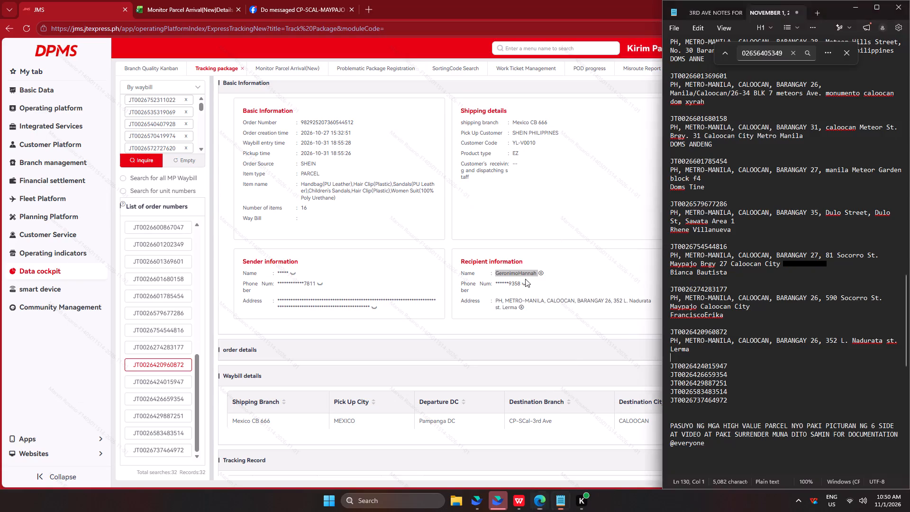
{"action": "key", "text": "ctrl+v"}
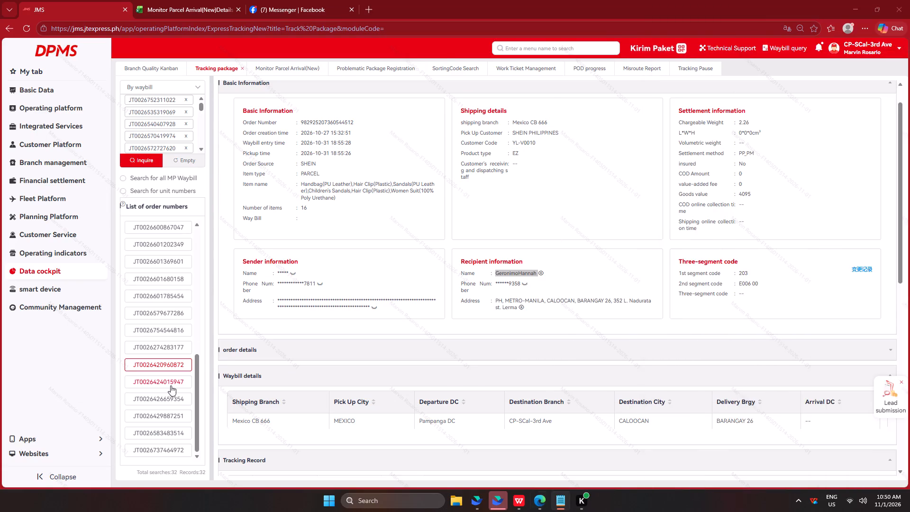
{"action": "left_click", "coordinate": [171, 385]}
{"action": "scroll", "coordinate": [501, 346], "scroll_direction": "down", "scroll_amount": 8}
{"action": "scroll", "coordinate": [520, 347], "scroll_direction": "up", "scroll_amount": 7}
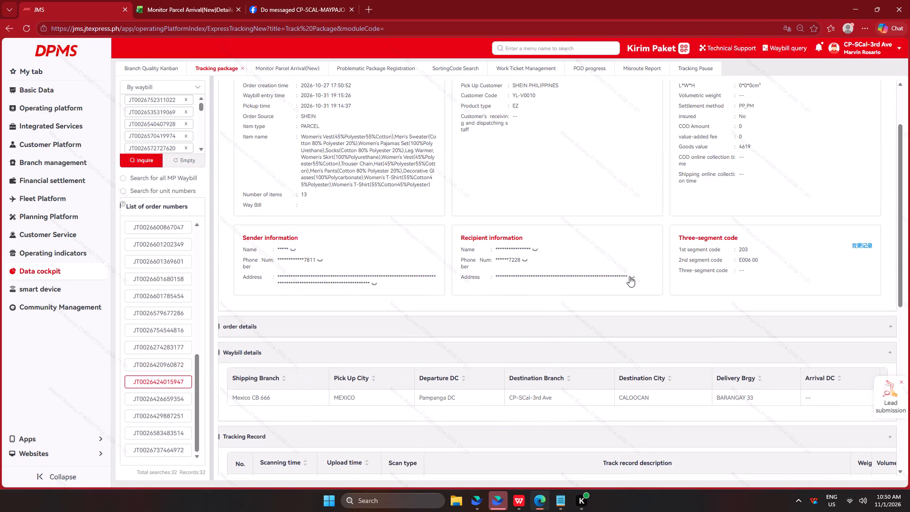
{"action": "triple_click", "coordinate": [631, 278]}
{"action": "left_click", "coordinate": [631, 278]}
{"action": "key", "text": "ctrl+c"}
{"action": "key", "text": "ctrl+c"}
{"action": "key", "text": "ctrl+c"}
{"action": "key", "text": "alt+Tab"}
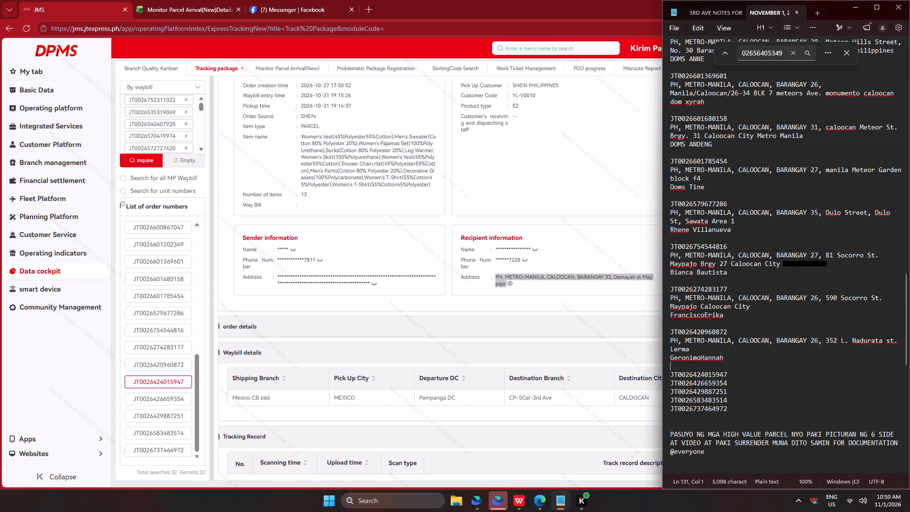
{"action": "left_click", "coordinate": [742, 375]}
{"action": "key", "text": "Return"}
{"action": "key", "text": "ctrl+v"}
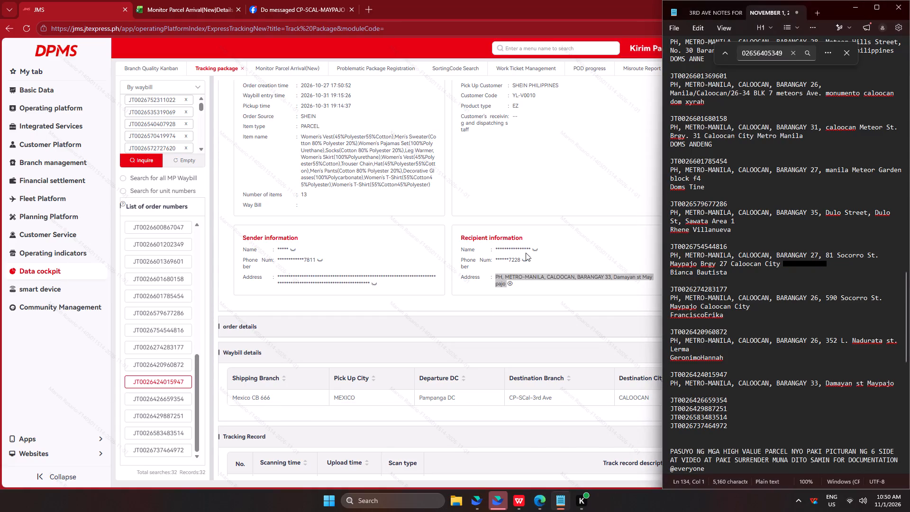
{"action": "left_click", "coordinate": [534, 249]}
{"action": "triple_click", "coordinate": [528, 248]}
{"action": "left_click", "coordinate": [528, 248]}
{"action": "key", "text": "ctrl+c"}
{"action": "key", "text": "ctrl+c"}
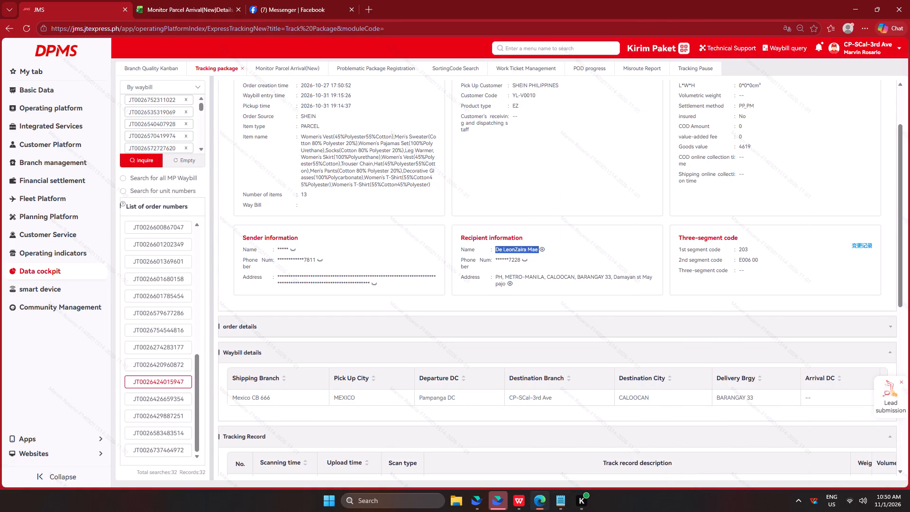
{"action": "key", "text": "ctrl+c"}
{"action": "key", "text": "ctrl+c"}
{"action": "key", "text": "alt+Tab"}
{"action": "key", "text": "ctrl+v"}
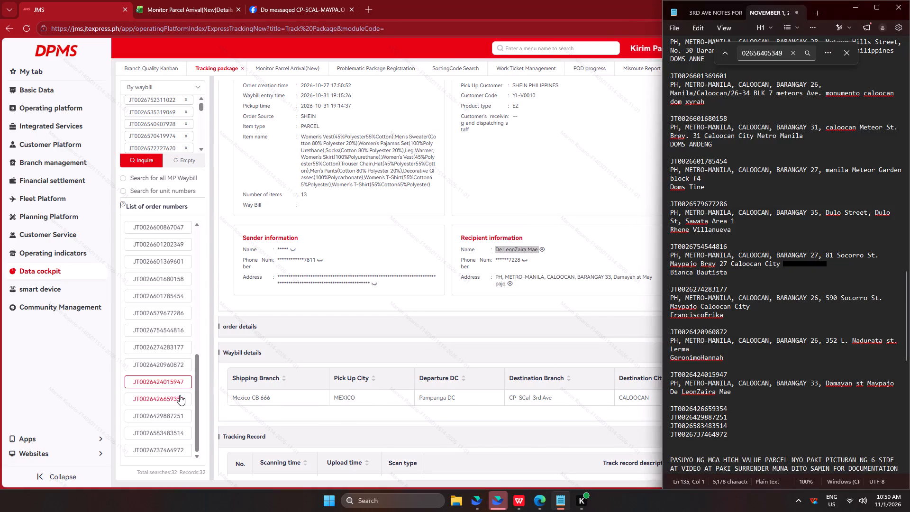
{"action": "left_click", "coordinate": [175, 395]}
{"action": "scroll", "coordinate": [435, 352], "scroll_direction": "down", "scroll_amount": 8}
{"action": "scroll", "coordinate": [469, 364], "scroll_direction": "up", "scroll_amount": 8}
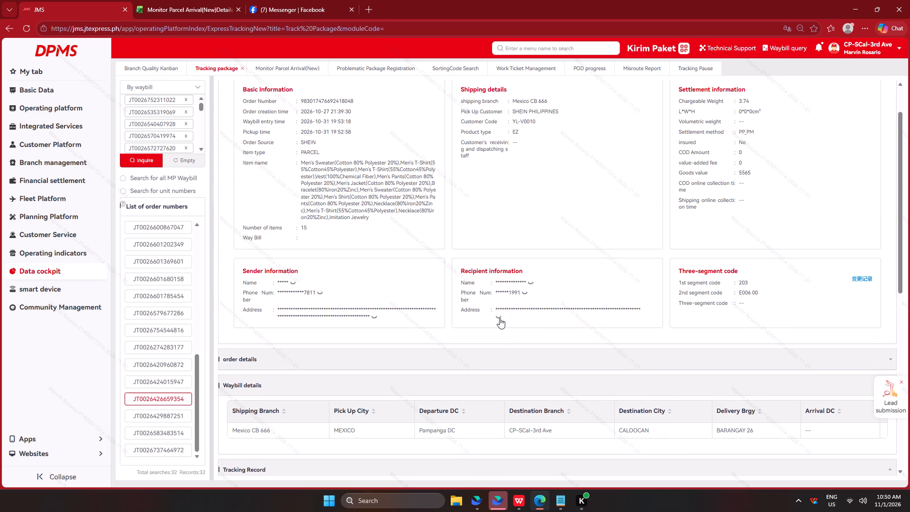
{"action": "triple_click", "coordinate": [501, 317]}
{"action": "double_click", "coordinate": [500, 316]}
{"action": "key", "text": "ctrl+c"}
{"action": "key", "text": "ctrl+c"}
{"action": "key", "text": "ctrl+c"}
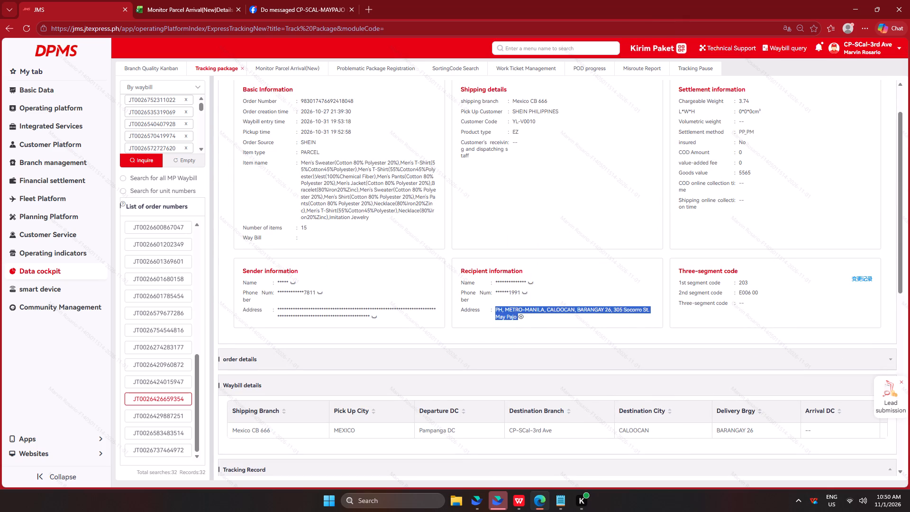
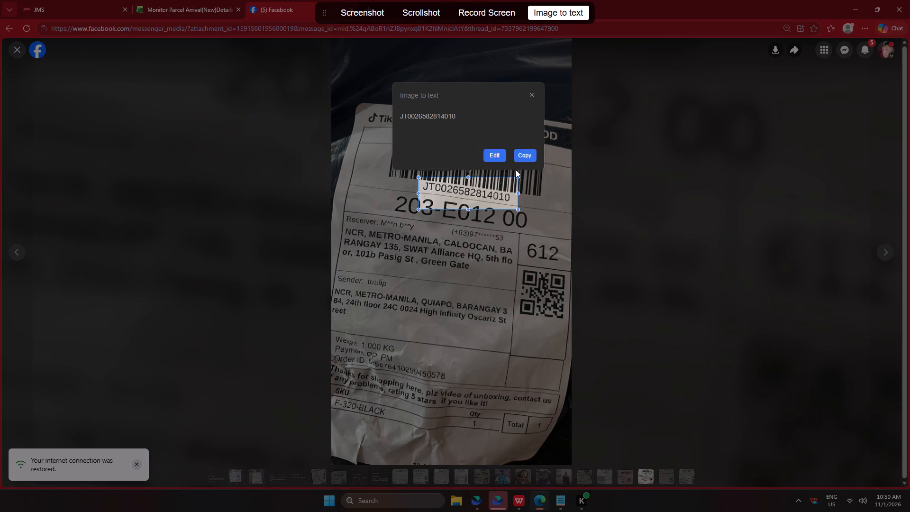
{"action": "left_click", "coordinate": [523, 153]}
{"action": "left_click", "coordinate": [106, 0]}
{"action": "left_click", "coordinate": [181, 157]}
{"action": "left_click", "coordinate": [176, 139]}
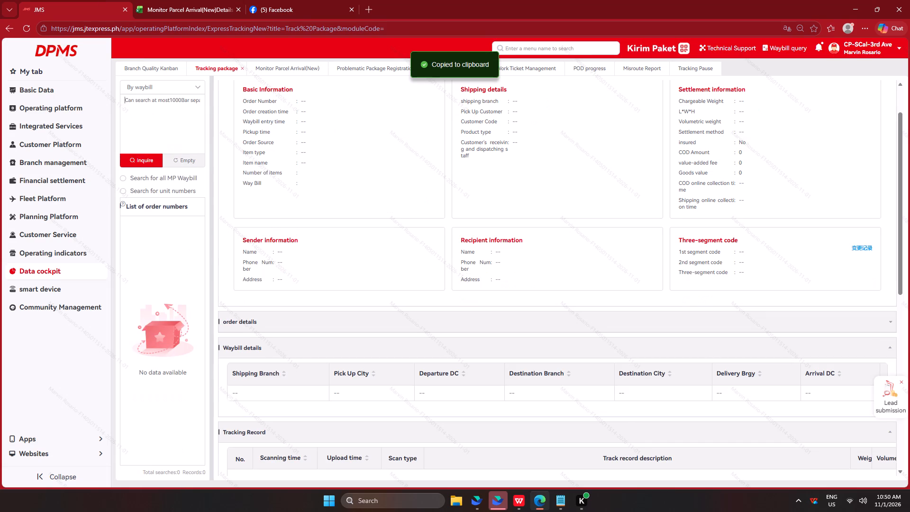
{"action": "key", "text": "ctrl+v"}
{"action": "left_click", "coordinate": [148, 157]}
{"action": "left_click", "coordinate": [527, 255]}
{"action": "left_click", "coordinate": [527, 248]}
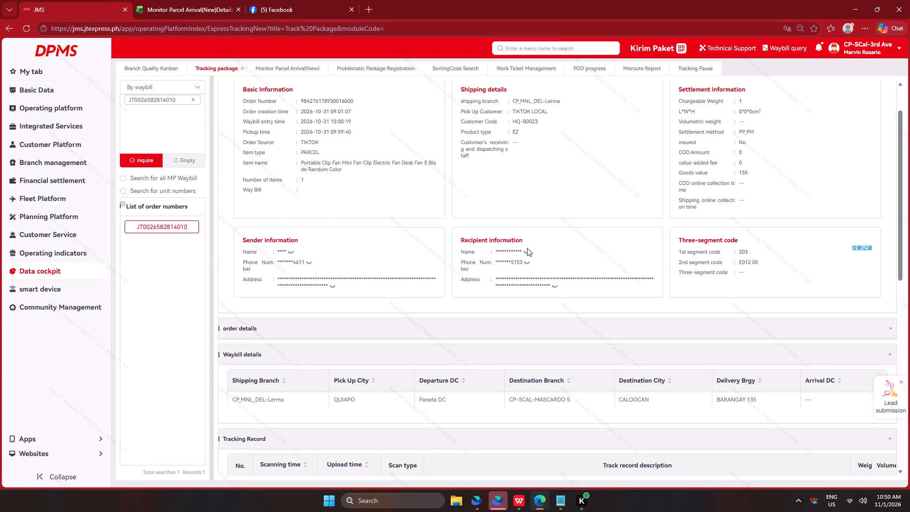
{"action": "left_click", "coordinate": [527, 250]}
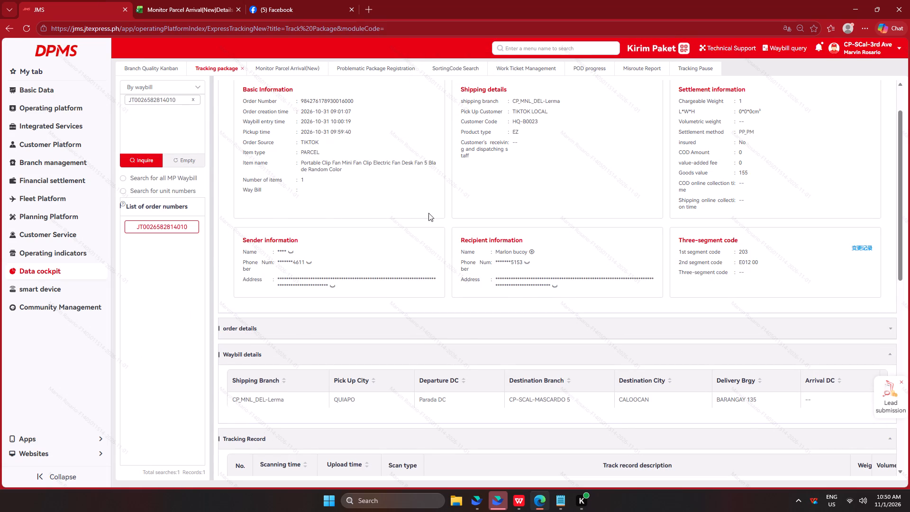
Return to the parcel label photo on Facebook, and switch to the Notepad notes.
{"action": "left_click", "coordinate": [275, 0]}
{"action": "left_click", "coordinate": [564, 508]}
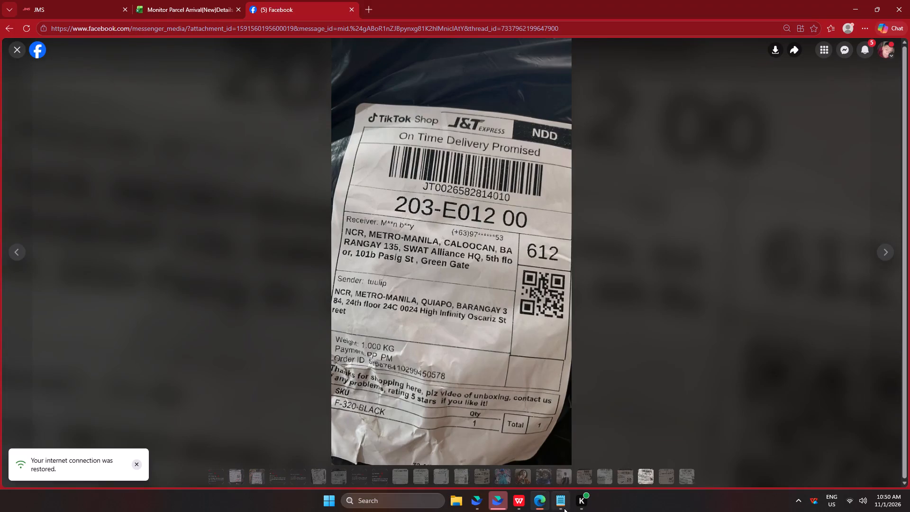
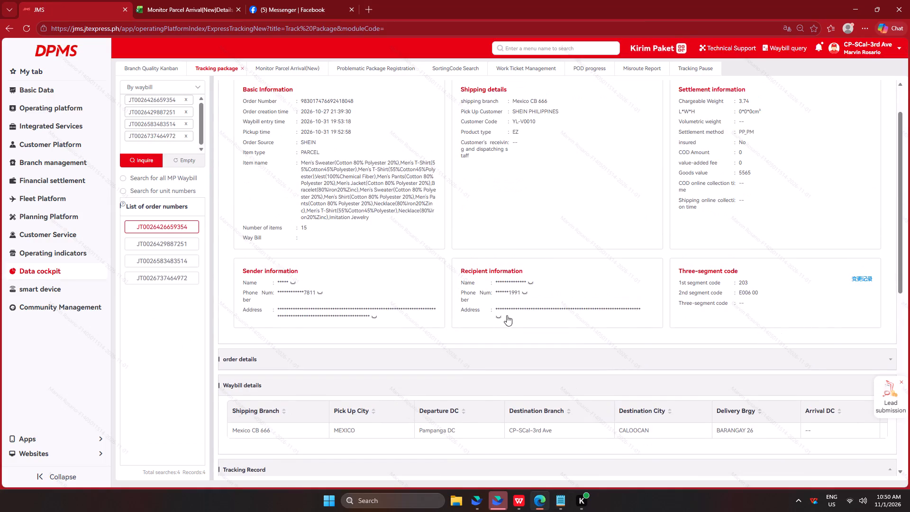
{"action": "left_click", "coordinate": [502, 313]}
{"action": "triple_click", "coordinate": [501, 318]}
{"action": "left_click", "coordinate": [501, 318]}
{"action": "key", "text": "ctrl+c"}
{"action": "key", "text": "ctrl+c"}
{"action": "key", "text": "ctrl+c"}
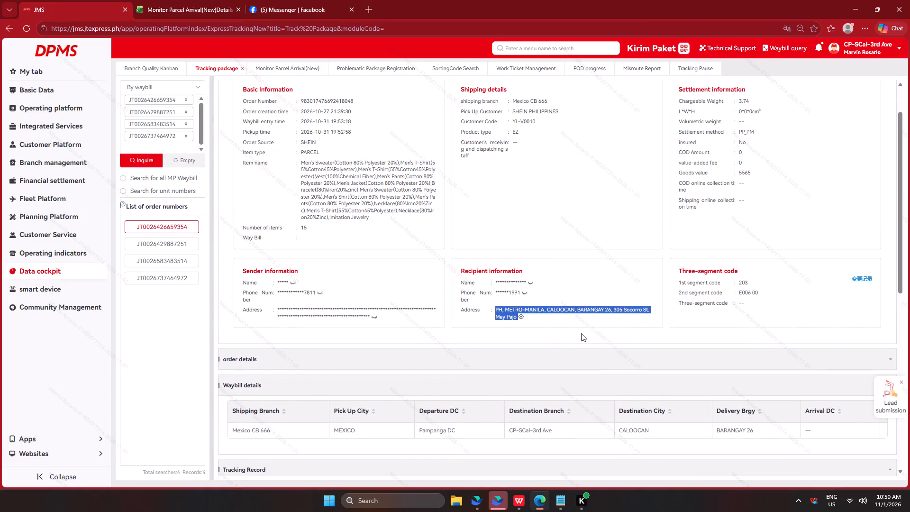
{"action": "key", "text": "ctrl+c"}
{"action": "key", "text": "alt+Tab"}
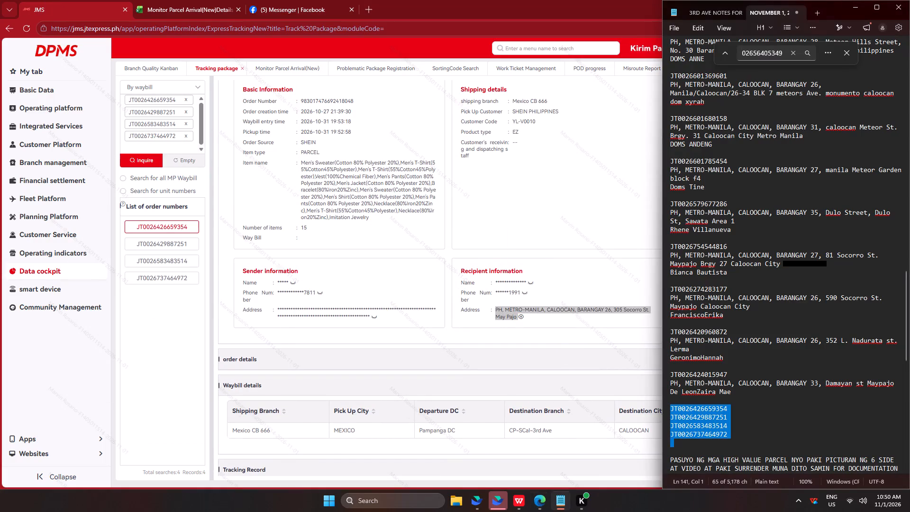
{"action": "left_click", "coordinate": [749, 407]}
{"action": "key", "text": "Return"}
{"action": "key", "text": "ctrl+v"}
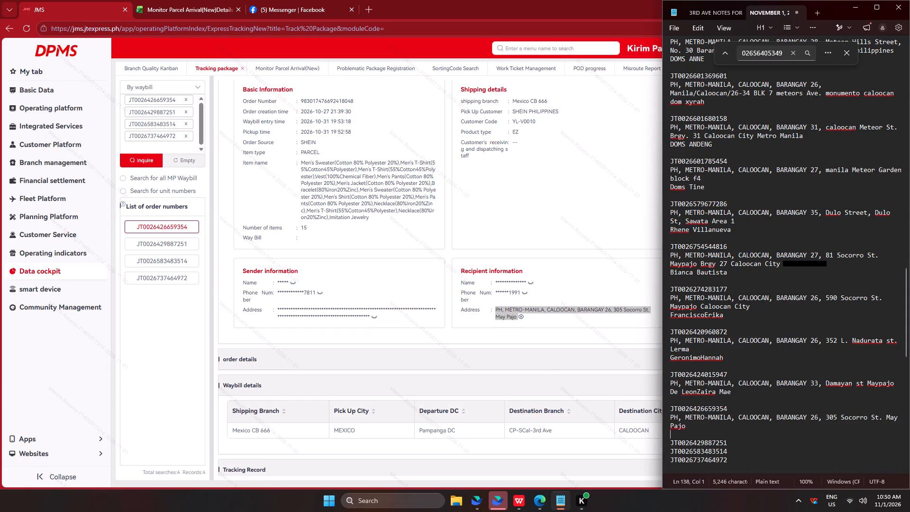
{"action": "left_click", "coordinate": [532, 280]}
{"action": "triple_click", "coordinate": [519, 281]}
{"action": "key", "text": "ctrl+c"}
{"action": "key", "text": "ctrl+c"}
{"action": "key", "text": "ctrl+c"}
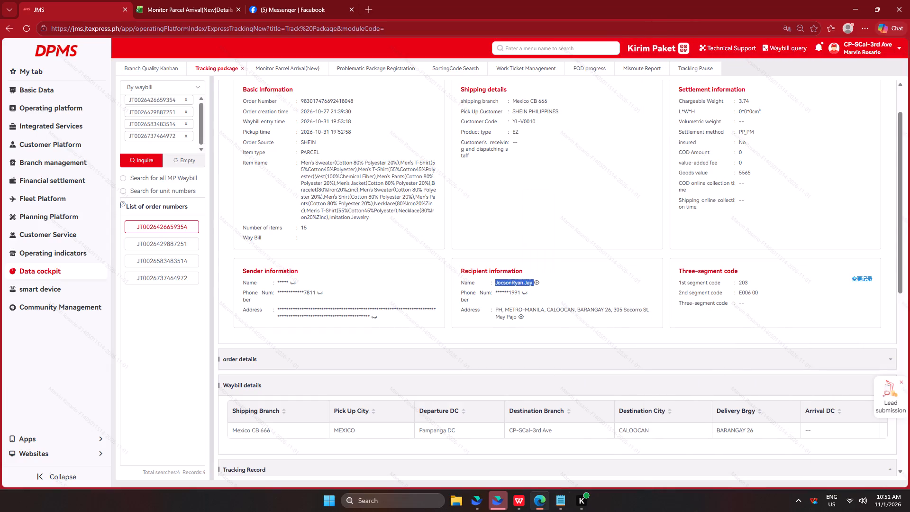
{"action": "key", "text": "ctrl+c"}
{"action": "key", "text": "ctrl+c"}
{"action": "key", "text": "alt+Tab"}
{"action": "key", "text": "ctrl+v"}
{"action": "left_click", "coordinate": [166, 242]}
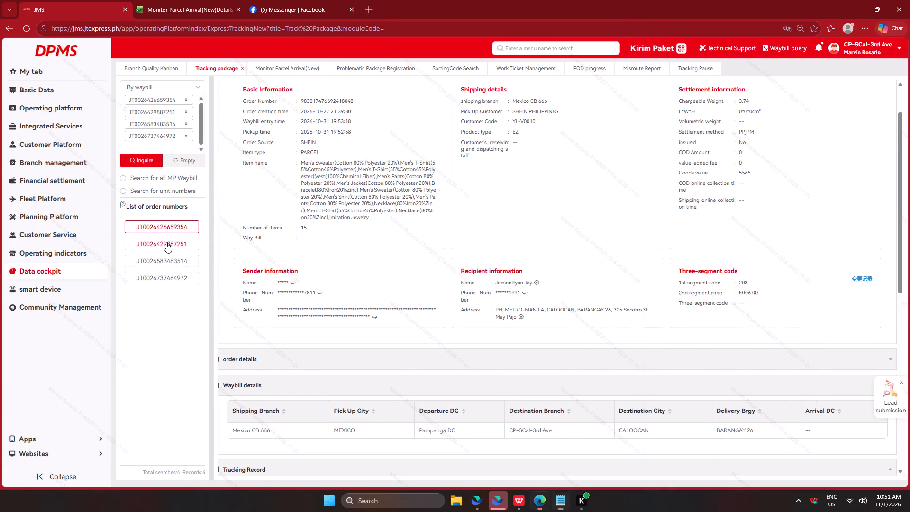
{"action": "scroll", "coordinate": [590, 324], "scroll_direction": "down", "scroll_amount": 8}
{"action": "scroll", "coordinate": [594, 372], "scroll_direction": "up", "scroll_amount": 8}
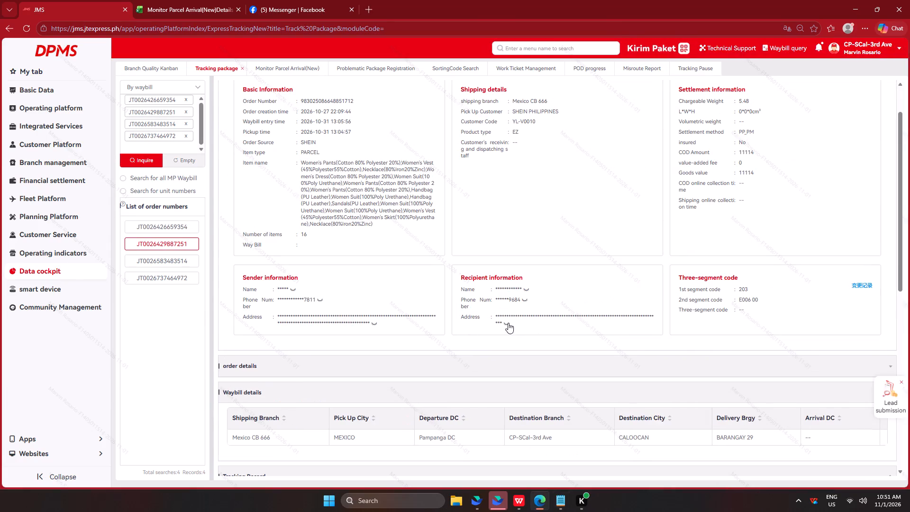
{"action": "triple_click", "coordinate": [508, 323]}
{"action": "left_click", "coordinate": [508, 322]}
{"action": "key", "text": "ctrl+c"}
{"action": "key", "text": "ctrl+c"}
{"action": "key", "text": "ctrl+c"}
{"action": "key", "text": "ctrl+c"}
{"action": "key", "text": "alt+Tab"}
{"action": "scroll", "coordinate": [689, 368], "scroll_direction": "down", "scroll_amount": 2}
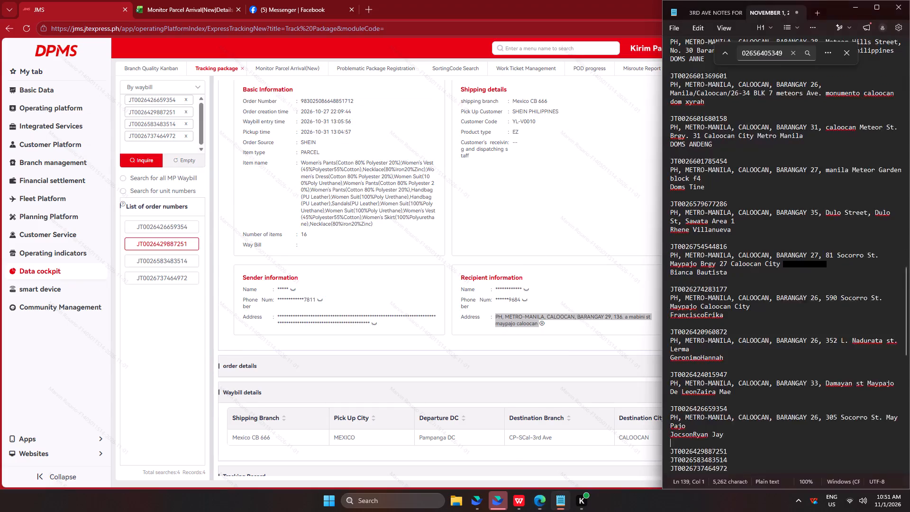
{"action": "scroll", "coordinate": [689, 368], "scroll_direction": "down", "scroll_amount": 4}
{"action": "left_click", "coordinate": [732, 295]}
{"action": "key", "text": "Return"}
{"action": "key", "text": "ctrl+v"}
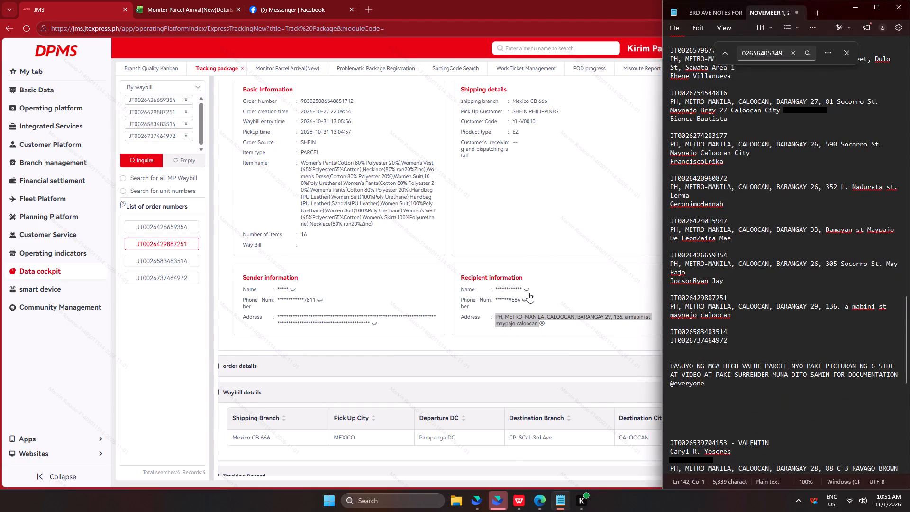
{"action": "left_click", "coordinate": [524, 290]}
{"action": "triple_click", "coordinate": [517, 289]}
{"action": "key", "text": "ctrl+c"}
{"action": "key", "text": "ctrl+c"}
{"action": "key", "text": "ctrl+c"}
{"action": "key", "text": "ctrl+c"}
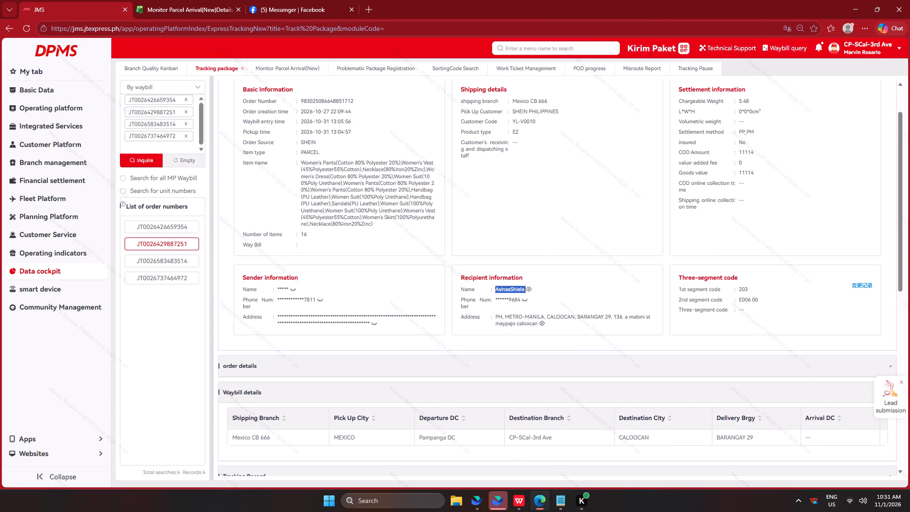
{"action": "key", "text": "alt+Tab"}
{"action": "key", "text": "ctrl+v"}
{"action": "left_click", "coordinate": [175, 265]}
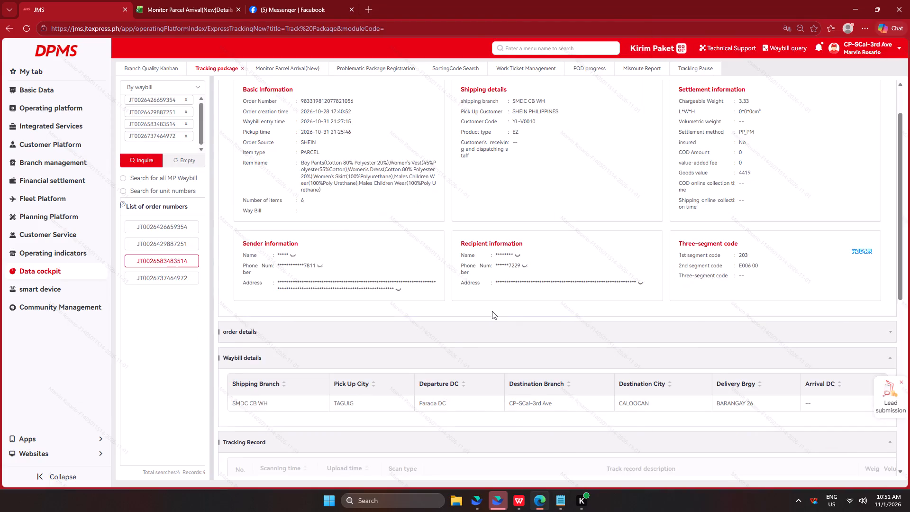
{"action": "scroll", "coordinate": [521, 316], "scroll_direction": "down", "scroll_amount": 9}
{"action": "scroll", "coordinate": [535, 328], "scroll_direction": "up", "scroll_amount": 7}
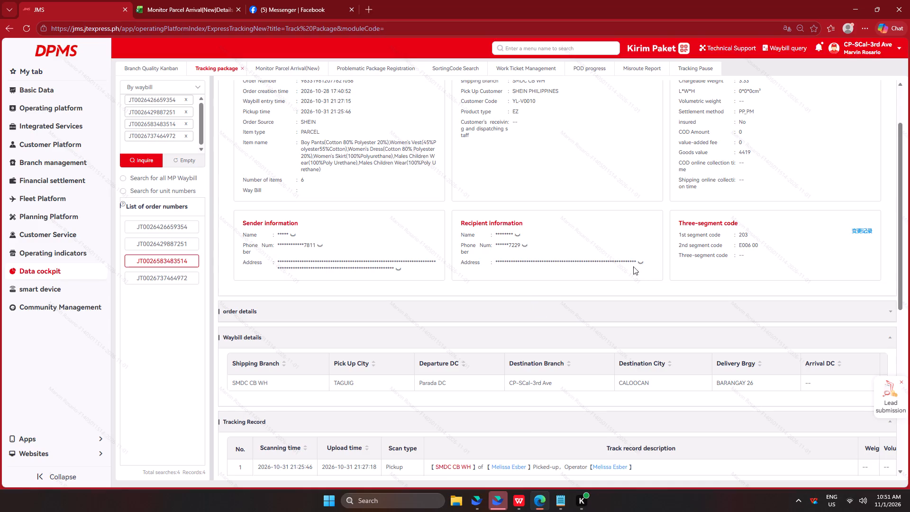
{"action": "left_click", "coordinate": [639, 265]}
{"action": "triple_click", "coordinate": [637, 261]}
{"action": "left_click", "coordinate": [637, 261]}
{"action": "key", "text": "ctrl+c"}
{"action": "key", "text": "ctrl+c"}
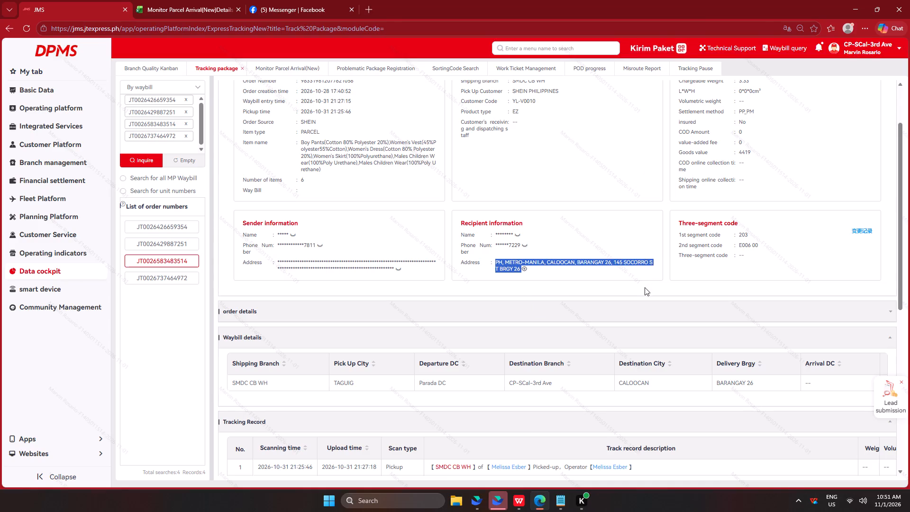
{"action": "key", "text": "ctrl+c"}
{"action": "key", "text": "alt+Tab"}
{"action": "scroll", "coordinate": [749, 349], "scroll_direction": "down", "scroll_amount": 6}
{"action": "left_click", "coordinate": [733, 189]}
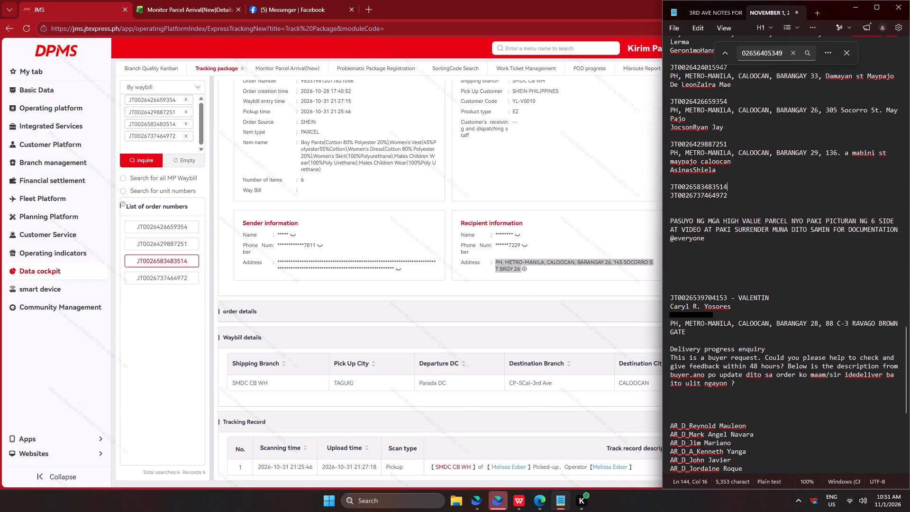
{"action": "key", "text": "Return"}
{"action": "key", "text": "ctrl+v"}
{"action": "left_click", "coordinate": [516, 233]}
{"action": "triple_click", "coordinate": [512, 235]}
{"action": "key", "text": "ctrl+c"}
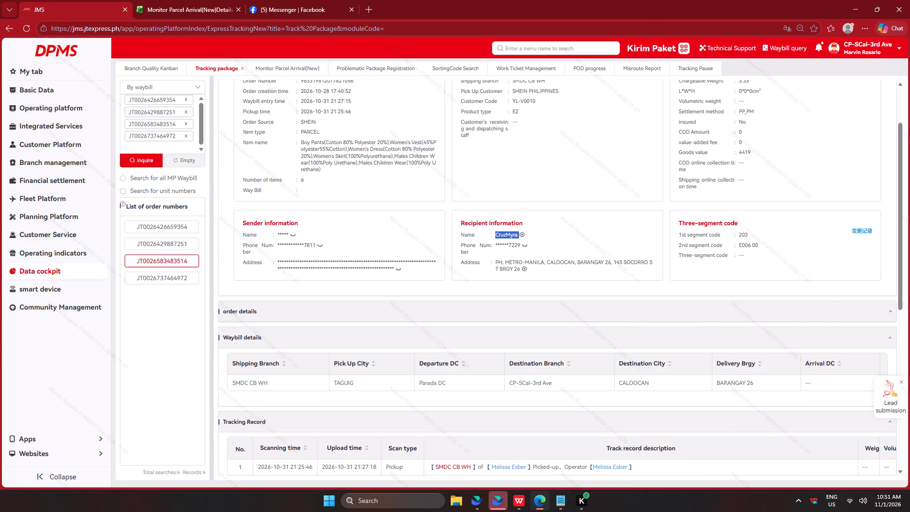
{"action": "key", "text": "ctrl+c"}
{"action": "key", "text": "ctrl+c"}
{"action": "key", "text": "alt+Tab"}
{"action": "key", "text": "ctrl+v"}
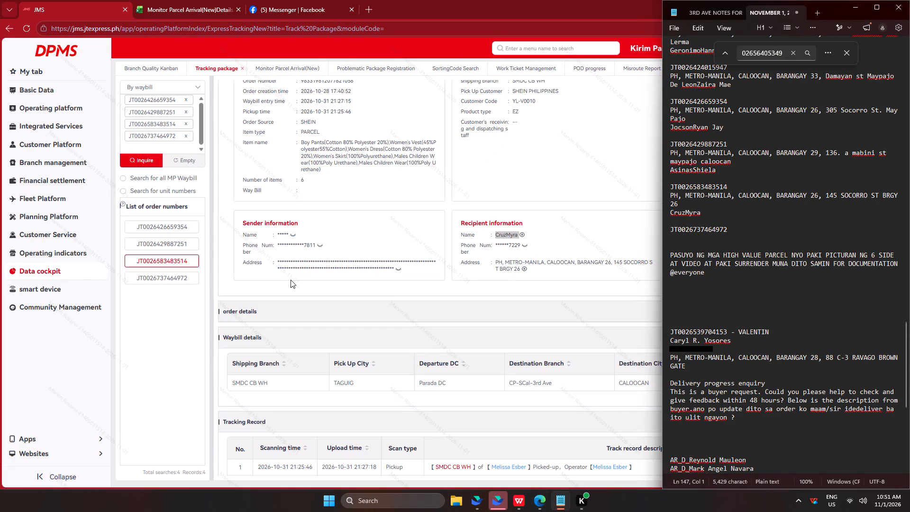
{"action": "left_click", "coordinate": [182, 282]}
{"action": "triple_click", "coordinate": [585, 265]}
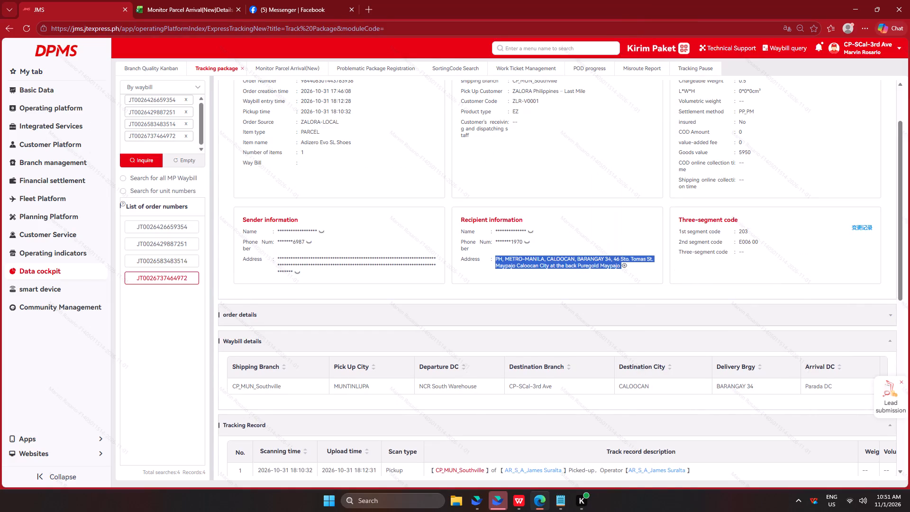
{"action": "left_click", "coordinate": [585, 265]}
{"action": "key", "text": "ctrl+c"}
{"action": "key", "text": "ctrl+c"}
{"action": "key", "text": "ctrl+c"}
{"action": "key", "text": "alt+Tab"}
{"action": "left_click", "coordinate": [699, 235]}
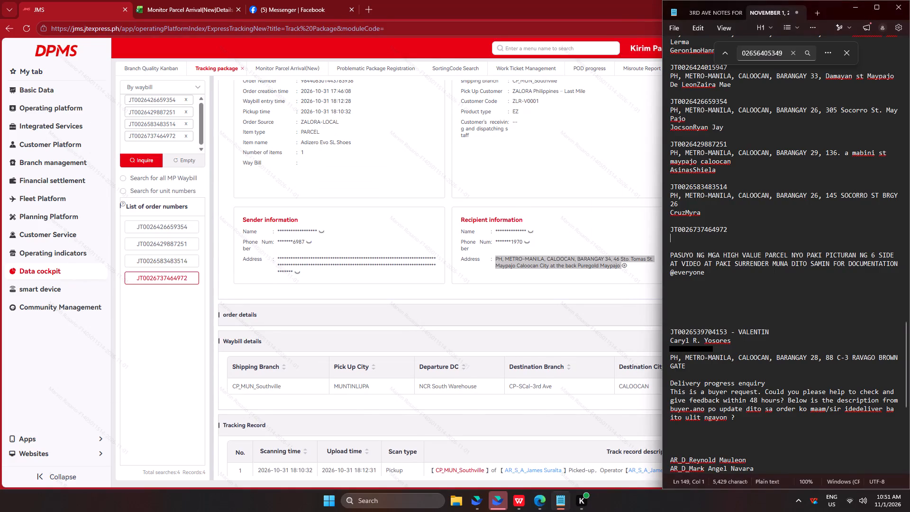
{"action": "key", "text": "ctrl+v"}
{"action": "left_click", "coordinate": [531, 230]}
{"action": "triple_click", "coordinate": [508, 232]}
{"action": "key", "text": "ctrl+c"}
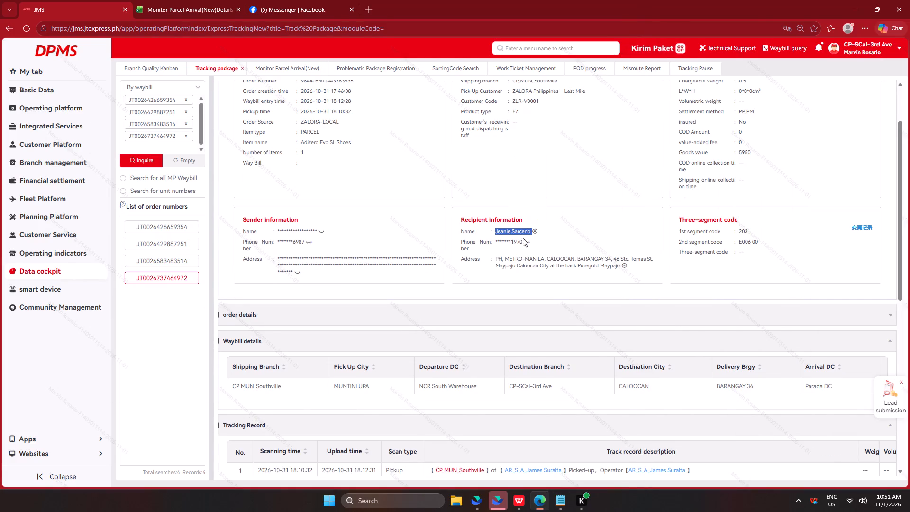
{"action": "key", "text": "ctrl+c"}
{"action": "key", "text": "ctrl+c"}
{"action": "key", "text": "alt+Tab"}
{"action": "key", "text": "ctrl+v"}
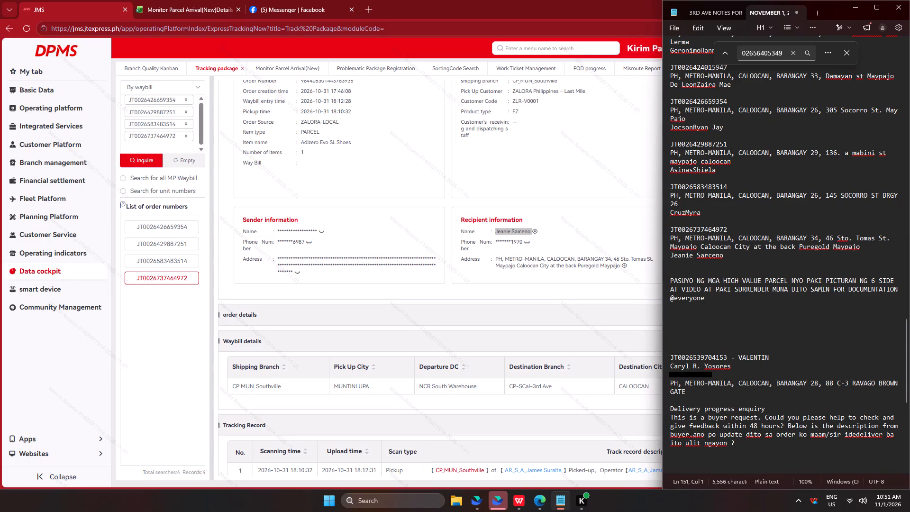
{"action": "double_click", "coordinate": [684, 265]}
{"action": "key", "text": "BackSpace"}
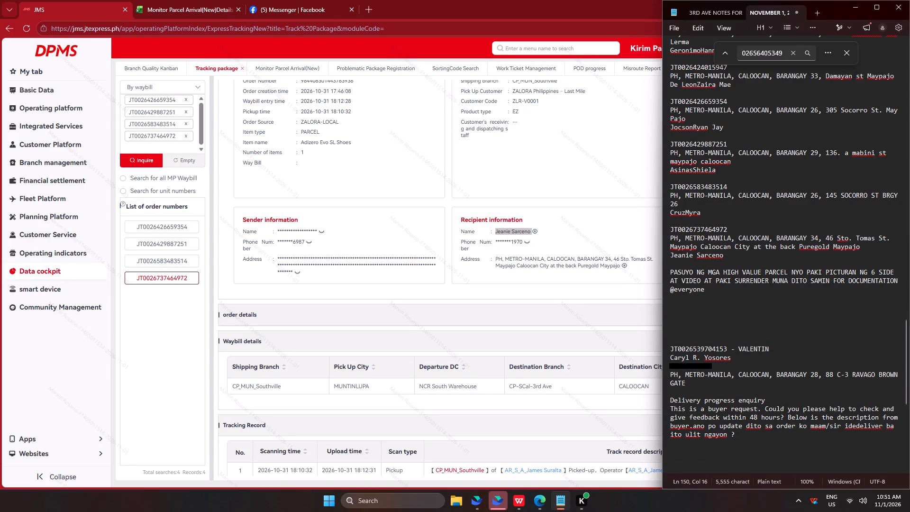
{"action": "left_click_drag", "start_coordinate": [713, 293], "coordinate": [646, 0]}
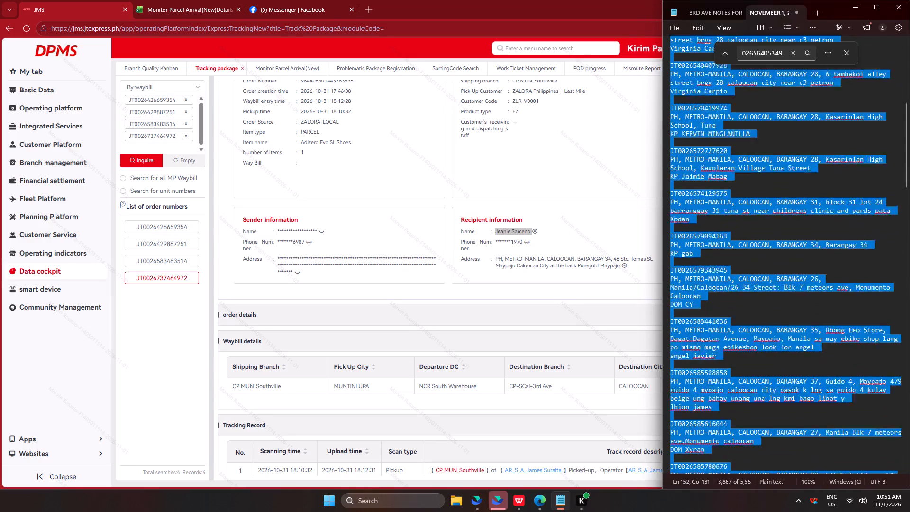
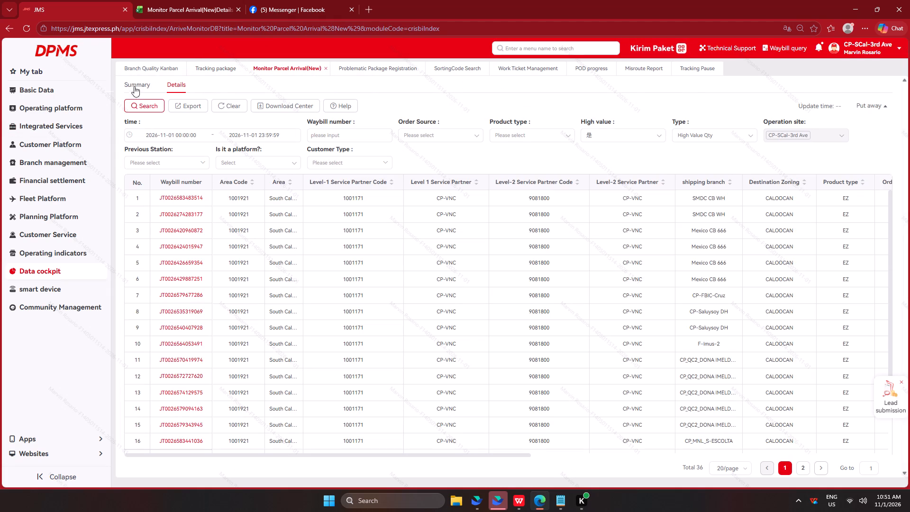
Refresh the Monitor Parcel Arrival summary and open the waybill details behind the branch's Total Qty under Should Arrive Quantity.
{"action": "left_click", "coordinate": [136, 87]}
{"action": "left_click", "coordinate": [142, 109]}
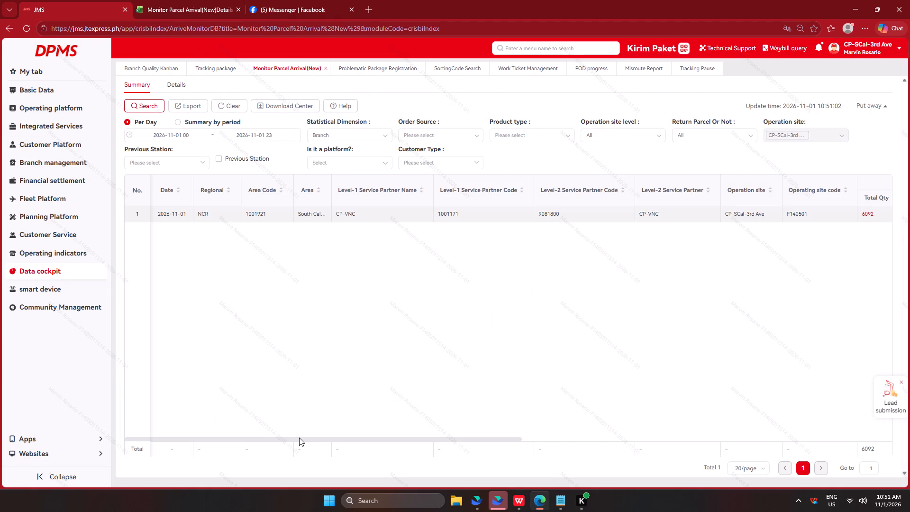
{"action": "left_click_drag", "start_coordinate": [306, 438], "coordinate": [506, 438]}
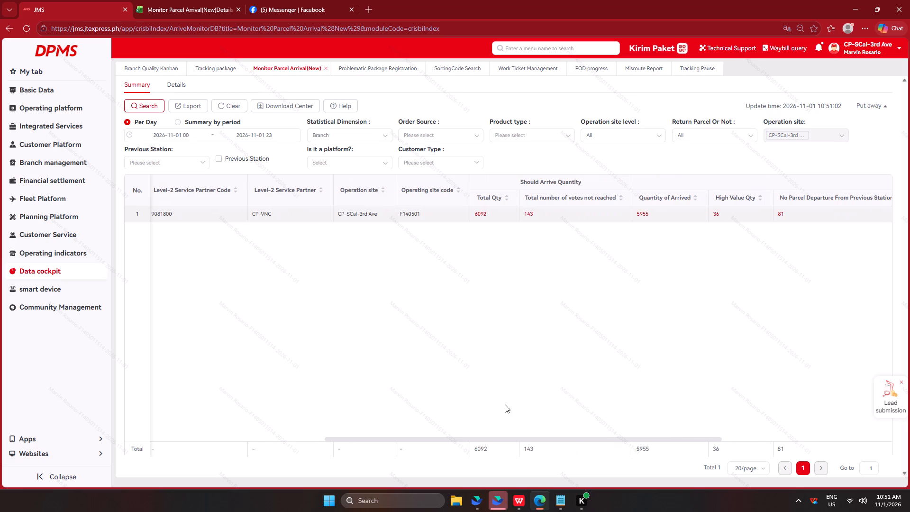
{"action": "left_click", "coordinate": [481, 215]}
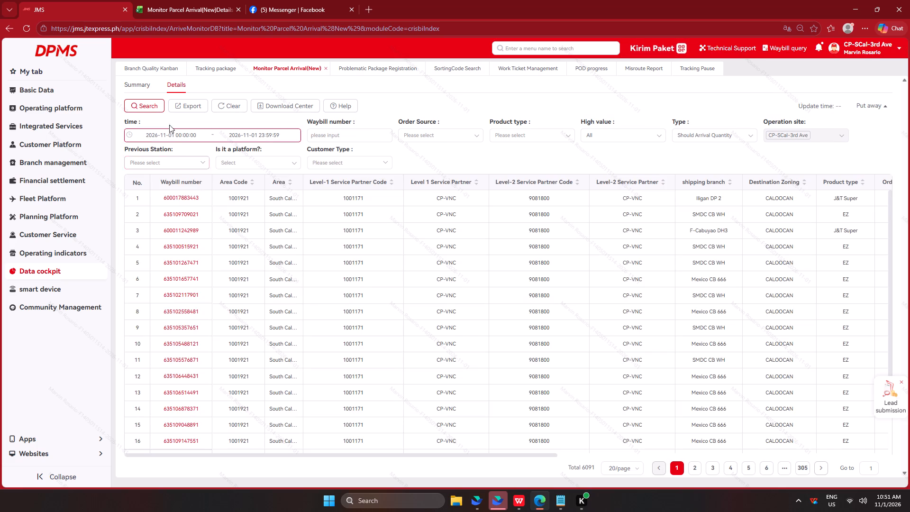
Export the November 1 parcel arrival details and open the newly generated file from the export list.
{"action": "left_click", "coordinate": [186, 103]}
{"action": "left_click", "coordinate": [522, 290]}
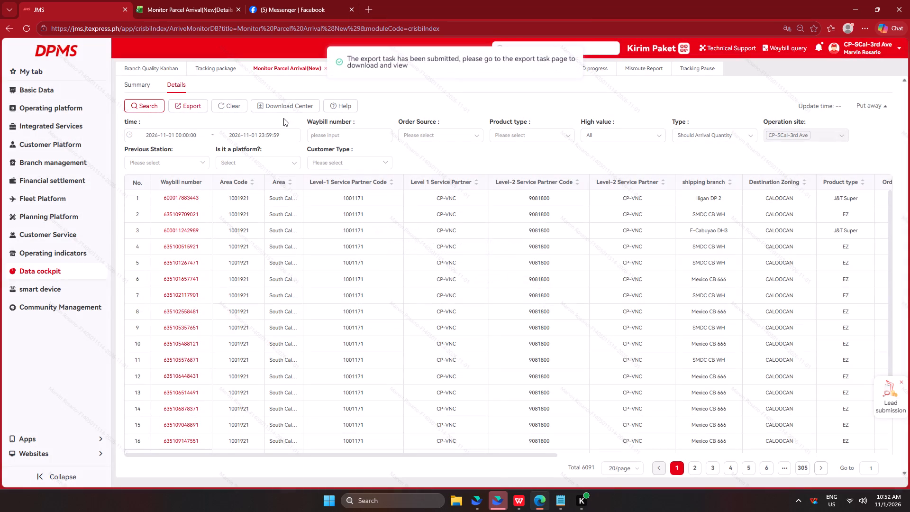
{"action": "left_click", "coordinate": [282, 109]}
{"action": "triple_click", "coordinate": [262, 146]}
{"action": "double_click", "coordinate": [262, 146]}
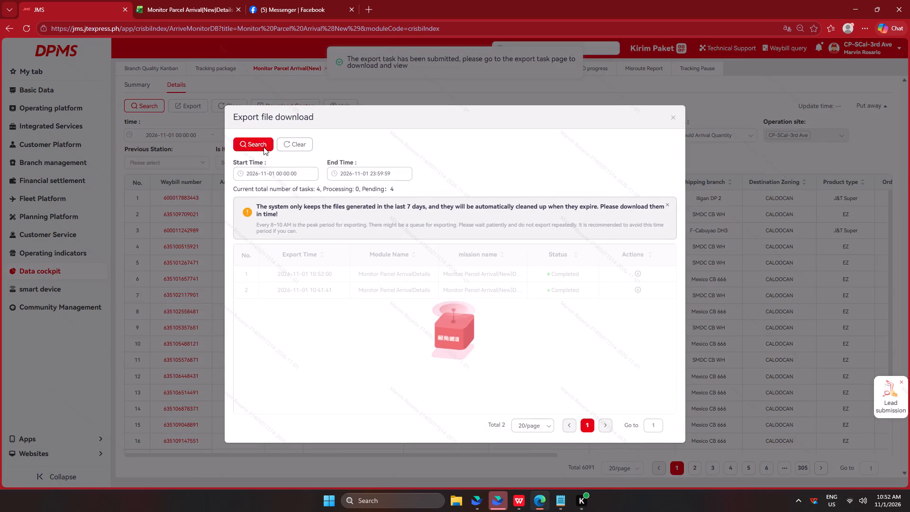
{"action": "left_click", "coordinate": [639, 276]}
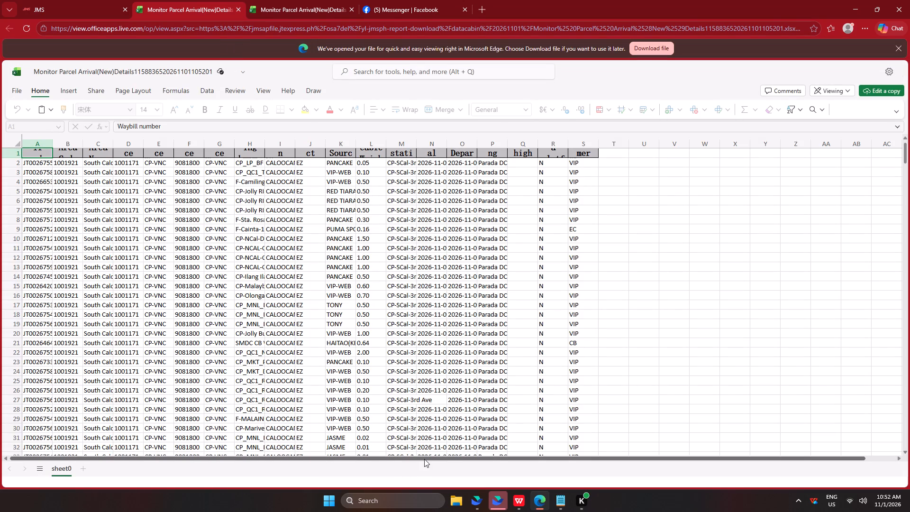
Close both exported parcel arrival spreadsheets and the export file list.
{"action": "left_click", "coordinate": [239, 9]}
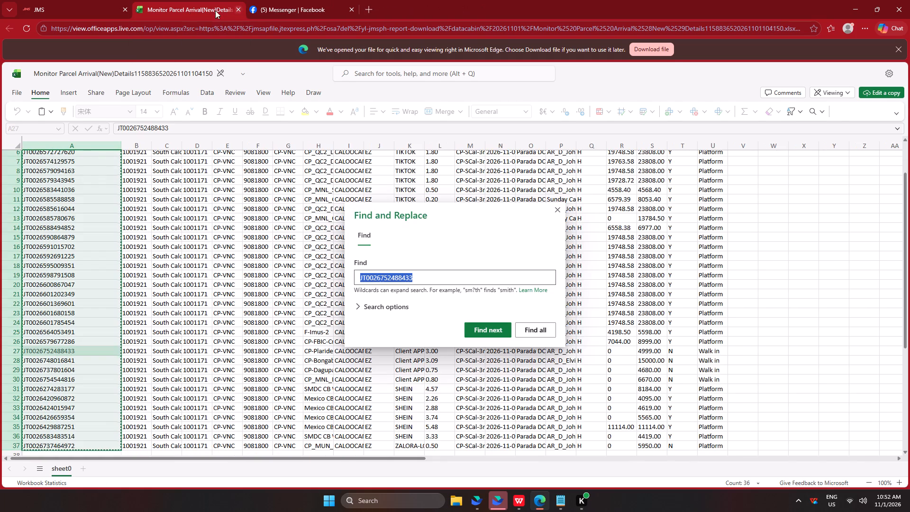
{"action": "key", "text": "ctrl+w"}
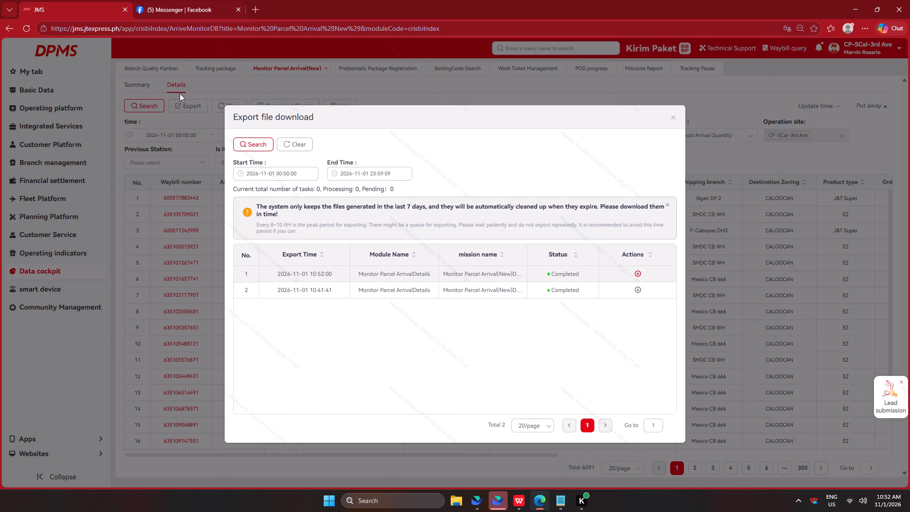
{"action": "key", "text": "Escape"}
Run the November 1 branch summary in Monitor Delivery(New) and export it.
{"action": "left_click", "coordinate": [68, 73]}
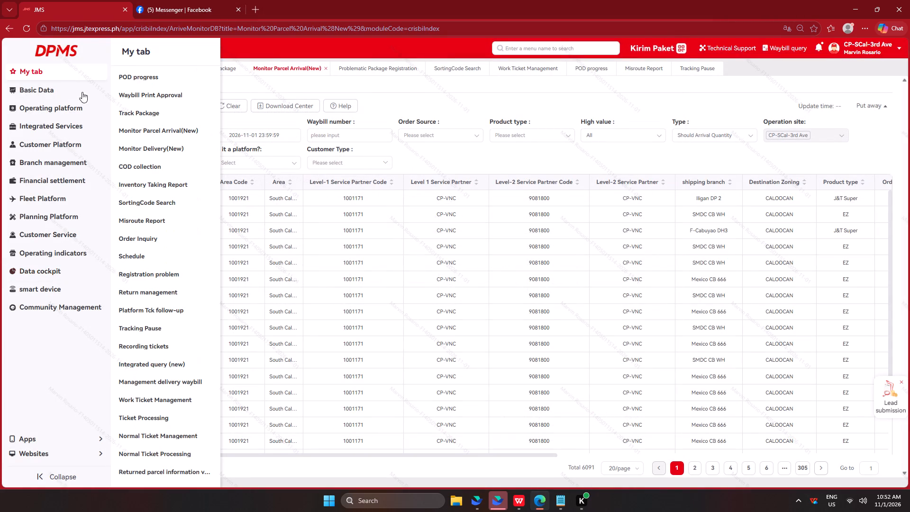
{"action": "left_click", "coordinate": [151, 151]}
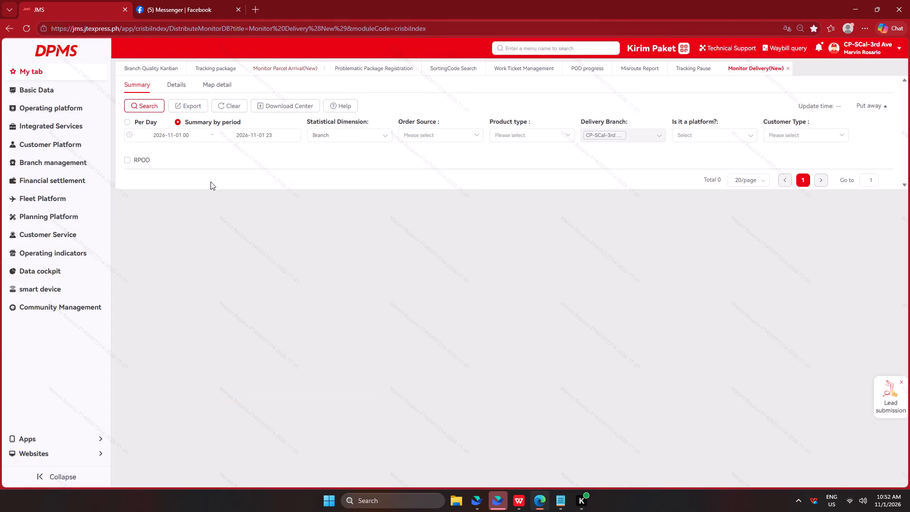
{"action": "left_click", "coordinate": [141, 104]}
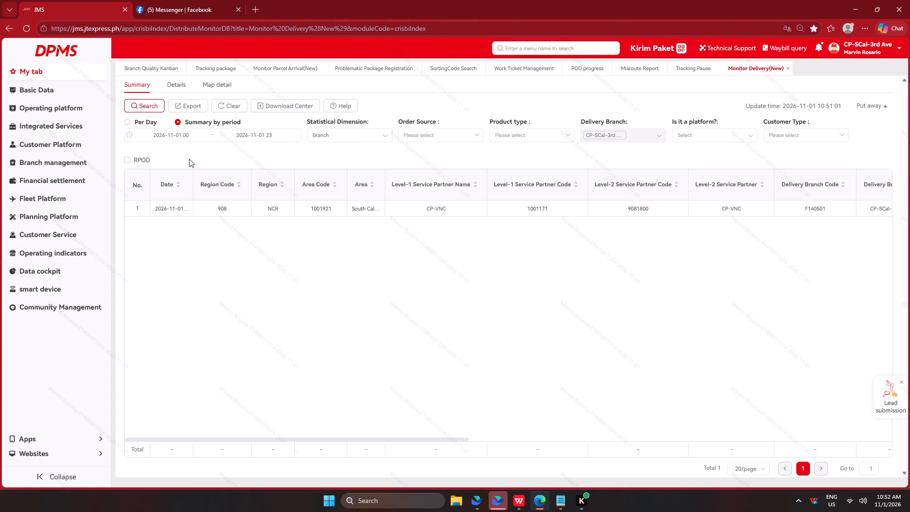
{"action": "left_click", "coordinate": [185, 109]}
{"action": "left_click", "coordinate": [520, 291]}
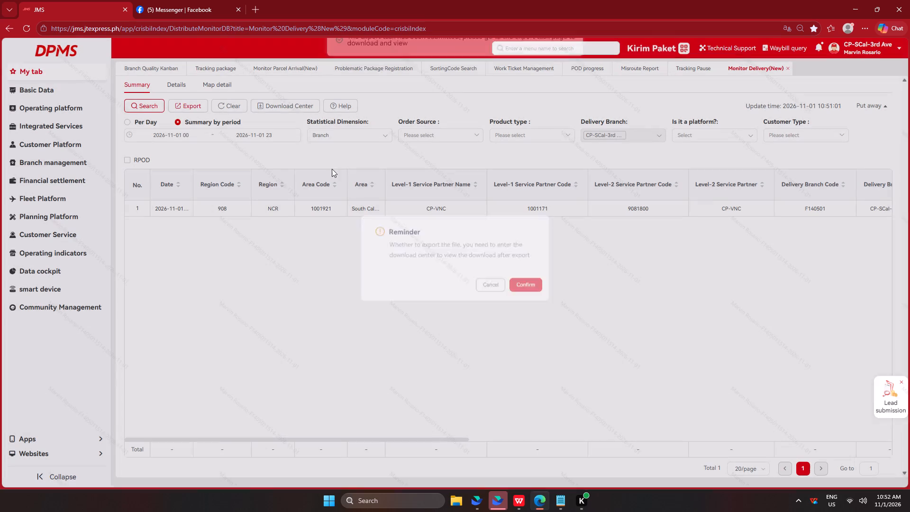
Open the details behind the branch's Total delivery figure and run the search on them.
{"action": "left_click_drag", "start_coordinate": [432, 441], "coordinate": [446, 440]}
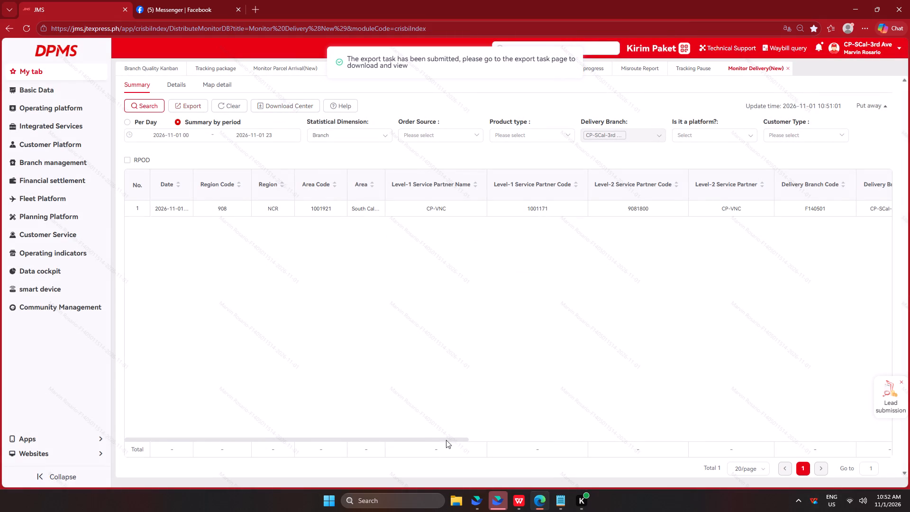
{"action": "left_click_drag", "start_coordinate": [446, 440], "coordinate": [563, 434]}
{"action": "left_click", "coordinate": [371, 395]}
{"action": "left_click_drag", "start_coordinate": [375, 438], "coordinate": [518, 436]}
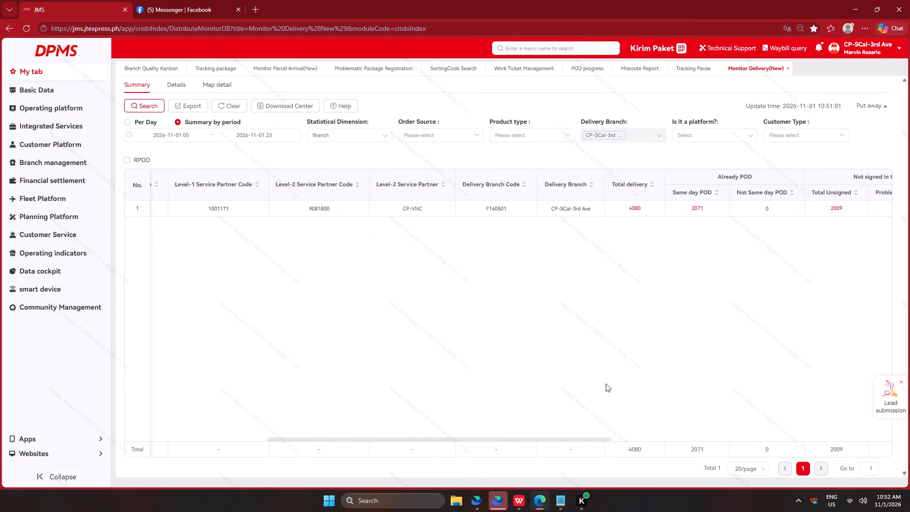
{"action": "left_click", "coordinate": [639, 208]}
{"action": "left_click", "coordinate": [144, 108]}
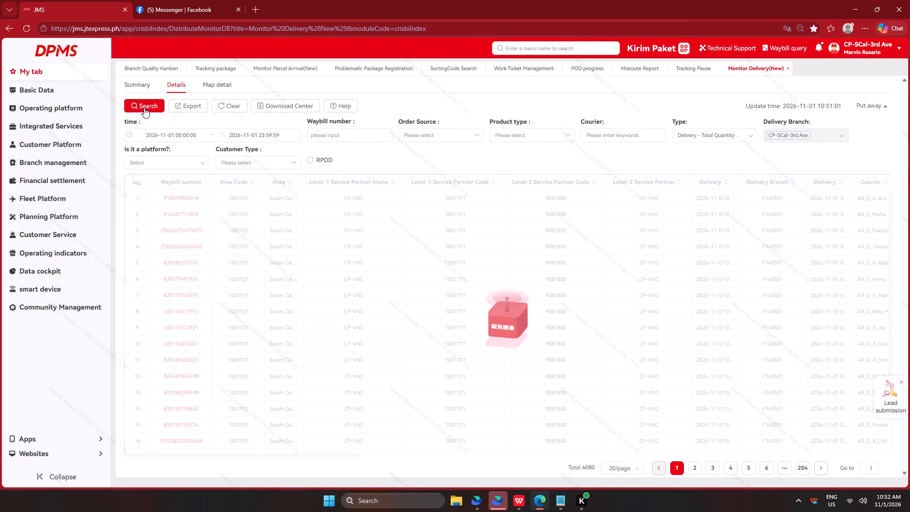
Export the November 1 total delivery details and open the generated details file from the export list.
{"action": "left_click", "coordinate": [174, 106]}
{"action": "left_click", "coordinate": [524, 290]}
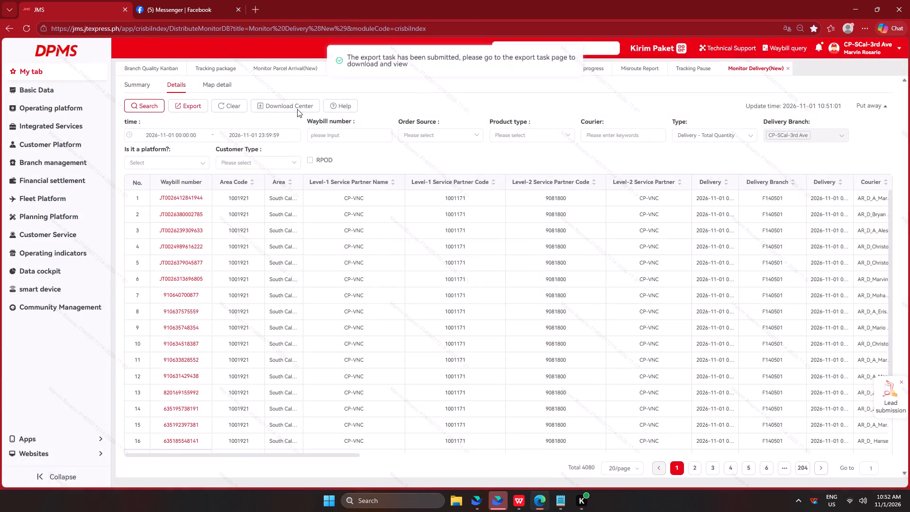
{"action": "left_click", "coordinate": [296, 109]}
{"action": "triple_click", "coordinate": [251, 138]}
{"action": "triple_click", "coordinate": [251, 138]}
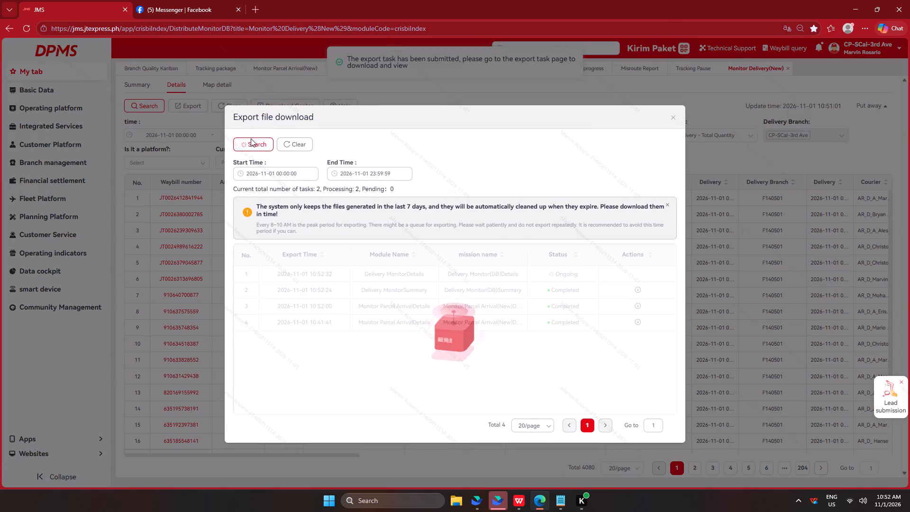
{"action": "left_click", "coordinate": [251, 138]}
{"action": "left_click", "coordinate": [641, 273]}
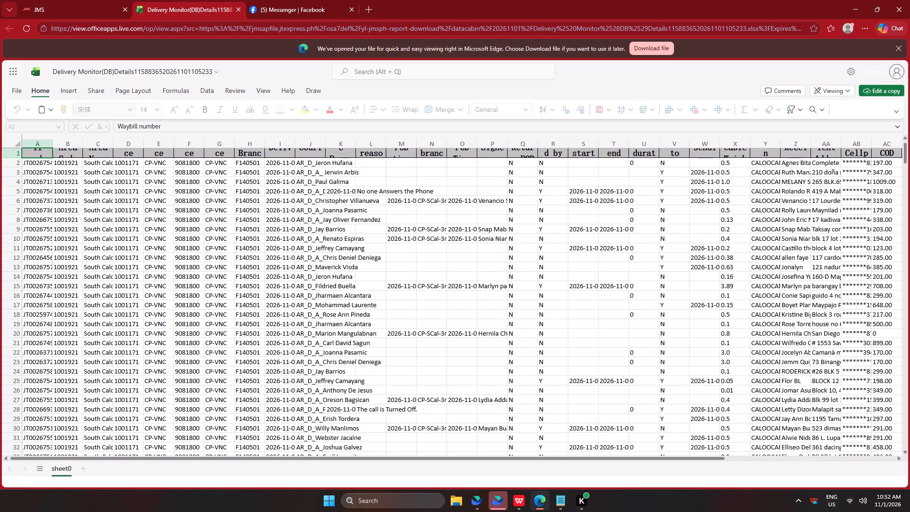
Examine the full header names around the COD, distance, ringing time and customer type columns of the delivery details sheet.
{"action": "left_click_drag", "start_coordinate": [391, 459], "coordinate": [486, 460]}
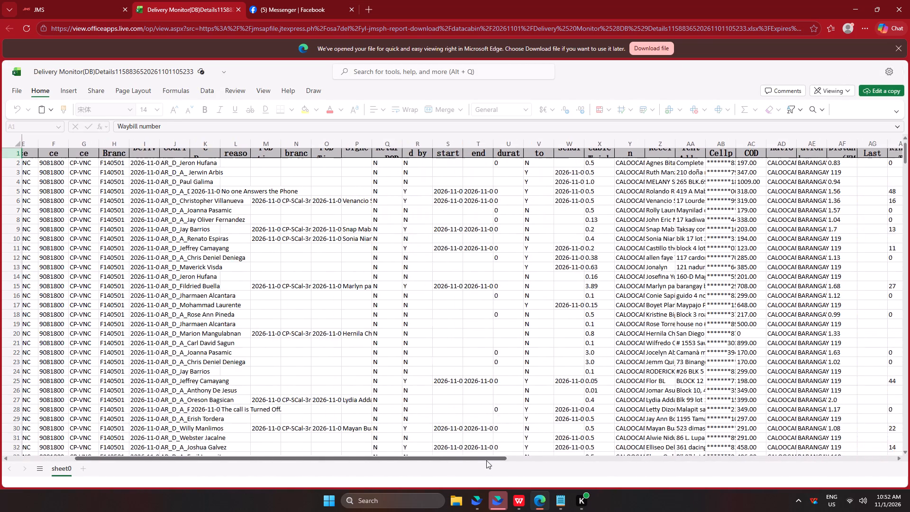
{"action": "left_click_drag", "start_coordinate": [486, 460], "coordinate": [528, 465]}
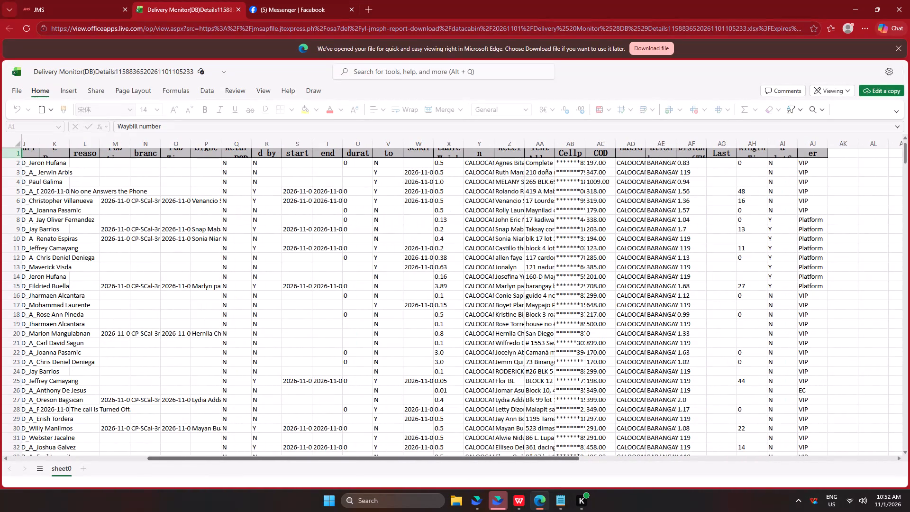
{"action": "left_click", "coordinate": [728, 155]}
{"action": "key", "text": "Left"}
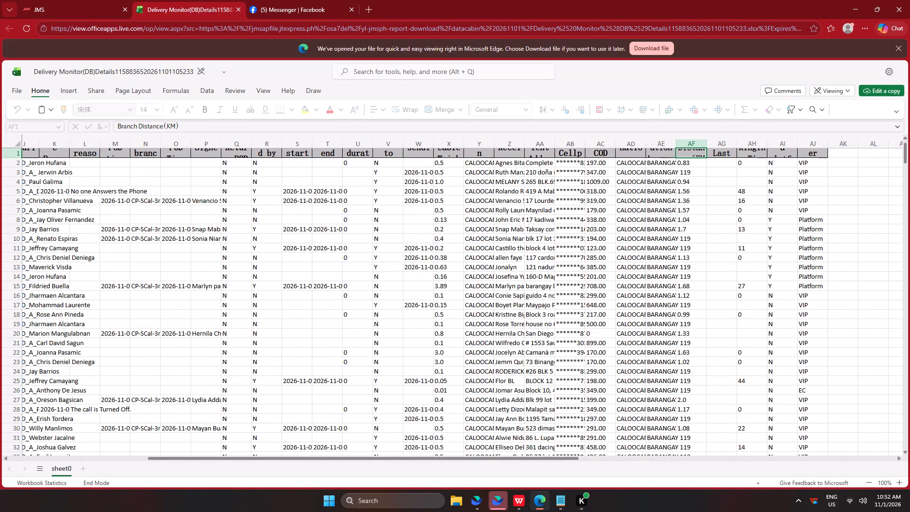
{"action": "key", "text": "Right"}
{"action": "key", "text": "Right"}
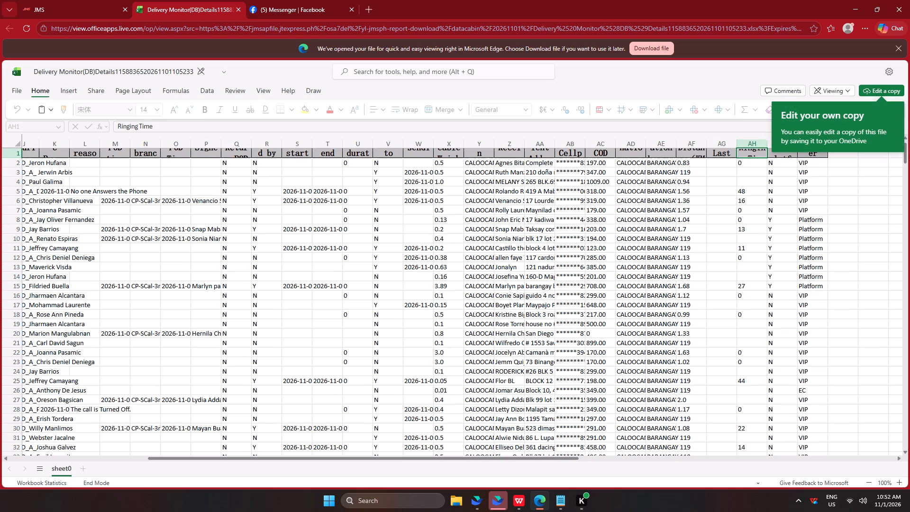
{"action": "key", "text": "Left"}
{"action": "key", "text": "Left"}
{"action": "key", "text": "Left"}
{"action": "key", "text": "Left"}
{"action": "key", "text": "Left"}
{"action": "key", "text": "Right"}
{"action": "key", "text": "Right"}
{"action": "key", "text": "Right"}
{"action": "key", "text": "Right"}
{"action": "key", "text": "Right"}
{"action": "key", "text": "Right"}
{"action": "key", "text": "Right"}
{"action": "key", "text": "Right"}
{"action": "key", "text": "Left"}
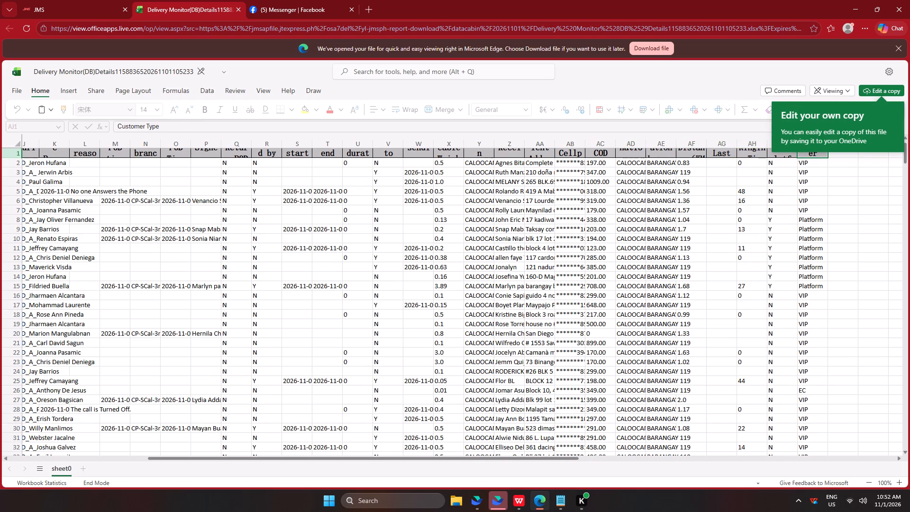
{"action": "key", "text": "Left"}
{"action": "key", "text": "Left"}
{"action": "key", "text": "Left"}
{"action": "key", "text": "Left"}
{"action": "key", "text": "Left"}
{"action": "key", "text": "Left"}
{"action": "key", "text": "Right"}
{"action": "key", "text": "Left"}
{"action": "key", "text": "Left"}
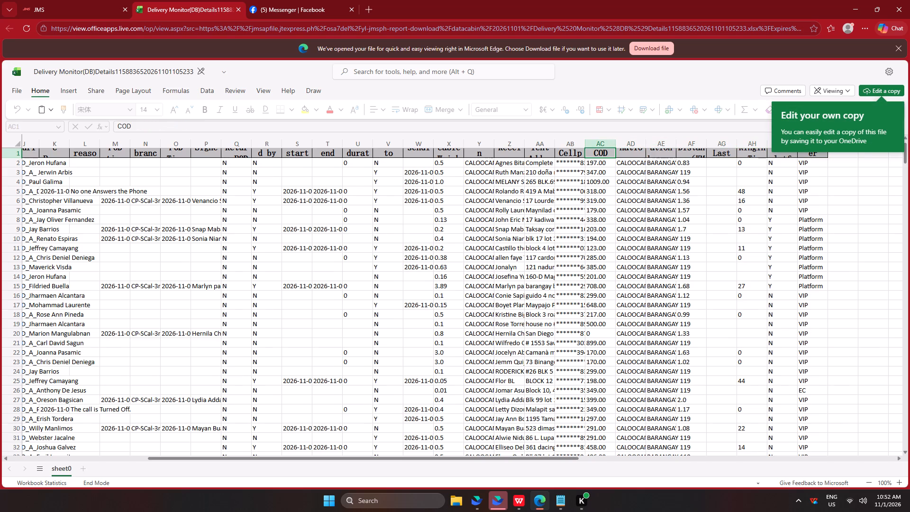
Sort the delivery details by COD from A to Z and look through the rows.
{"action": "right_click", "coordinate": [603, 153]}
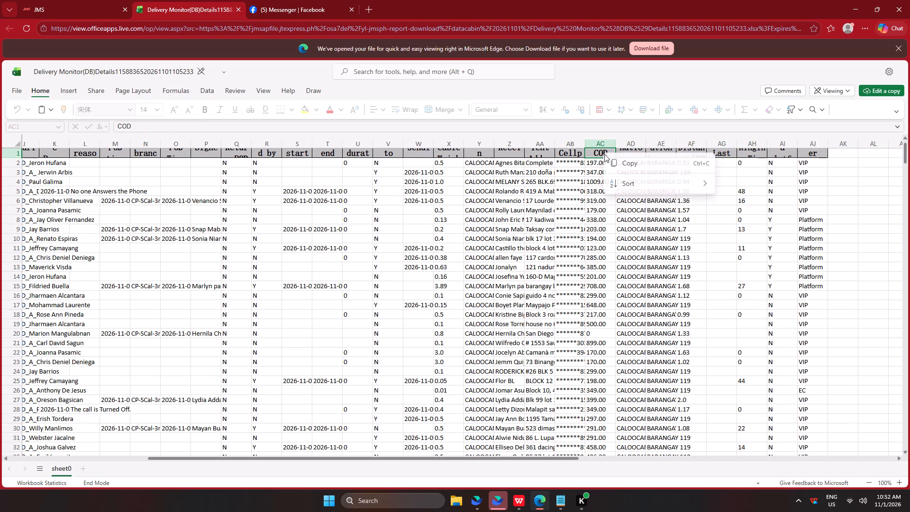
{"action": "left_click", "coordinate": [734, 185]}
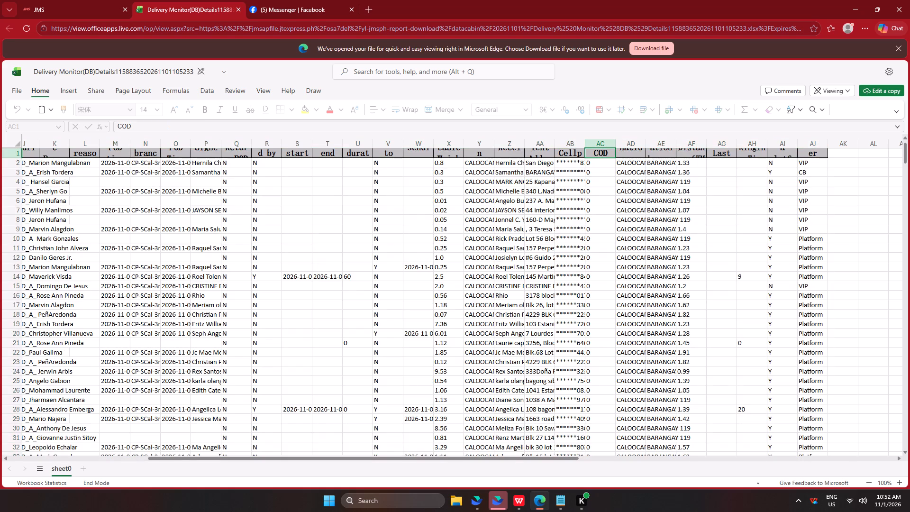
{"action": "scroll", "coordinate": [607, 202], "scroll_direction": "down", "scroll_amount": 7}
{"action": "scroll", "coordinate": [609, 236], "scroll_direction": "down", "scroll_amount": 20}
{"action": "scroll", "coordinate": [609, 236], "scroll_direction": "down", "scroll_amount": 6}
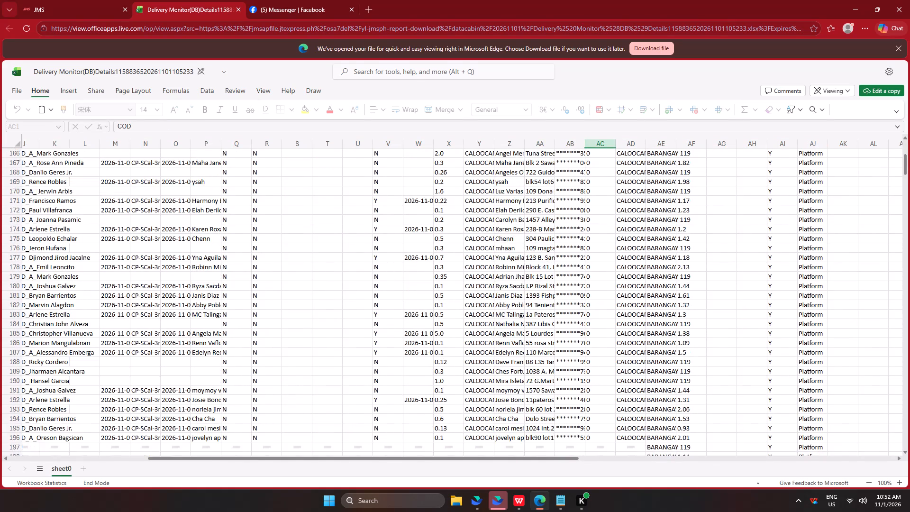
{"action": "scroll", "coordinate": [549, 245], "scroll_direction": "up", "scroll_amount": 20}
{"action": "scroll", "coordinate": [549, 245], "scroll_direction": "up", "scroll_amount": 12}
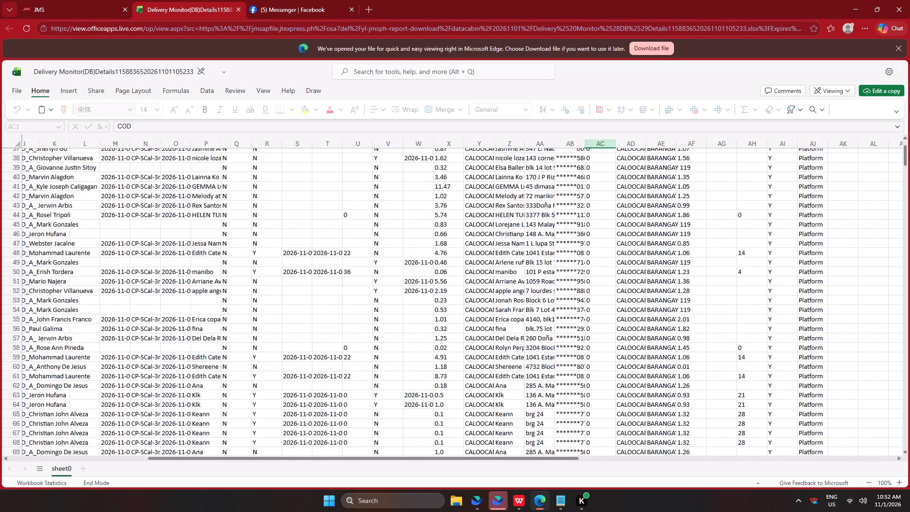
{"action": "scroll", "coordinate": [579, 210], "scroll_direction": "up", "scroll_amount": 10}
Sort the delivery details by COD from Z to A.
{"action": "right_click", "coordinate": [606, 151]}
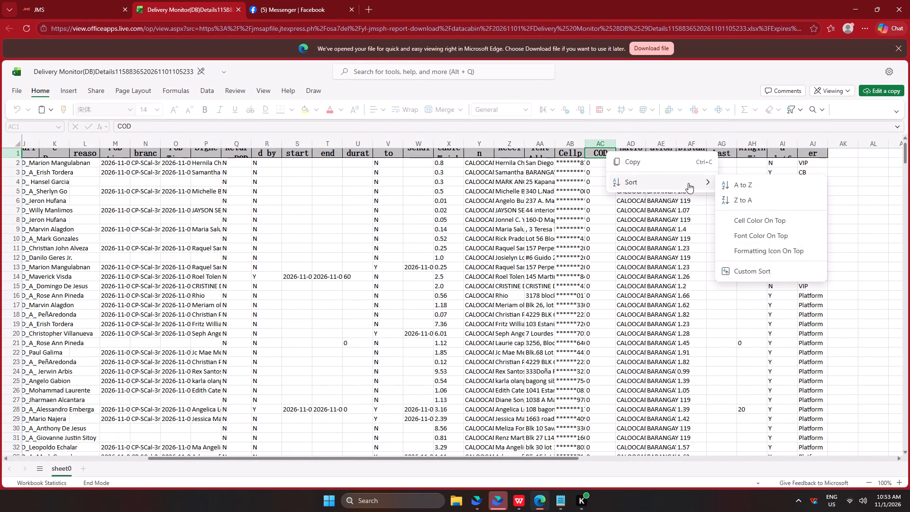
{"action": "left_click", "coordinate": [728, 196]}
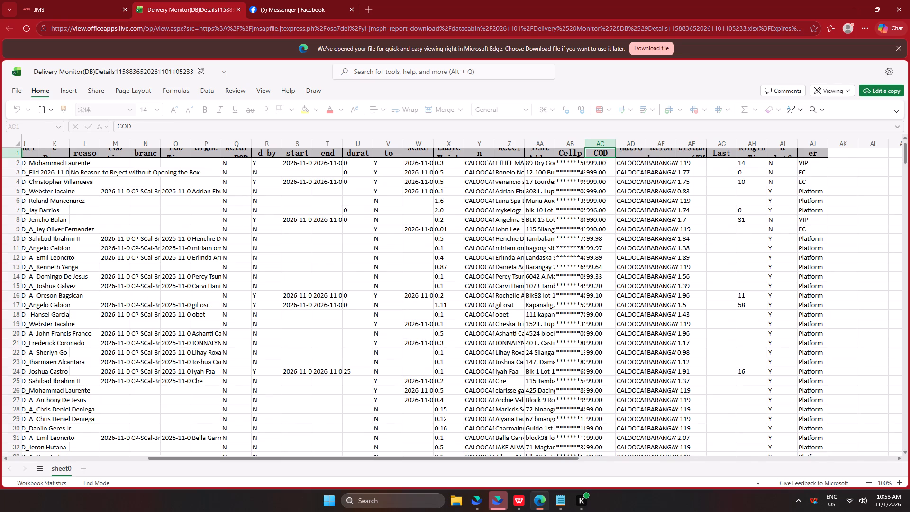
Look through the COD column of the sorted delivery details from the first row down past row 368, and close the file.
{"action": "left_click_drag", "start_coordinate": [598, 161], "coordinate": [564, 511]}
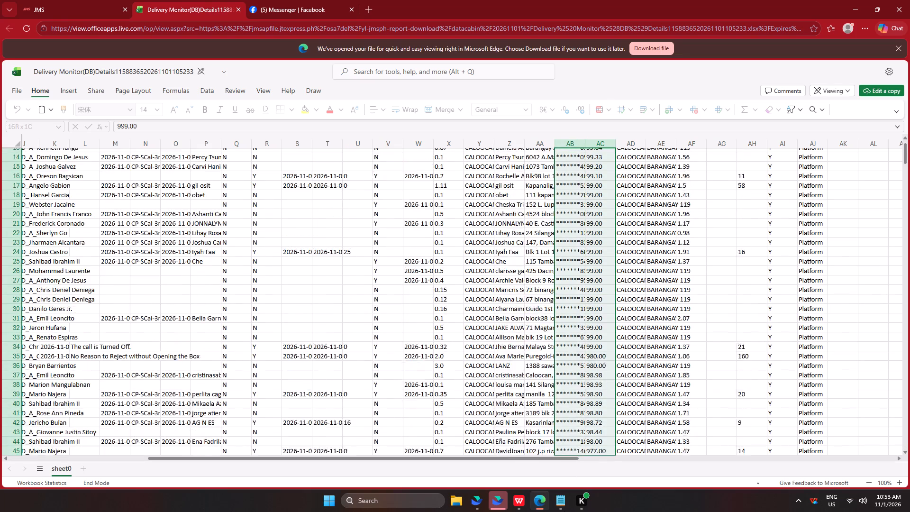
{"action": "left_click_drag", "start_coordinate": [564, 511], "coordinate": [603, 459]}
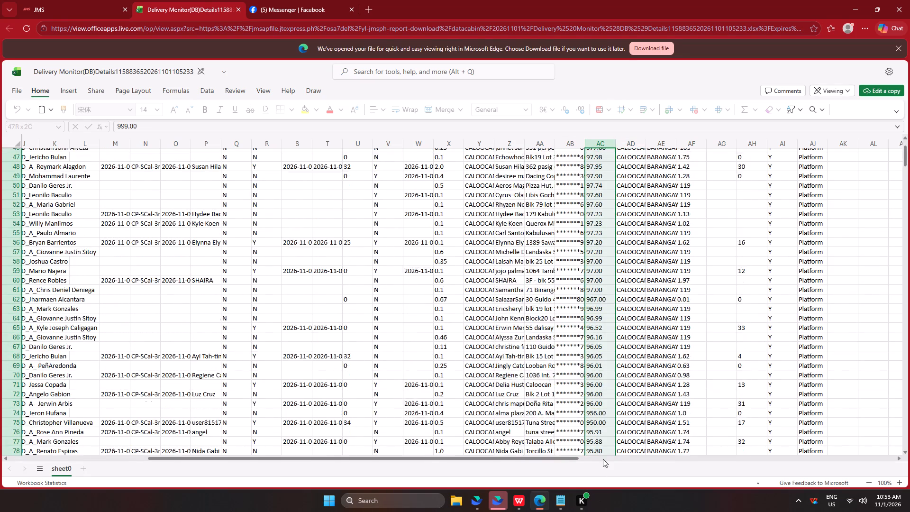
{"action": "left_click_drag", "start_coordinate": [603, 459], "coordinate": [605, 511]}
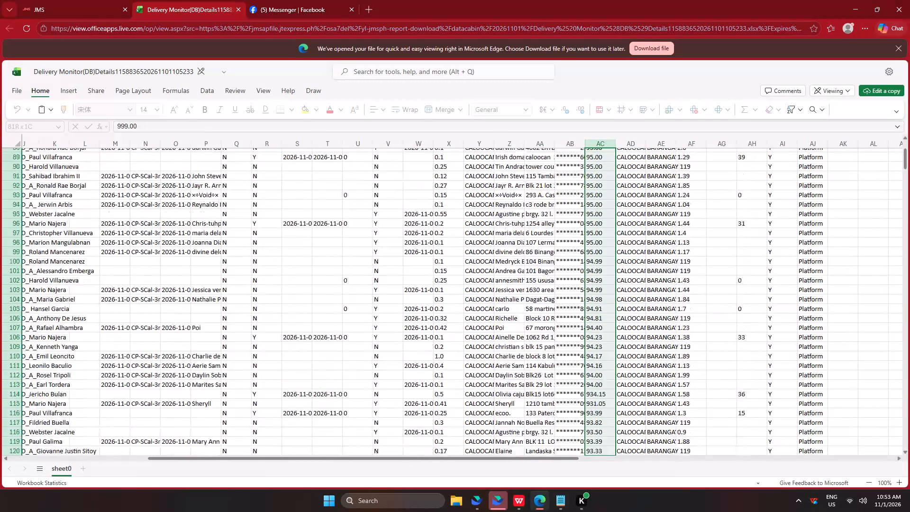
{"action": "left_click_drag", "start_coordinate": [605, 511], "coordinate": [619, 511]}
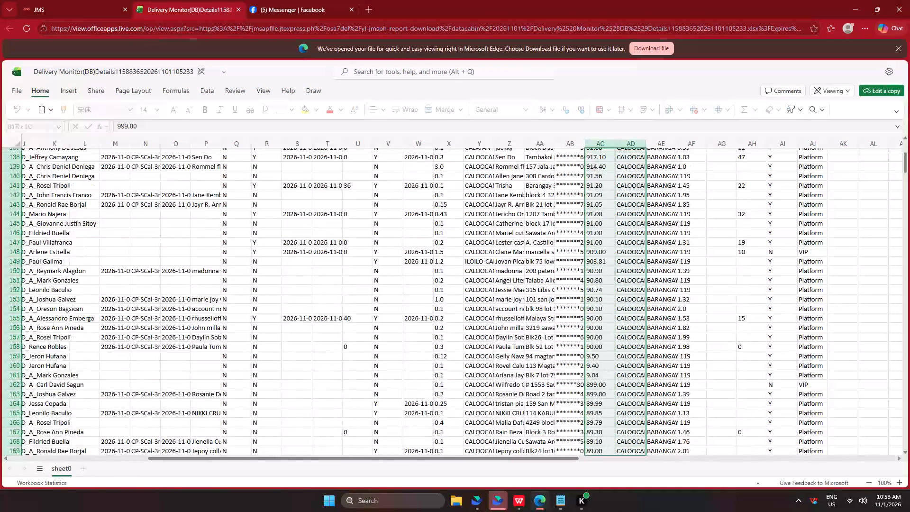
{"action": "left_click_drag", "start_coordinate": [619, 511], "coordinate": [606, 467]}
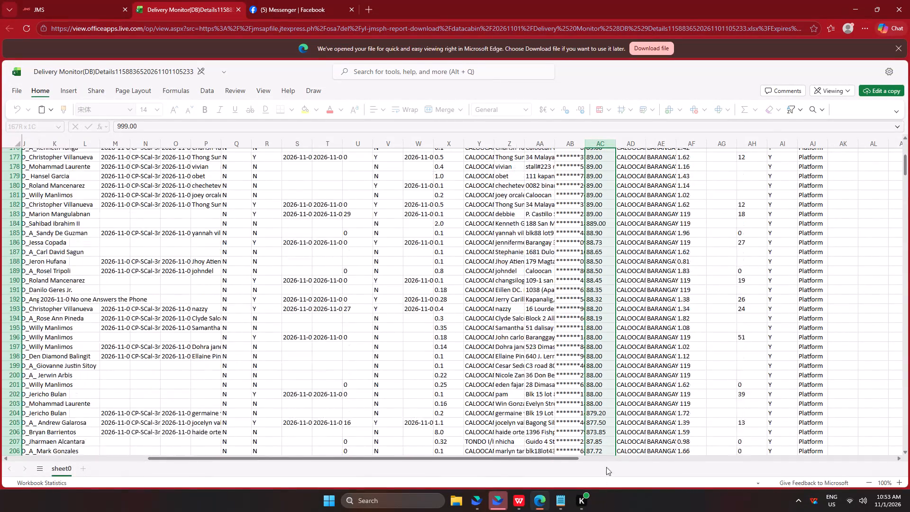
{"action": "left_click_drag", "start_coordinate": [606, 467], "coordinate": [596, 511]}
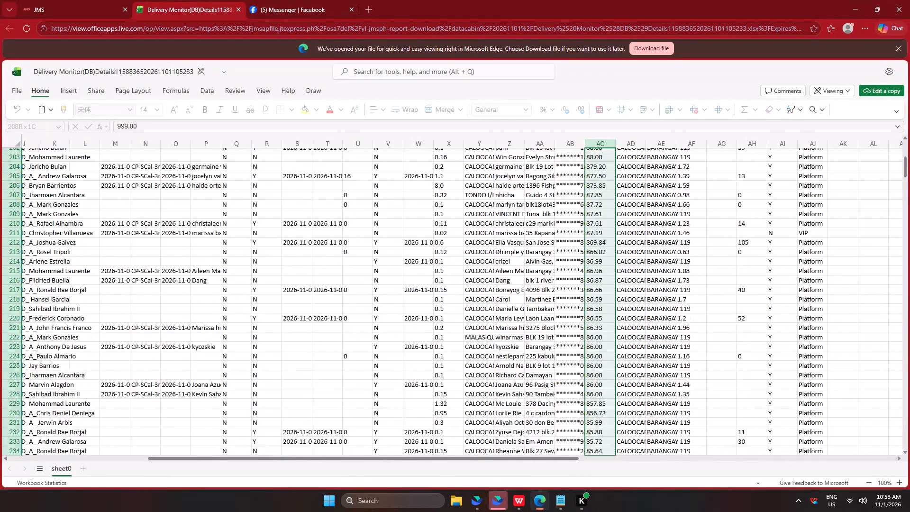
{"action": "left_click_drag", "start_coordinate": [596, 511], "coordinate": [582, 511]}
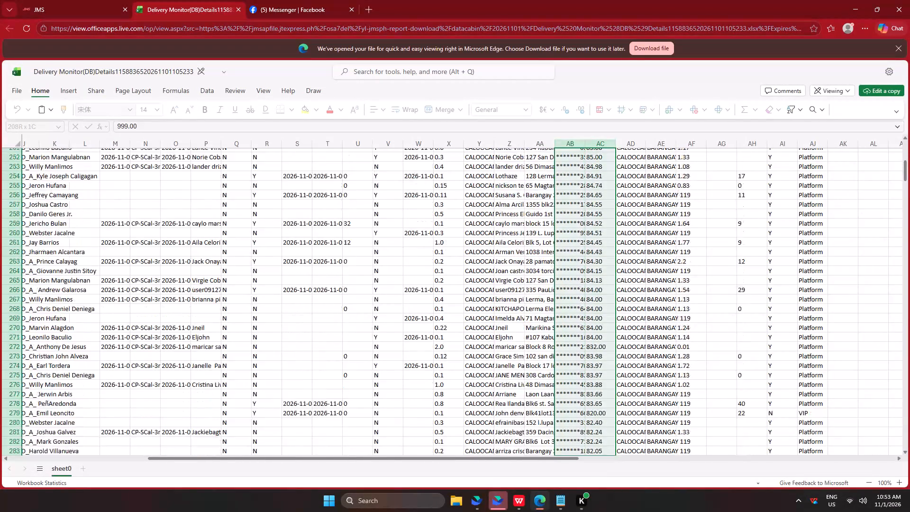
{"action": "left_click_drag", "start_coordinate": [582, 511], "coordinate": [615, 511]}
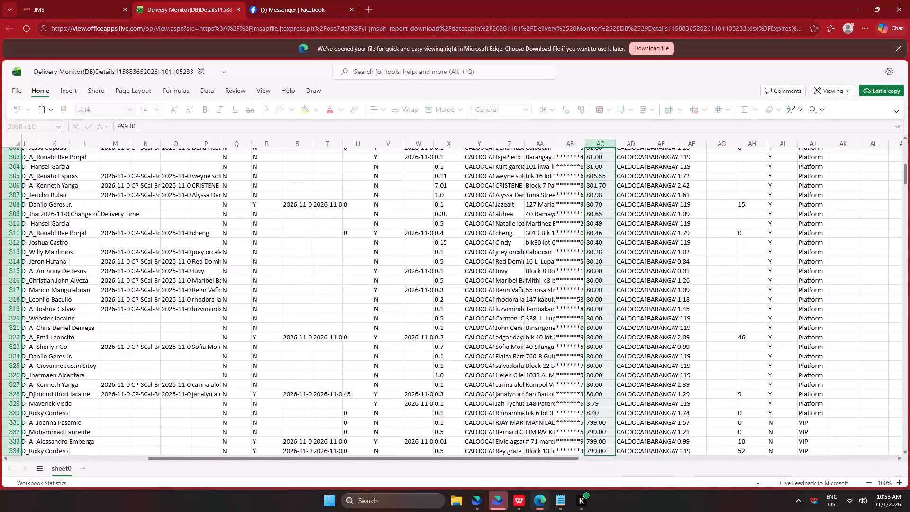
{"action": "left_click_drag", "start_coordinate": [615, 511], "coordinate": [613, 494]}
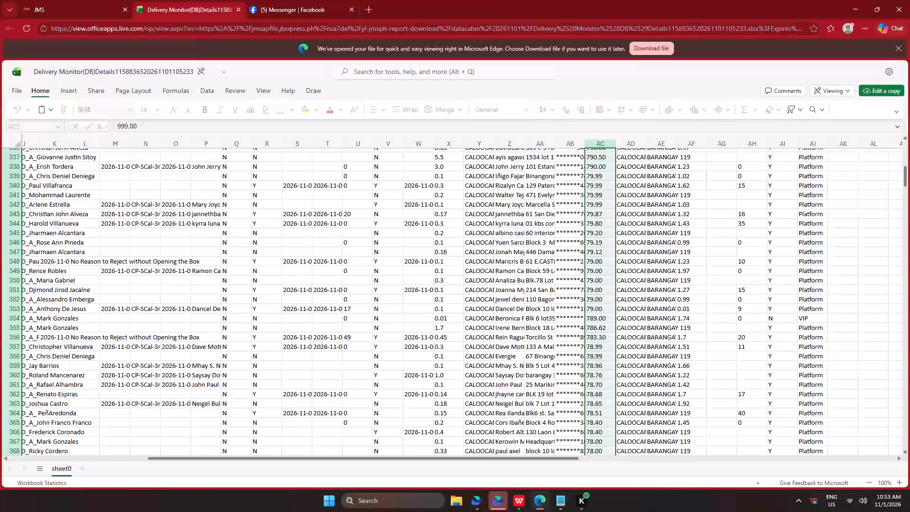
{"action": "scroll", "coordinate": [611, 359], "scroll_direction": "up", "scroll_amount": 1}
{"action": "scroll", "coordinate": [612, 376], "scroll_direction": "down", "scroll_amount": 17}
{"action": "scroll", "coordinate": [613, 383], "scroll_direction": "up", "scroll_amount": 11}
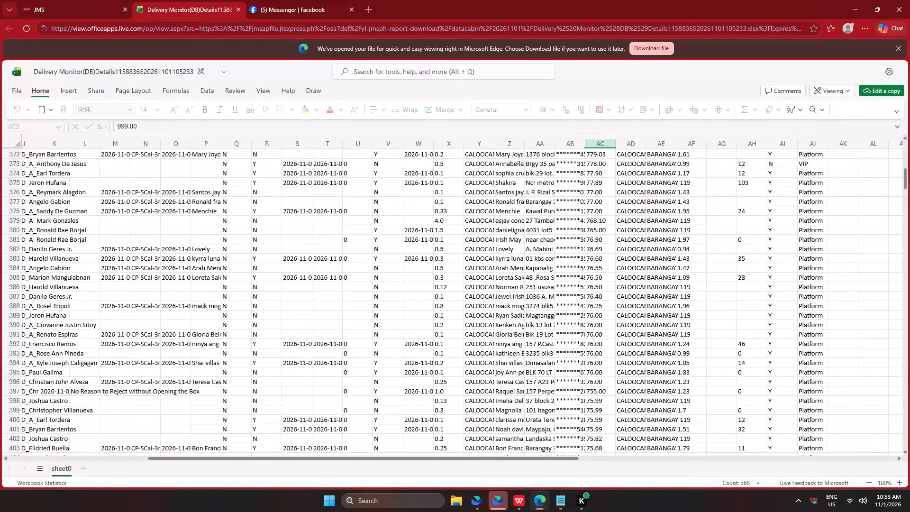
{"action": "scroll", "coordinate": [573, 326], "scroll_direction": "up", "scroll_amount": 5}
{"action": "key", "text": "ctrl+w"}
{"action": "key", "text": "Escape"}
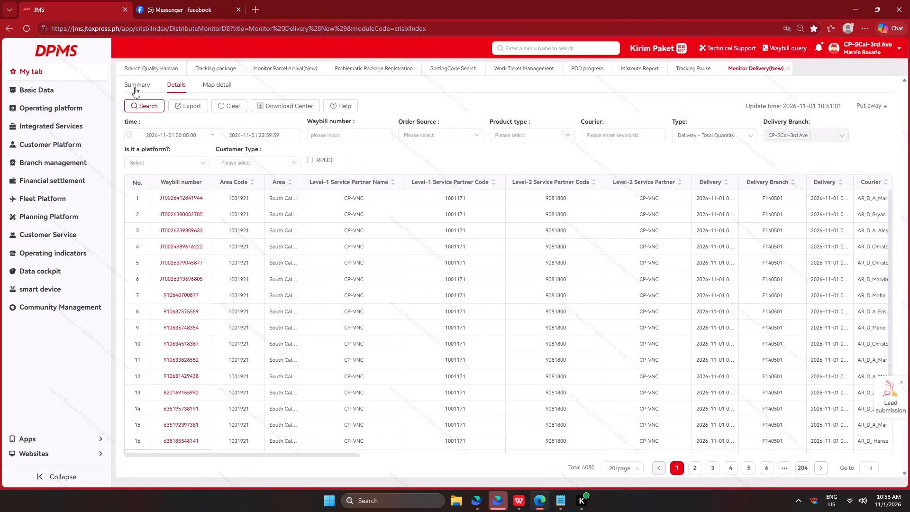
Refresh the November 1 delivery summary for CP-SCal-3rd Ave, review its POD and contact rate columns, and close Monitor Delivery(New).
{"action": "left_click", "coordinate": [135, 87]}
{"action": "left_click", "coordinate": [141, 107]}
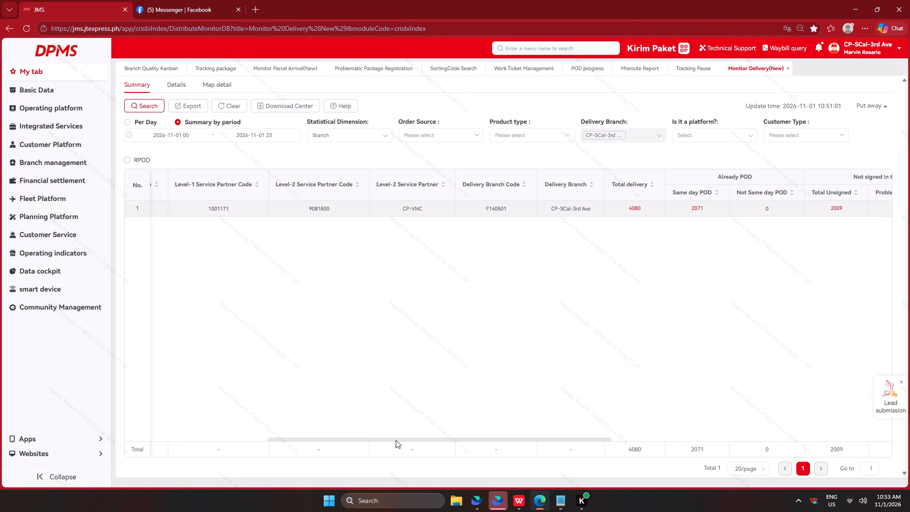
{"action": "left_click_drag", "start_coordinate": [396, 439], "coordinate": [666, 459]}
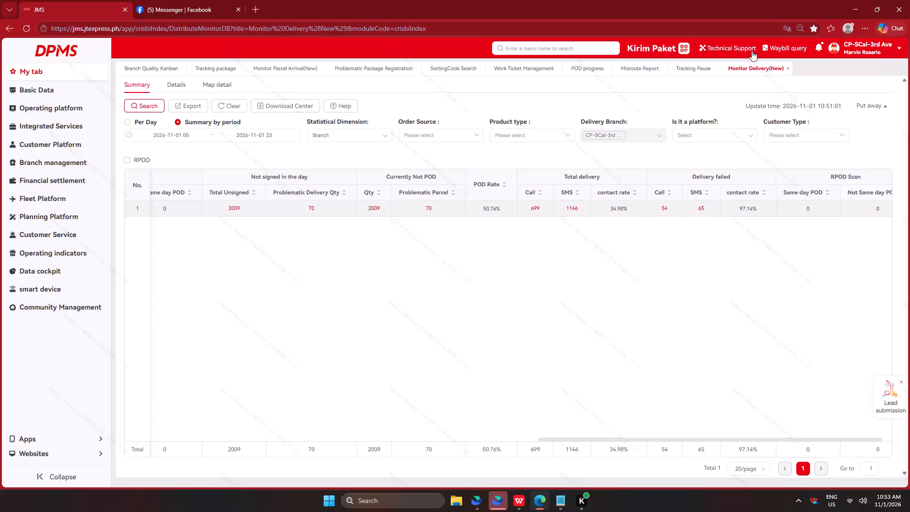
{"action": "left_click", "coordinate": [791, 68]}
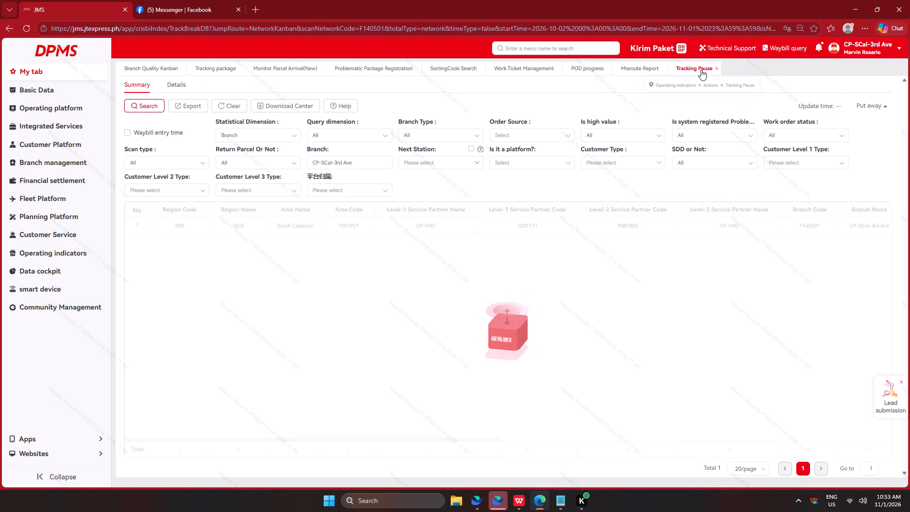
Refresh the Tracking Pause summary for CP-SCal-3rd Ave, review its no-movement columns through more than seven days, and close the page.
{"action": "left_click", "coordinate": [701, 70]}
{"action": "left_click", "coordinate": [151, 110]}
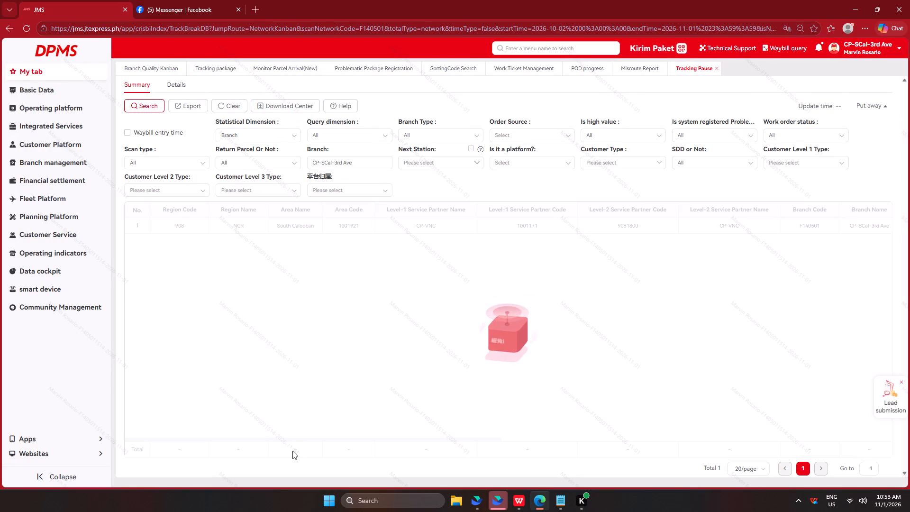
{"action": "left_click_drag", "start_coordinate": [285, 438], "coordinate": [622, 447]}
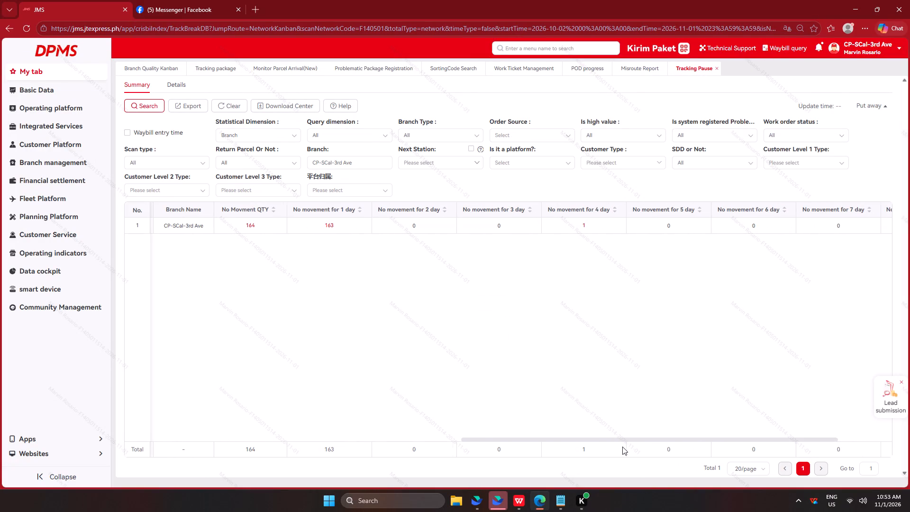
{"action": "left_click_drag", "start_coordinate": [622, 447], "coordinate": [671, 446]}
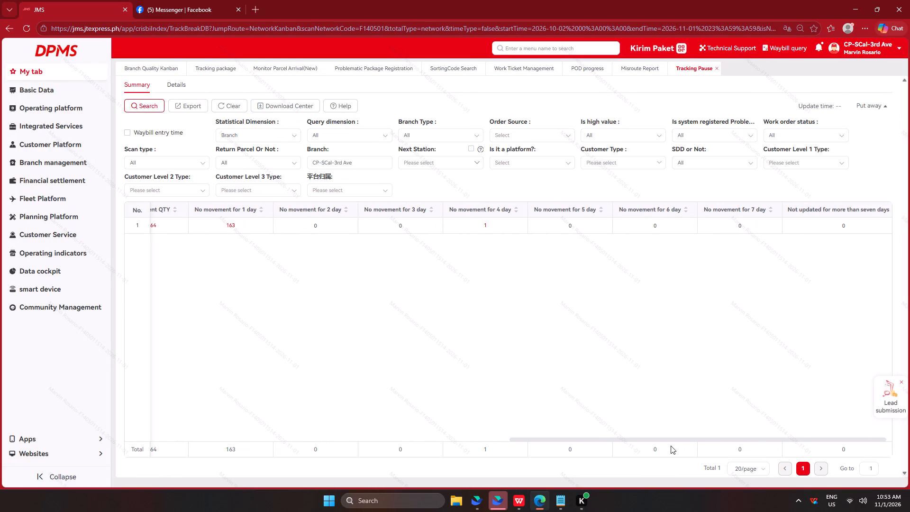
{"action": "left_click_drag", "start_coordinate": [671, 446], "coordinate": [670, 445]}
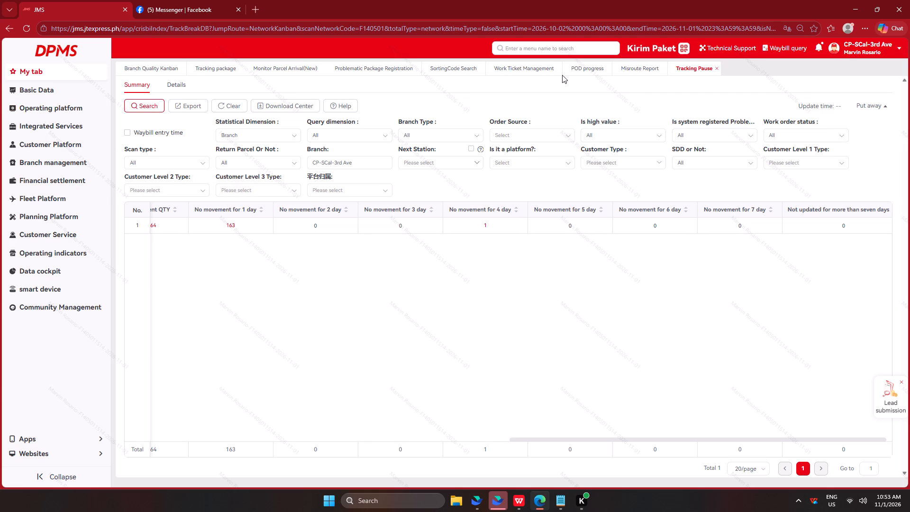
{"action": "left_click", "coordinate": [713, 68]}
{"action": "left_click", "coordinate": [715, 66]}
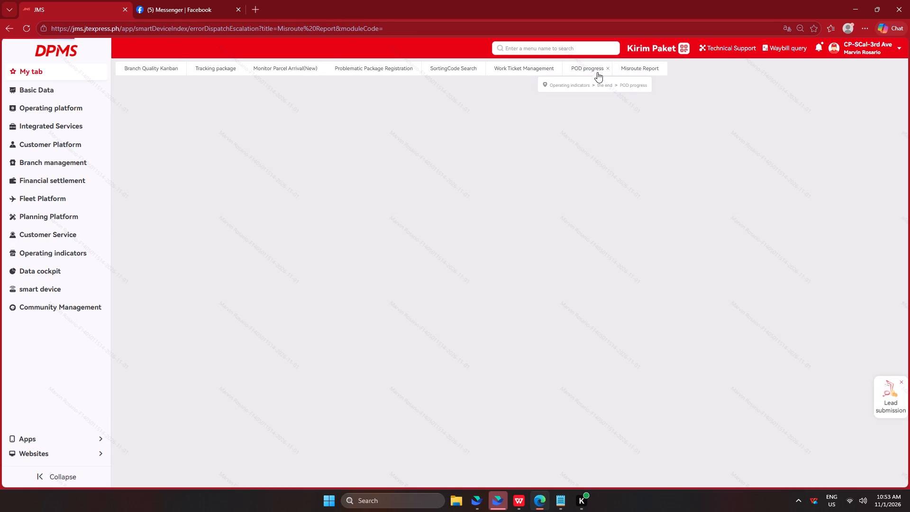
Open the POD progress page.
{"action": "left_click", "coordinate": [597, 72]}
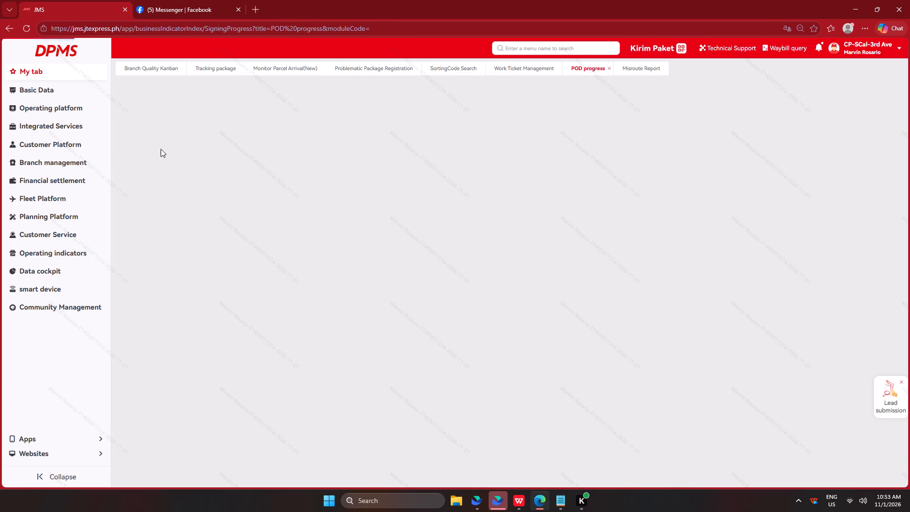
Refresh the POD progress summary for CP-SCal-3rd Ave and review today's planning table from POD quantities through delivery scan, on-time and delay columns.
{"action": "left_click", "coordinate": [154, 102]}
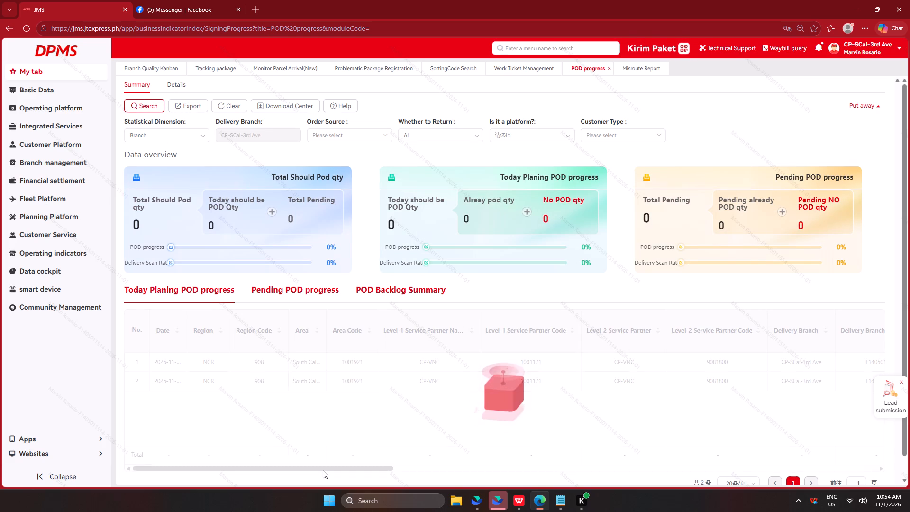
{"action": "left_click_drag", "start_coordinate": [335, 466], "coordinate": [525, 474]}
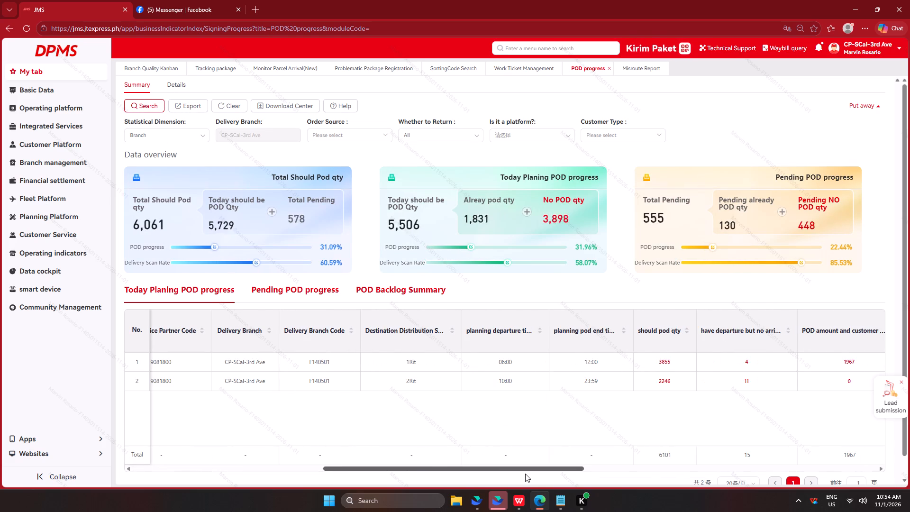
{"action": "left_click_drag", "start_coordinate": [525, 474], "coordinate": [703, 475]}
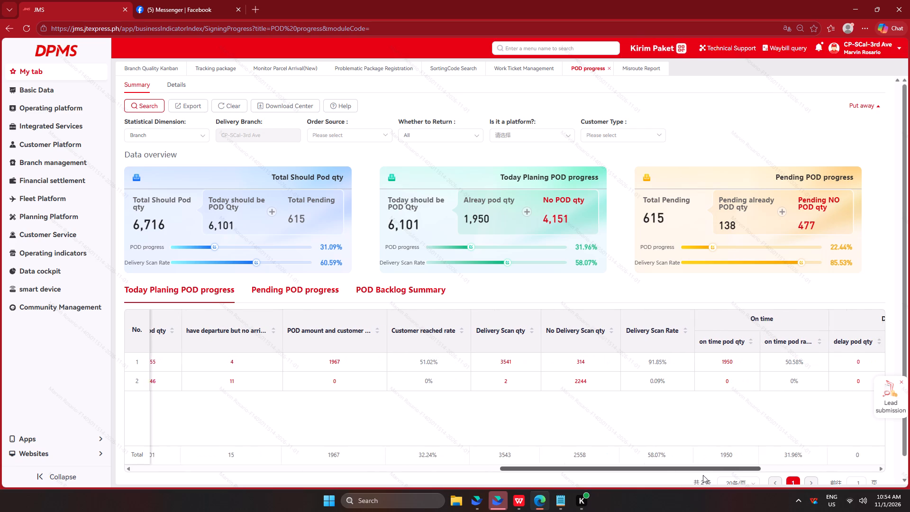
{"action": "left_click_drag", "start_coordinate": [703, 475], "coordinate": [712, 473]}
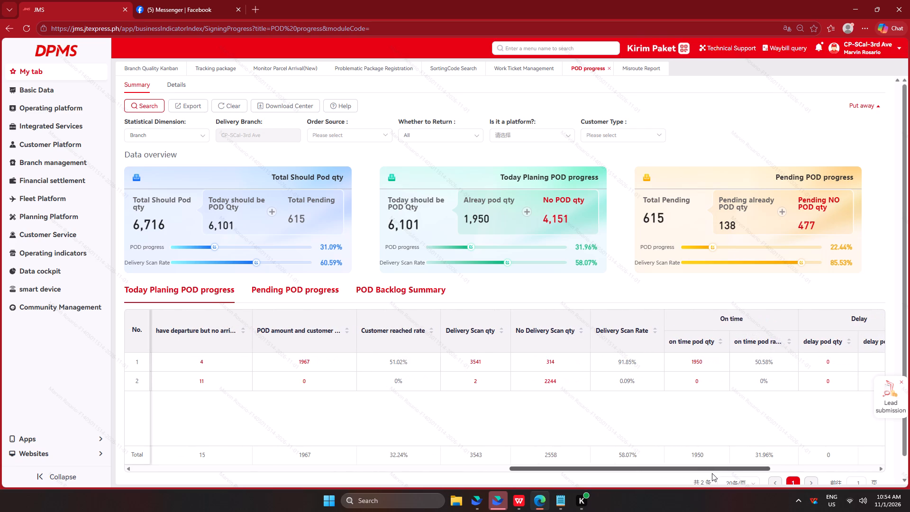
{"action": "left_click_drag", "start_coordinate": [712, 473], "coordinate": [740, 466]}
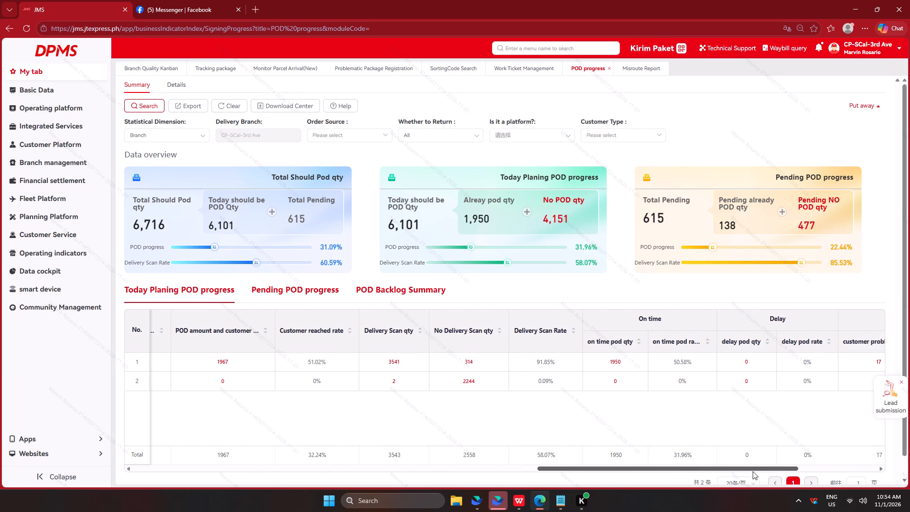
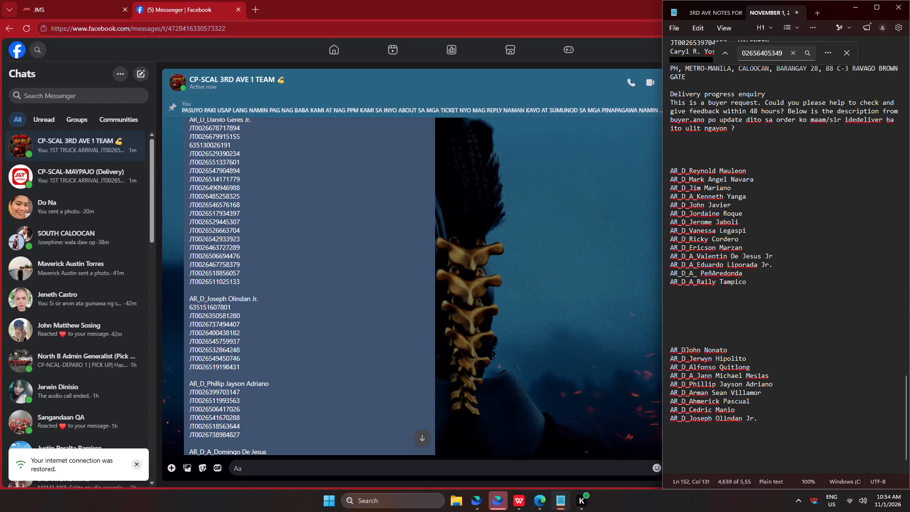
Select the third rider's entry in the upper rider list of the November 1 notes.
{"action": "left_click_drag", "start_coordinate": [737, 186], "coordinate": [655, 185]}
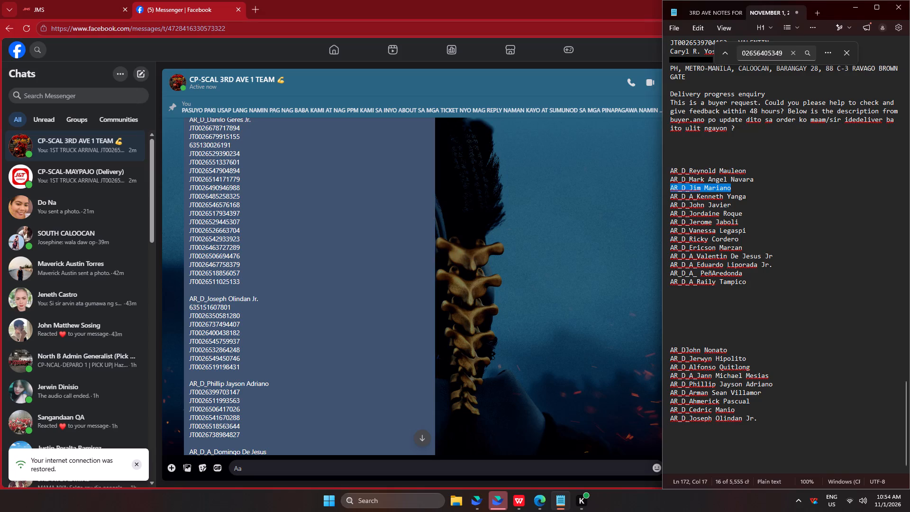
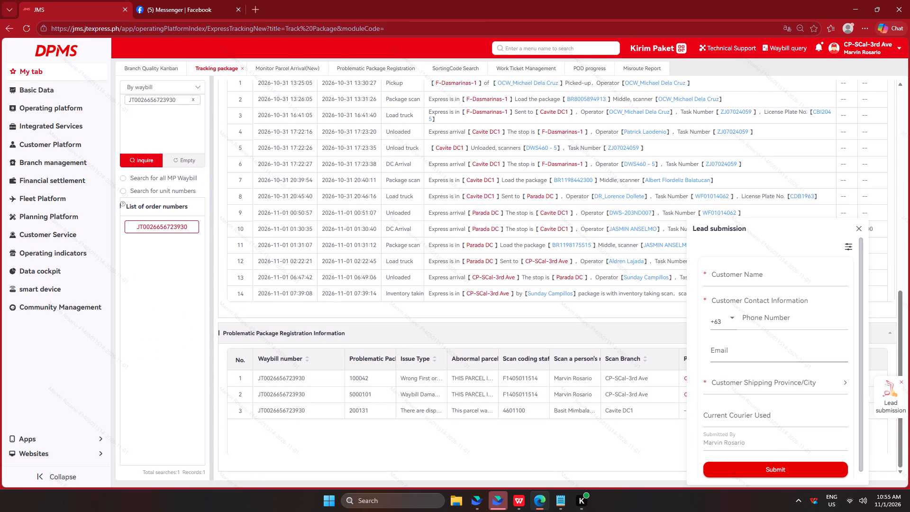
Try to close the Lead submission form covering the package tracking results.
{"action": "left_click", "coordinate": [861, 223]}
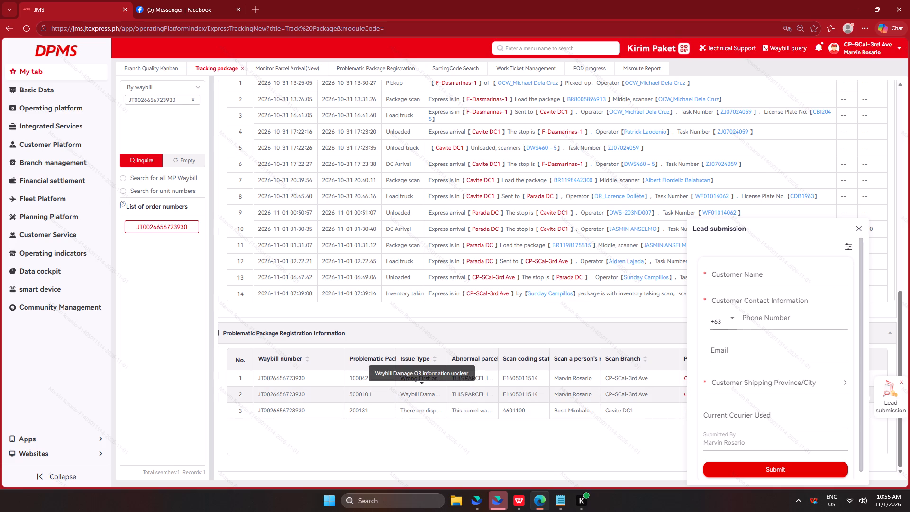
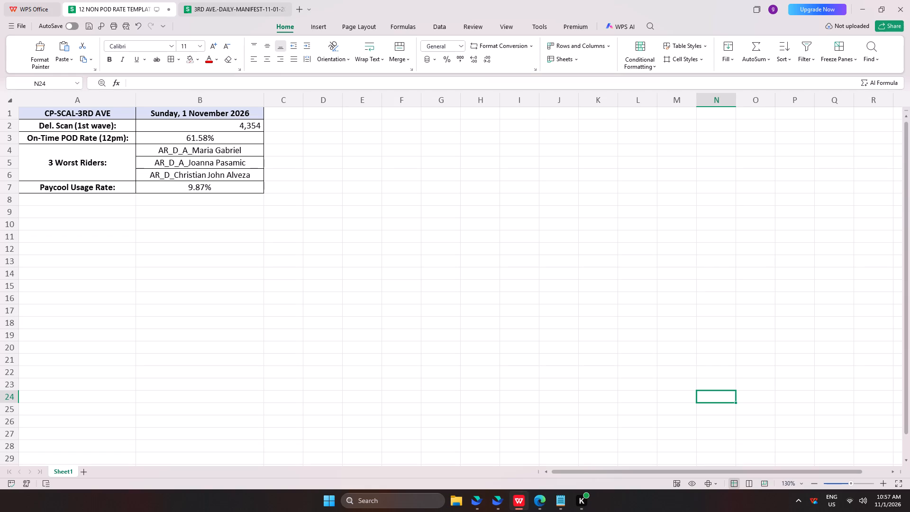
{"action": "left_click", "coordinate": [218, 0]}
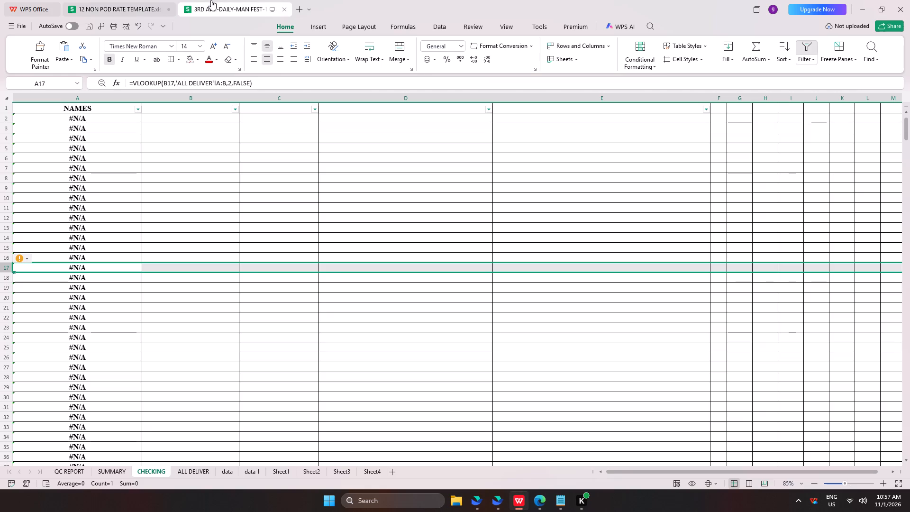
{"action": "left_click", "coordinate": [500, 501]}
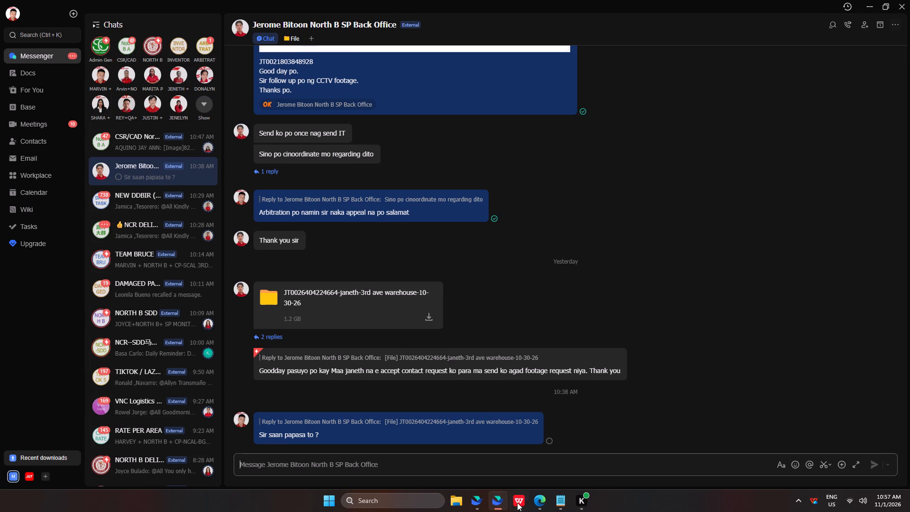
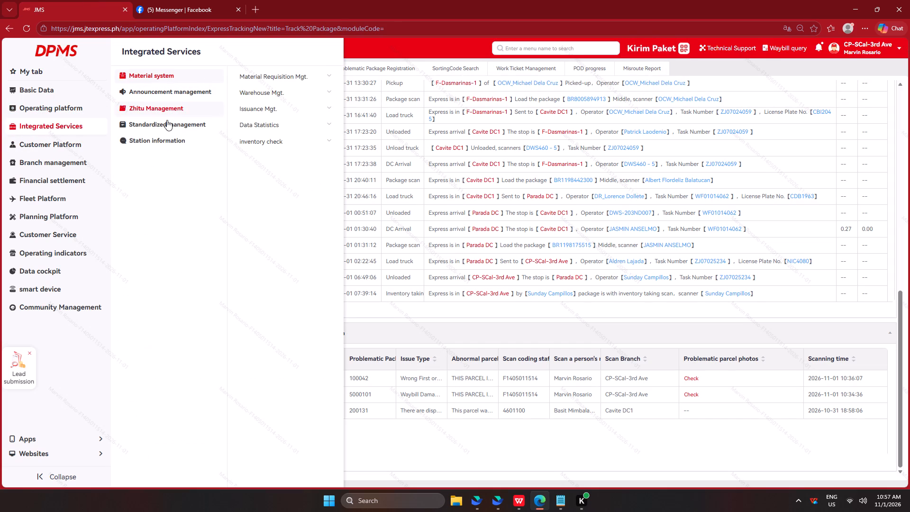
Open the Attendance Group page under Standardized management and open the SP-IMW-SCAL 3RD AVE group for editing.
{"action": "left_click", "coordinate": [166, 128]}
{"action": "left_click", "coordinate": [274, 90]}
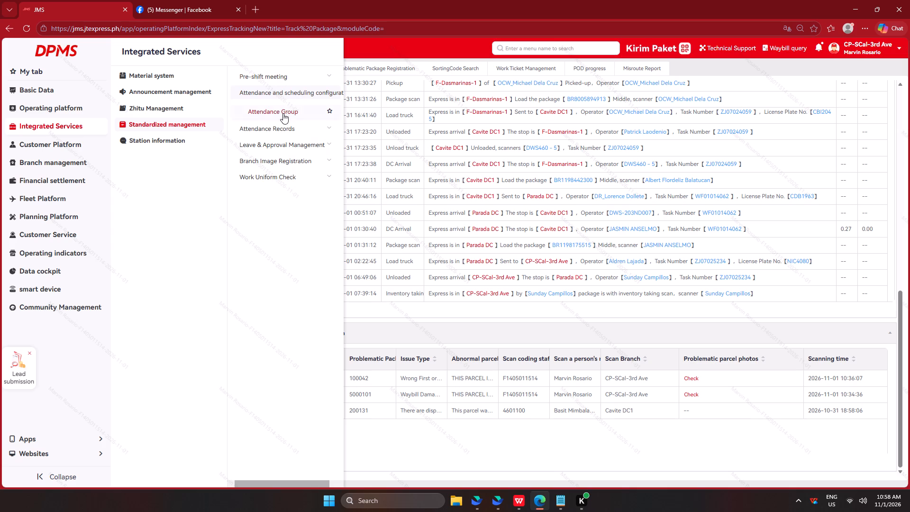
{"action": "left_click", "coordinate": [286, 126]}
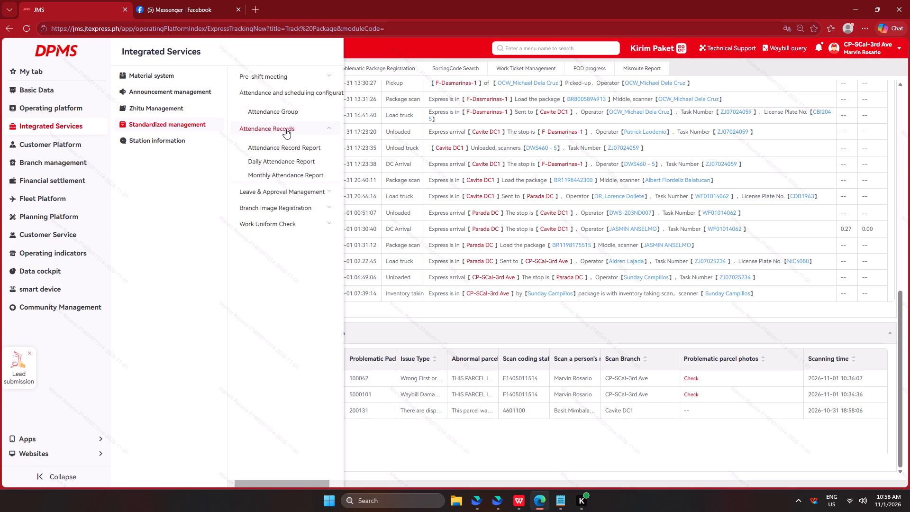
{"action": "left_click", "coordinate": [287, 113]}
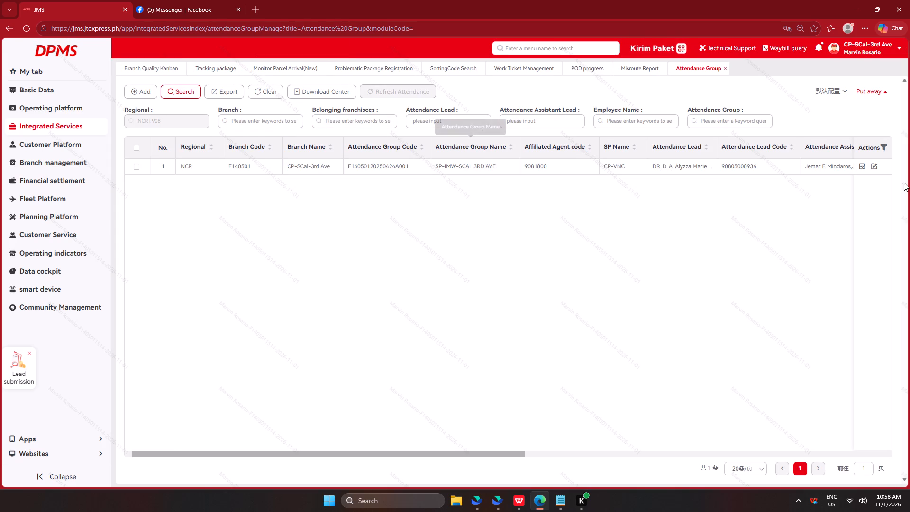
{"action": "left_click", "coordinate": [873, 165]}
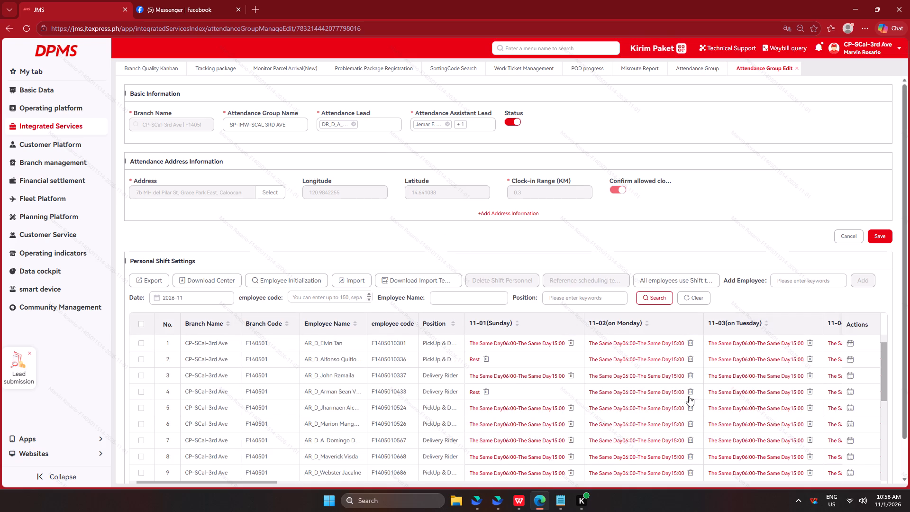
Open the rows-per-page choices for the 2026-11 employee schedule in Personal Shift Settings.
{"action": "scroll", "coordinate": [641, 236], "scroll_direction": "down", "scroll_amount": 1}
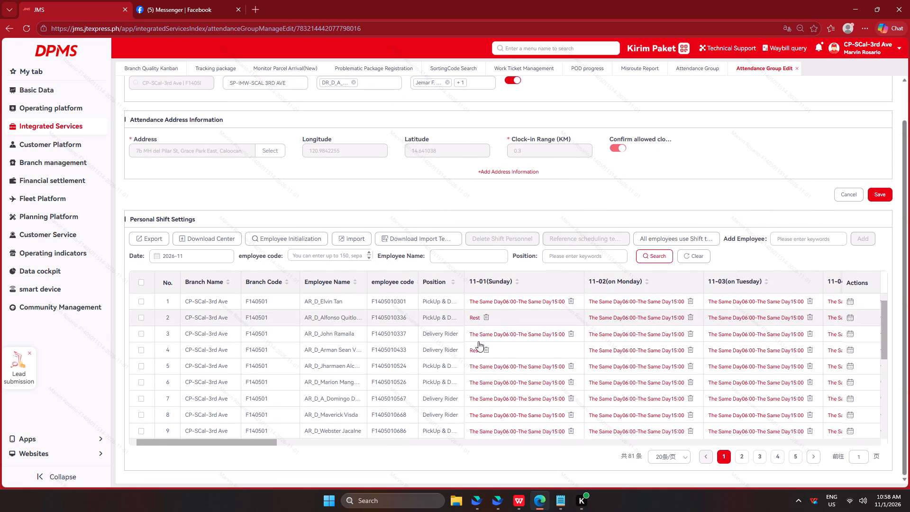
{"action": "left_click", "coordinate": [650, 462]}
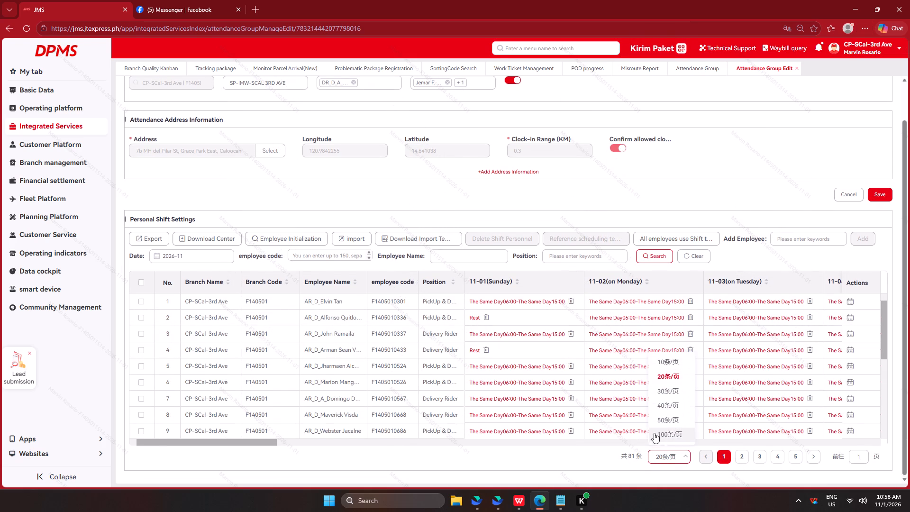
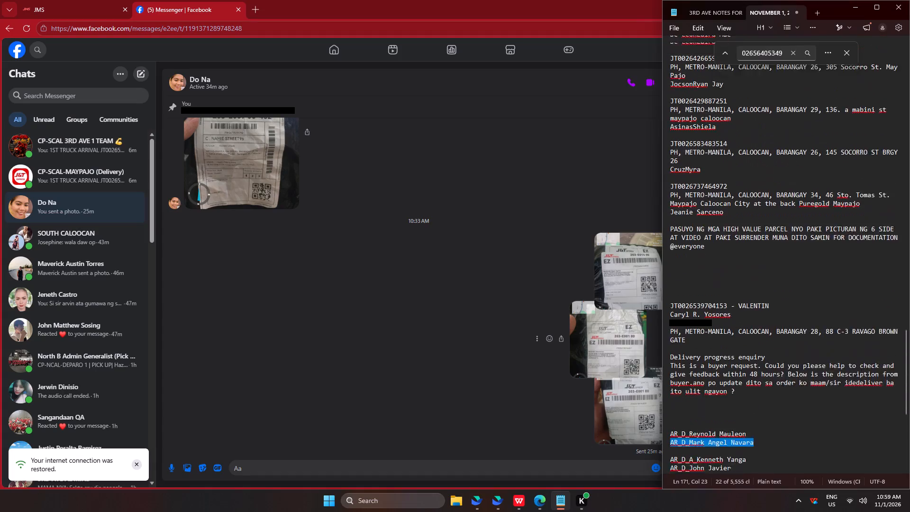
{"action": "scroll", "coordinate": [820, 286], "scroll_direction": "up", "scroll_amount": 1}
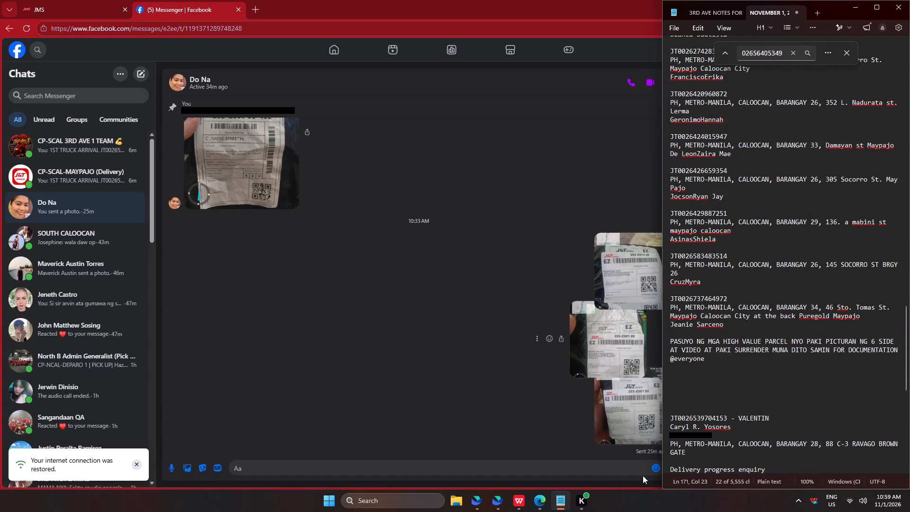
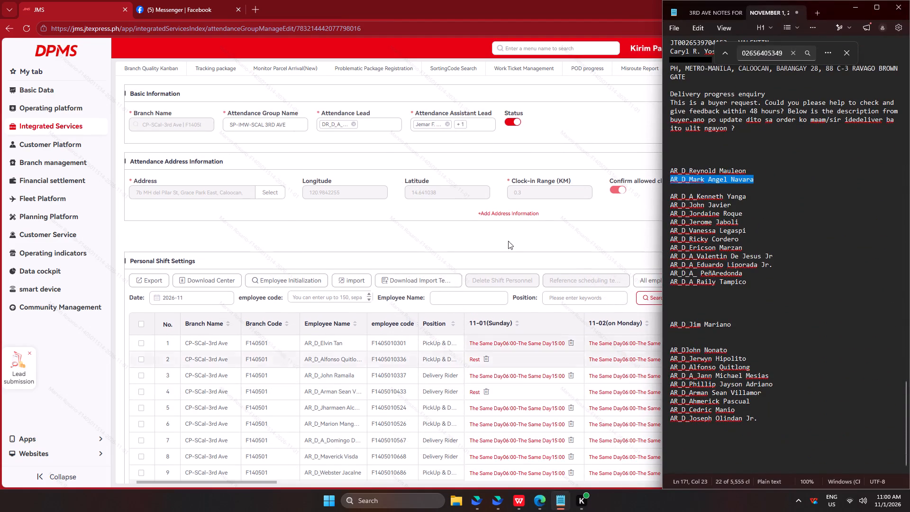
Return to the attendance group's Personal Shift Settings and examine the employees' November 2026 shift schedule.
{"action": "left_click", "coordinate": [527, 235]}
{"action": "scroll", "coordinate": [560, 253], "scroll_direction": "down", "scroll_amount": 7}
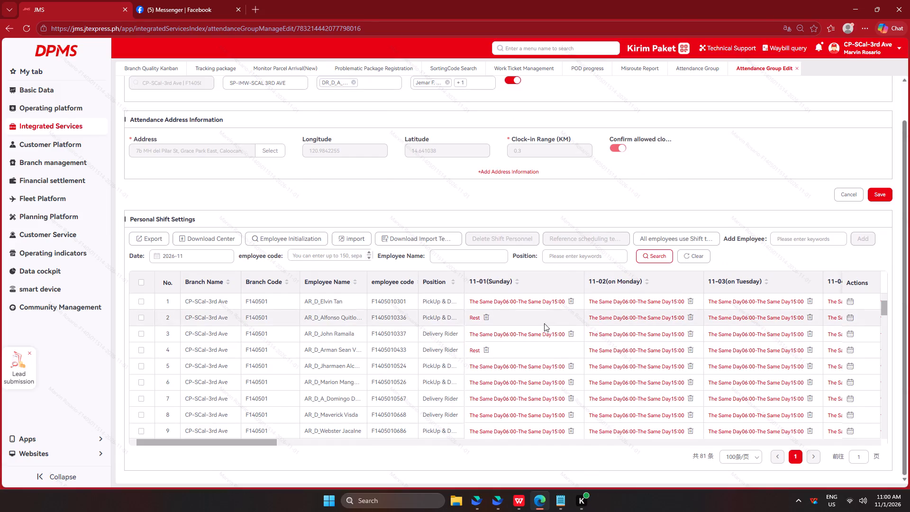
Check the rider names in the November 1 notes against the 11-01 shifts in the attendance group's Personal Shift Settings.
{"action": "key", "text": "alt+Tab"}
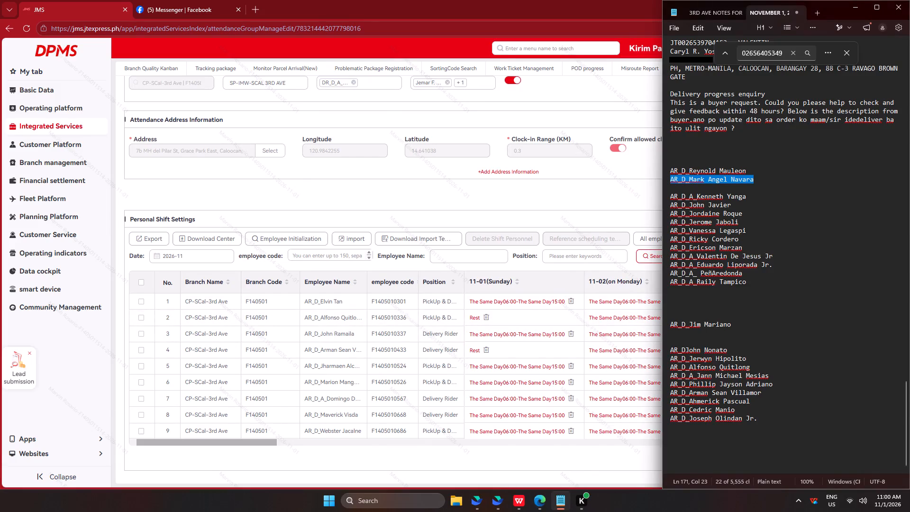
{"action": "key", "text": "alt+Tab"}
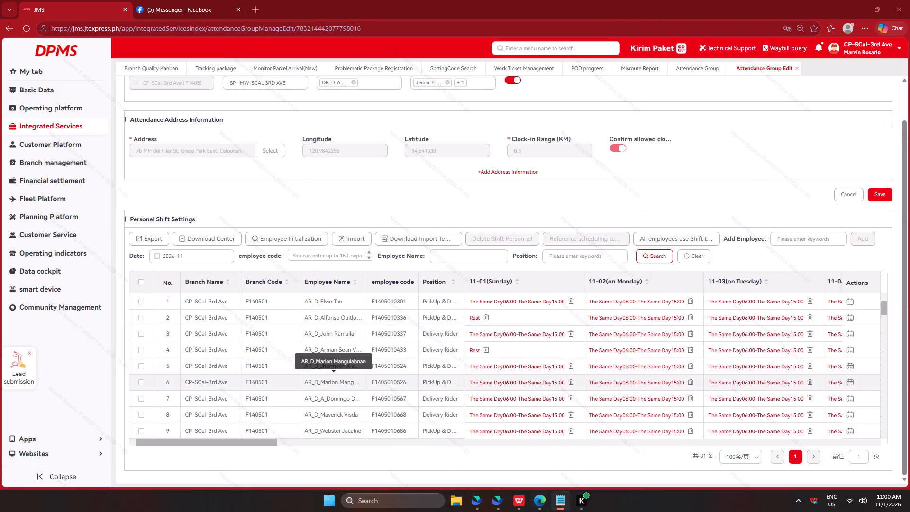
{"action": "scroll", "coordinate": [358, 383], "scroll_direction": "down", "scroll_amount": 3}
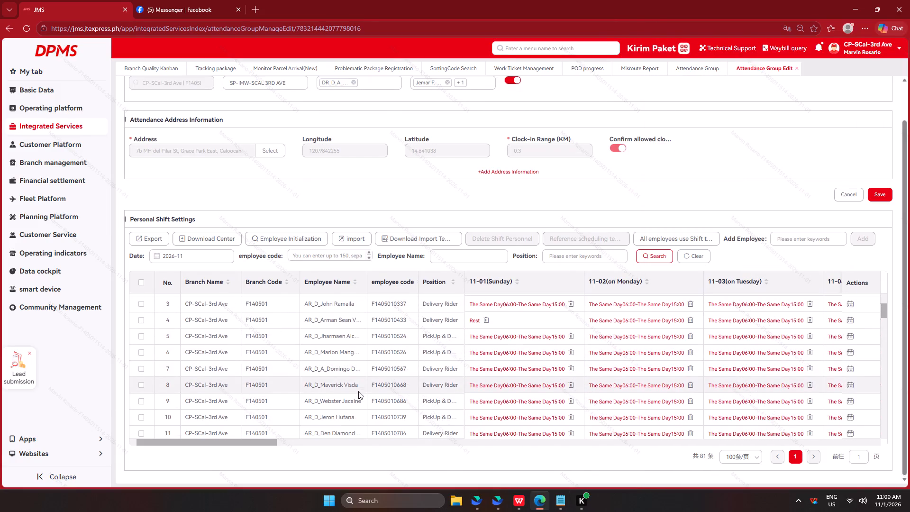
{"action": "scroll", "coordinate": [358, 391], "scroll_direction": "down", "scroll_amount": 4}
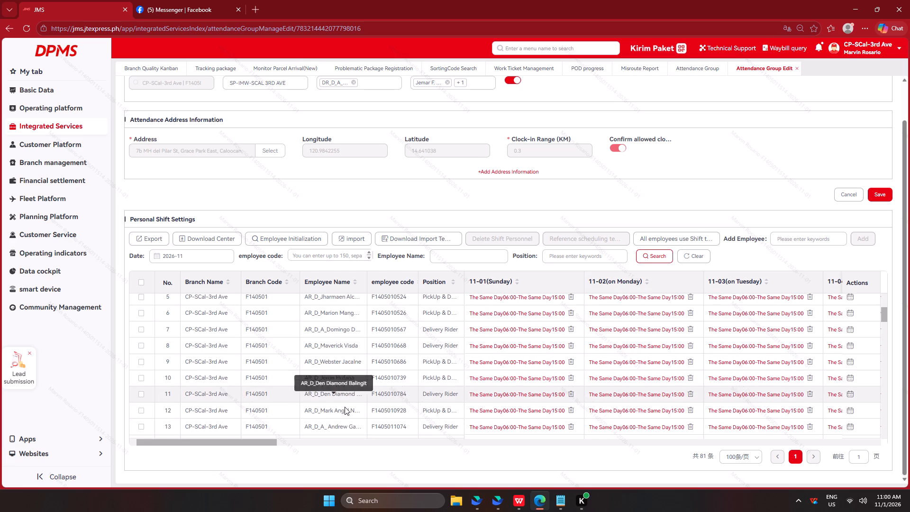
{"action": "scroll", "coordinate": [345, 407], "scroll_direction": "down", "scroll_amount": 4}
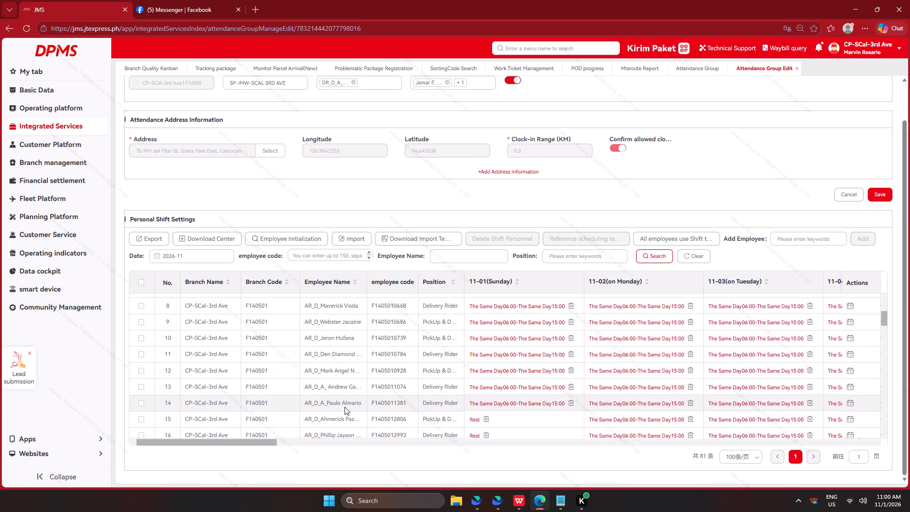
{"action": "scroll", "coordinate": [345, 407], "scroll_direction": "down", "scroll_amount": 8}
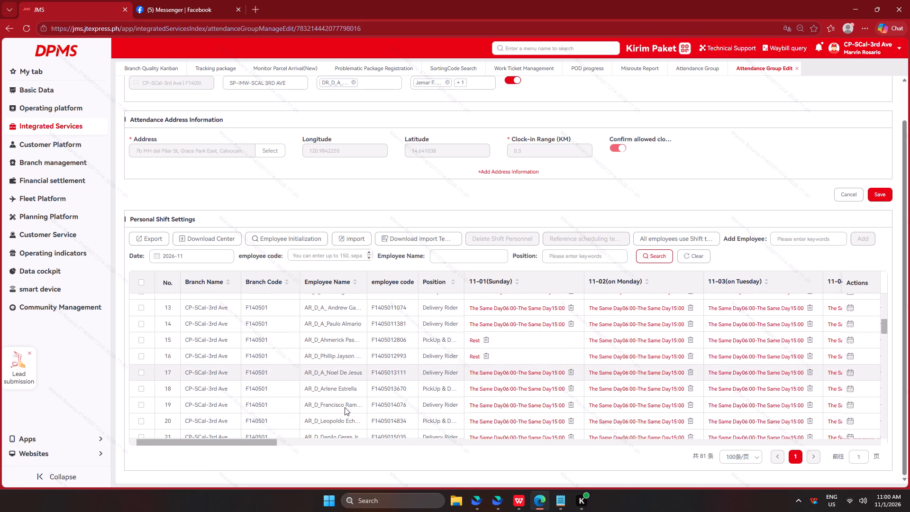
{"action": "scroll", "coordinate": [345, 407], "scroll_direction": "down", "scroll_amount": 7}
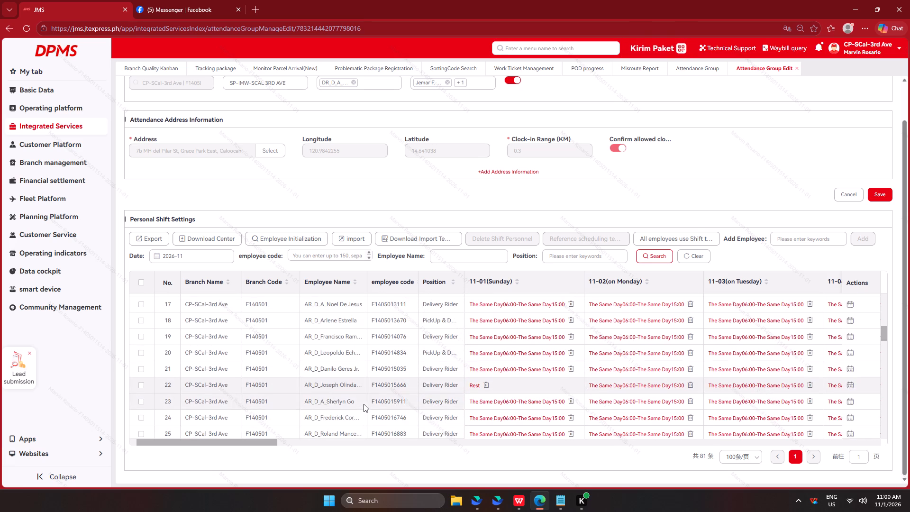
{"action": "scroll", "coordinate": [364, 404], "scroll_direction": "down", "scroll_amount": 7}
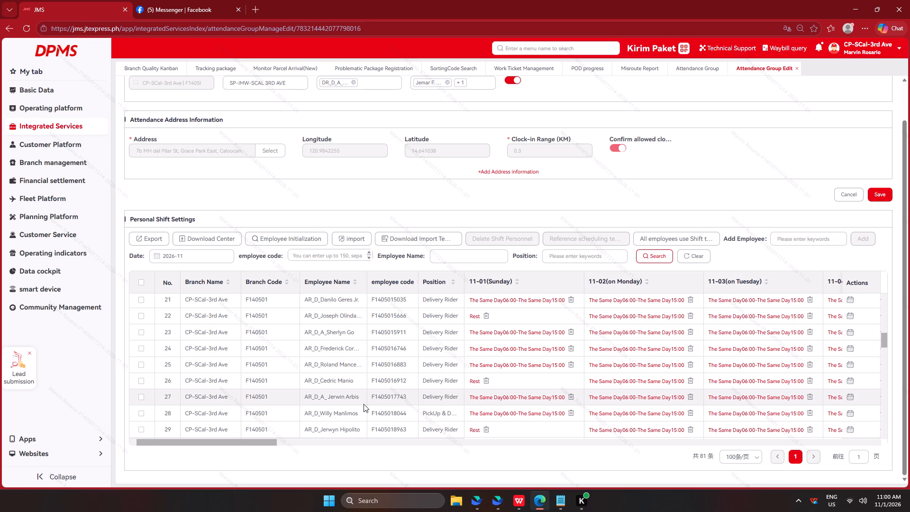
{"action": "scroll", "coordinate": [364, 404], "scroll_direction": "down", "scroll_amount": 5}
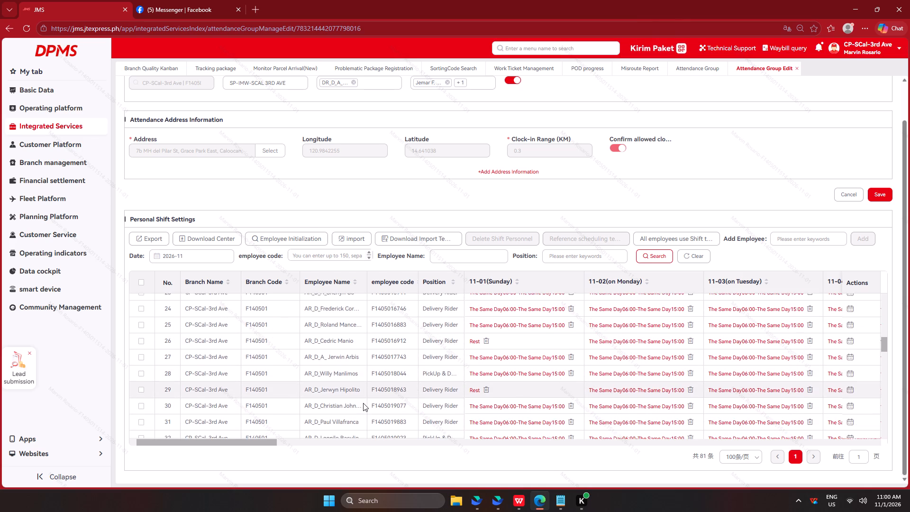
{"action": "scroll", "coordinate": [363, 403], "scroll_direction": "down", "scroll_amount": 6}
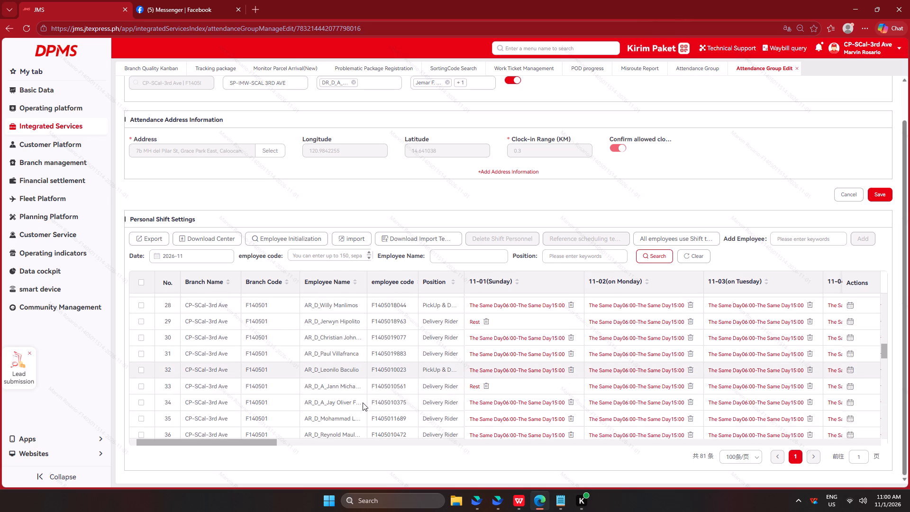
{"action": "scroll", "coordinate": [363, 402], "scroll_direction": "down", "scroll_amount": 1}
Sort the personal shift table by employee name in ascending order.
{"action": "left_click", "coordinate": [356, 281]}
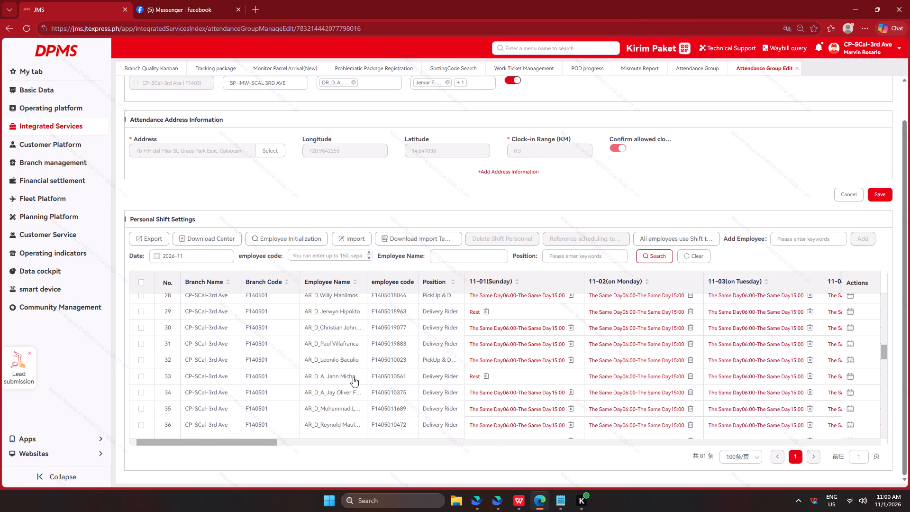
Delete the 11-01 (Sunday) shift of rider Jim in row 56 and set that day to Rest.
{"action": "scroll", "coordinate": [349, 370], "scroll_direction": "up", "scroll_amount": 1}
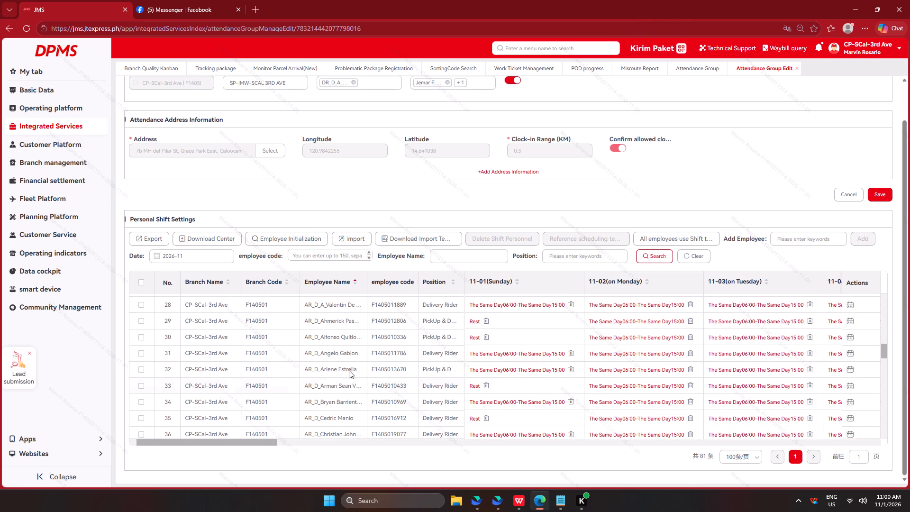
{"action": "scroll", "coordinate": [349, 370], "scroll_direction": "up", "scroll_amount": 2}
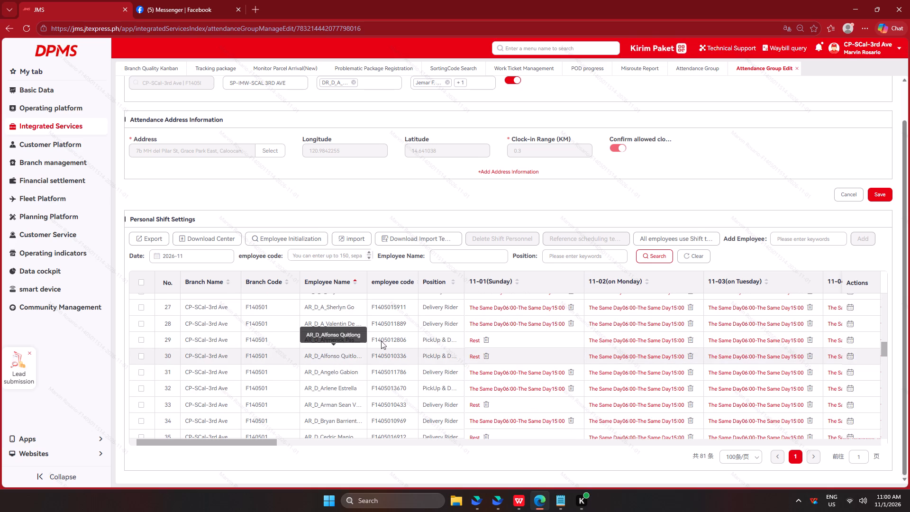
{"action": "scroll", "coordinate": [370, 377], "scroll_direction": "up", "scroll_amount": 1}
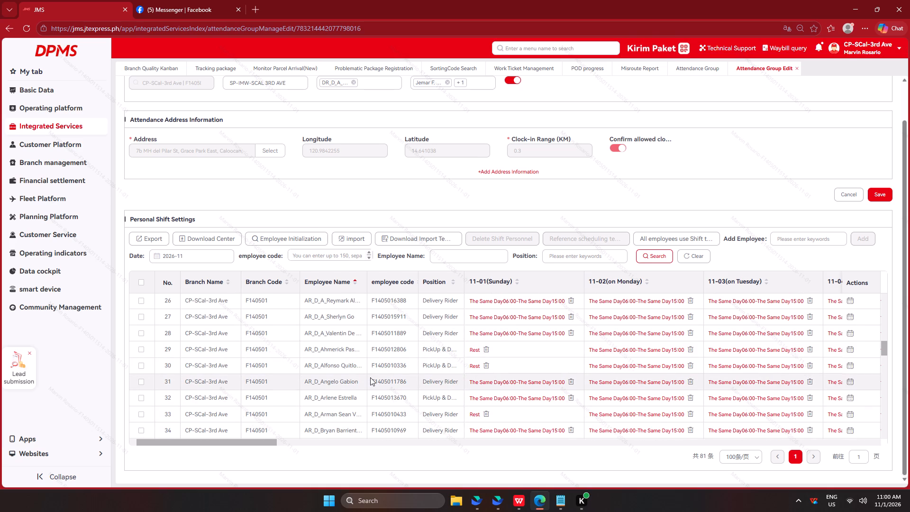
{"action": "scroll", "coordinate": [370, 377], "scroll_direction": "up", "scroll_amount": 3}
{"action": "scroll", "coordinate": [370, 377], "scroll_direction": "down", "scroll_amount": 10}
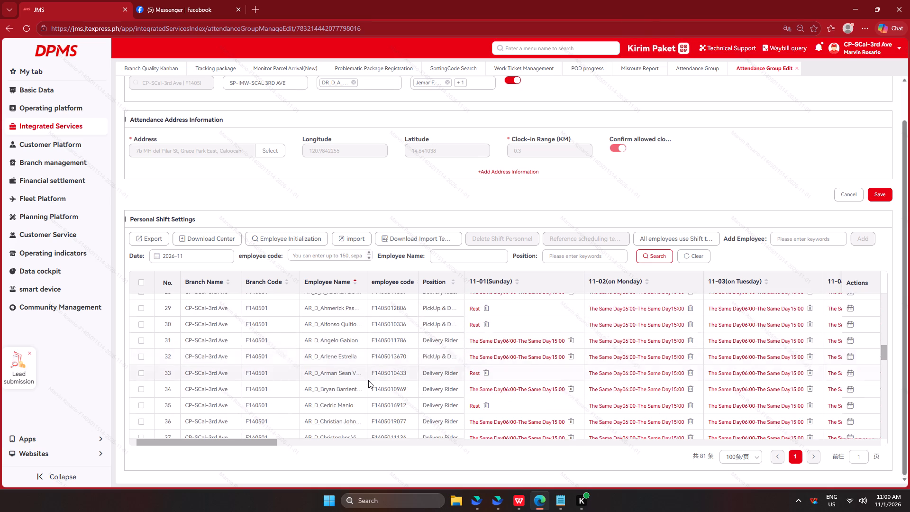
{"action": "scroll", "coordinate": [368, 380], "scroll_direction": "down", "scroll_amount": 16}
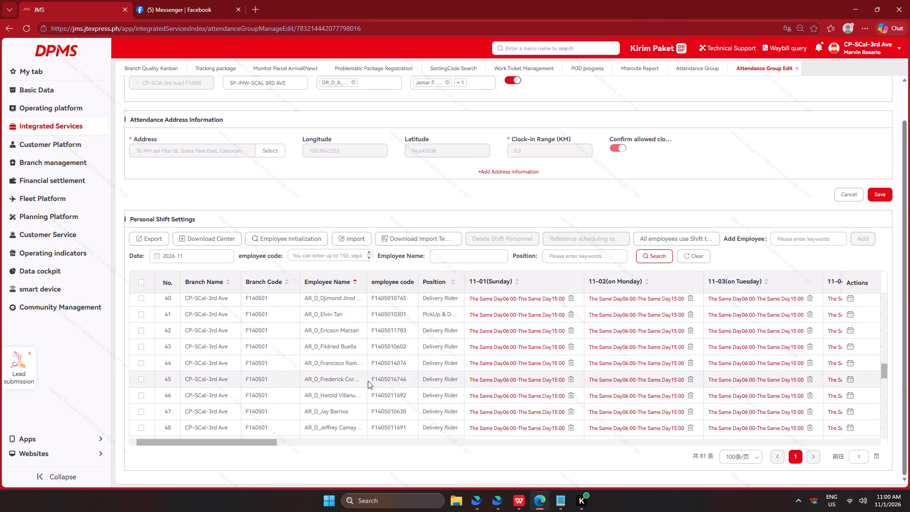
{"action": "scroll", "coordinate": [368, 381], "scroll_direction": "down", "scroll_amount": 6}
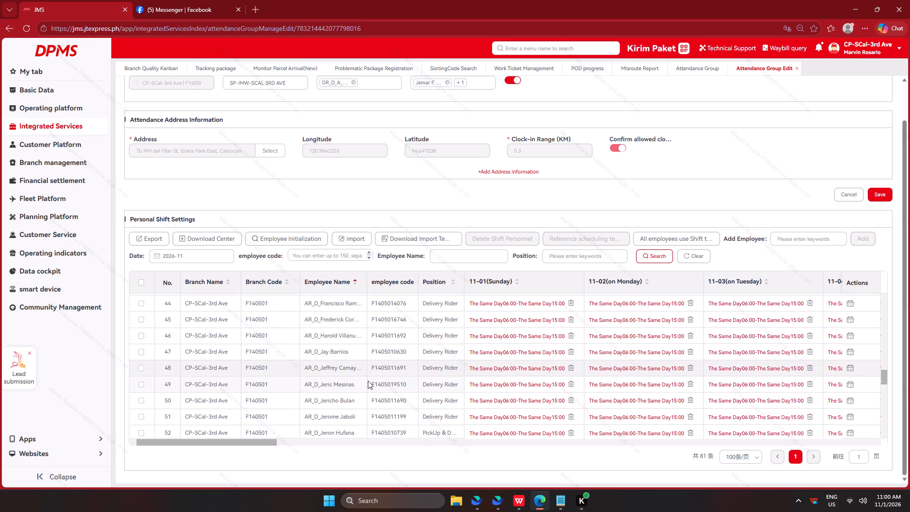
{"action": "scroll", "coordinate": [368, 381], "scroll_direction": "down", "scroll_amount": 7}
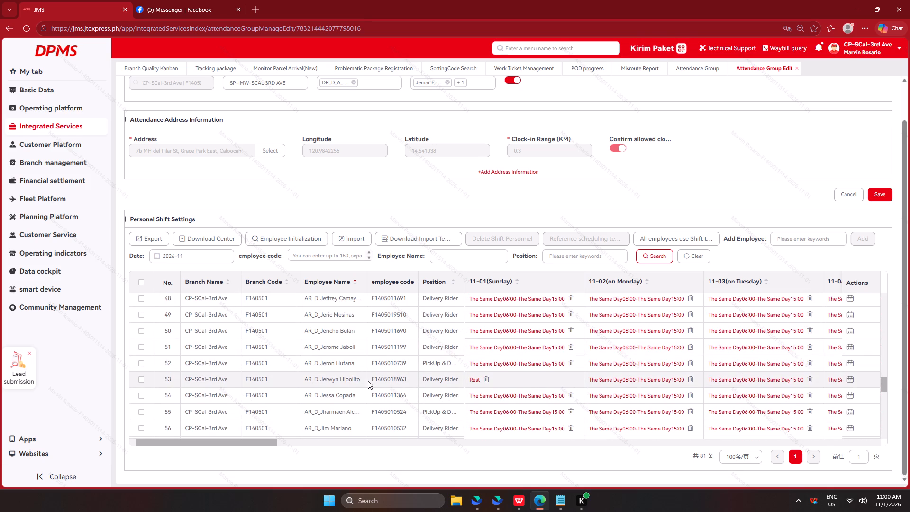
{"action": "left_click", "coordinate": [573, 429]}
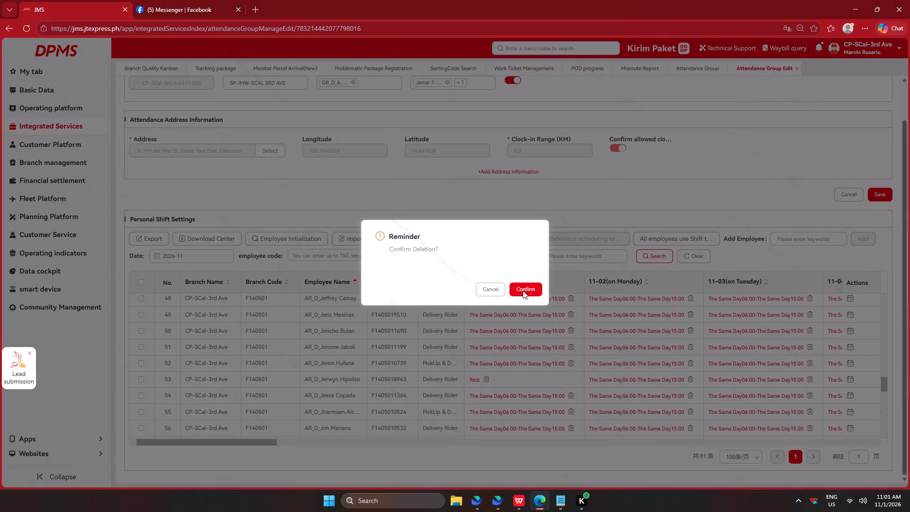
{"action": "left_click", "coordinate": [525, 290]}
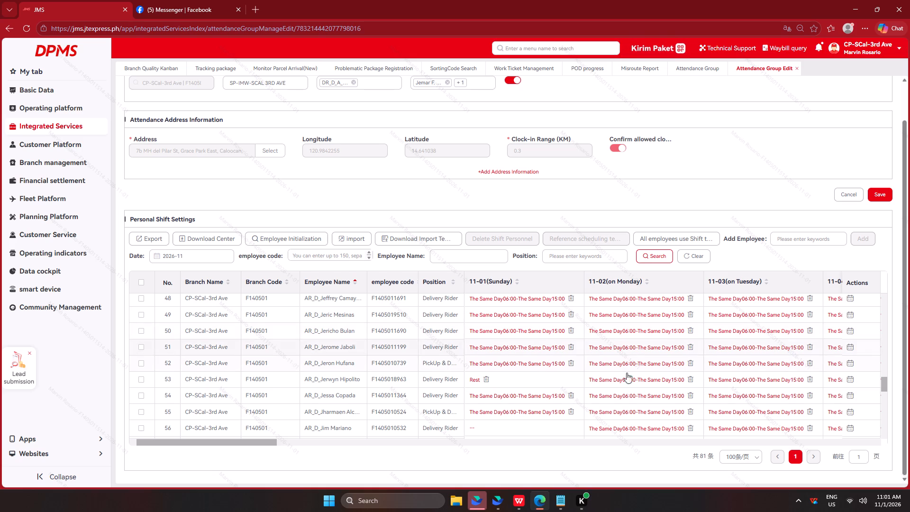
{"action": "left_click", "coordinate": [474, 426]}
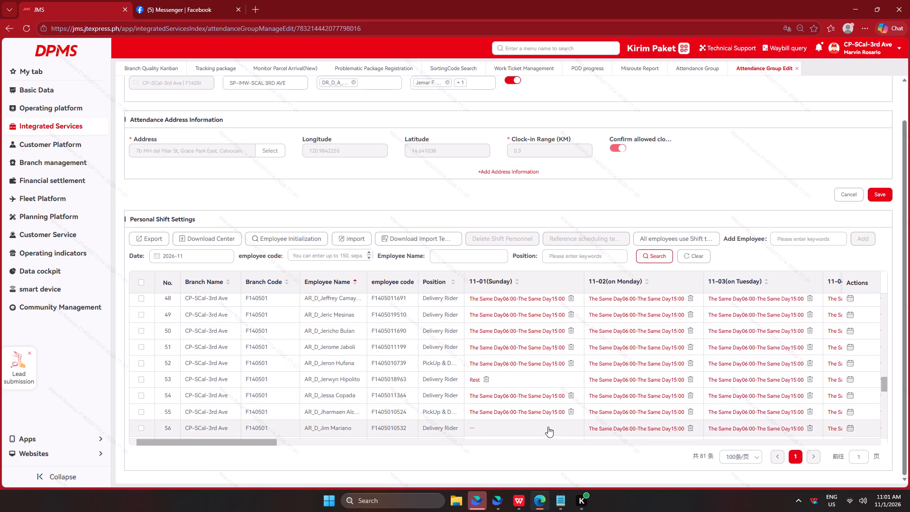
{"action": "left_click", "coordinate": [548, 429]}
Move Jim's name in the November 1 notes from its separate line to the end of the bottom rider list.
{"action": "key", "text": "alt+Tab"}
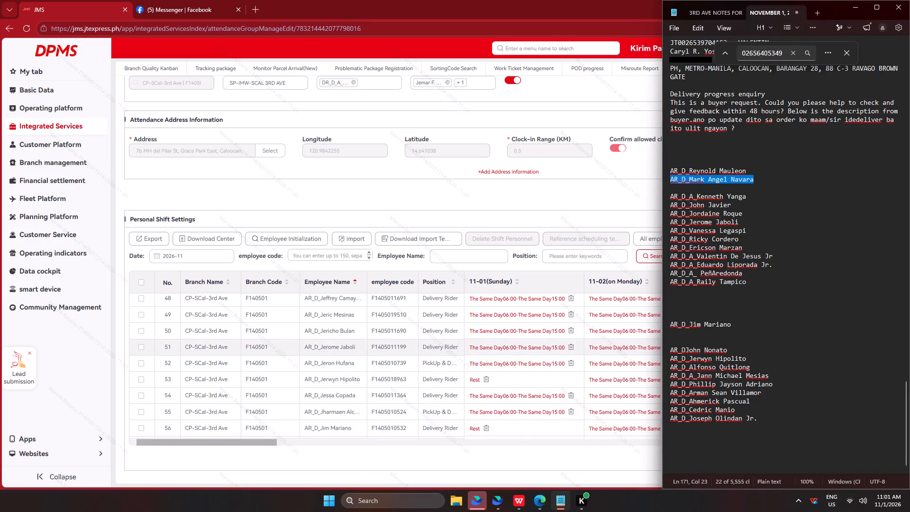
{"action": "left_click_drag", "start_coordinate": [739, 322], "coordinate": [660, 325]}
{"action": "key", "text": "ctrl+x"}
{"action": "left_click", "coordinate": [673, 430]}
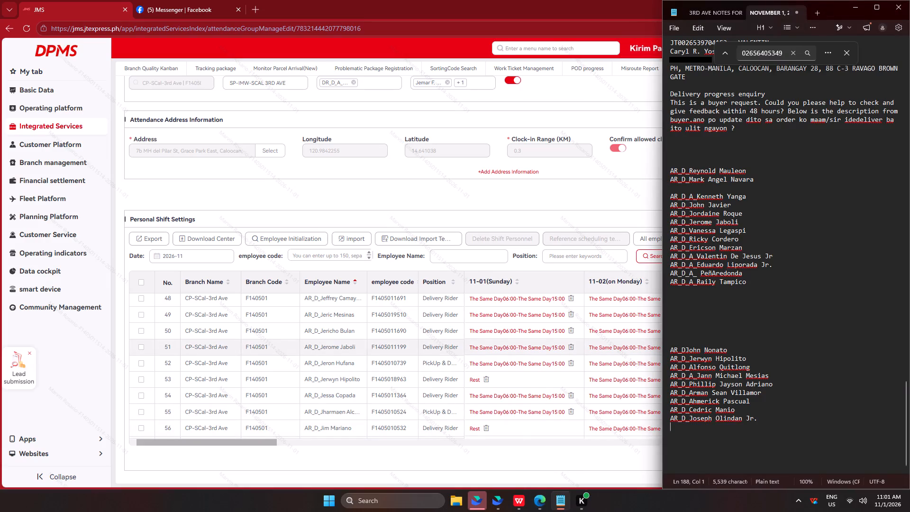
{"action": "key", "text": "ctrl+v"}
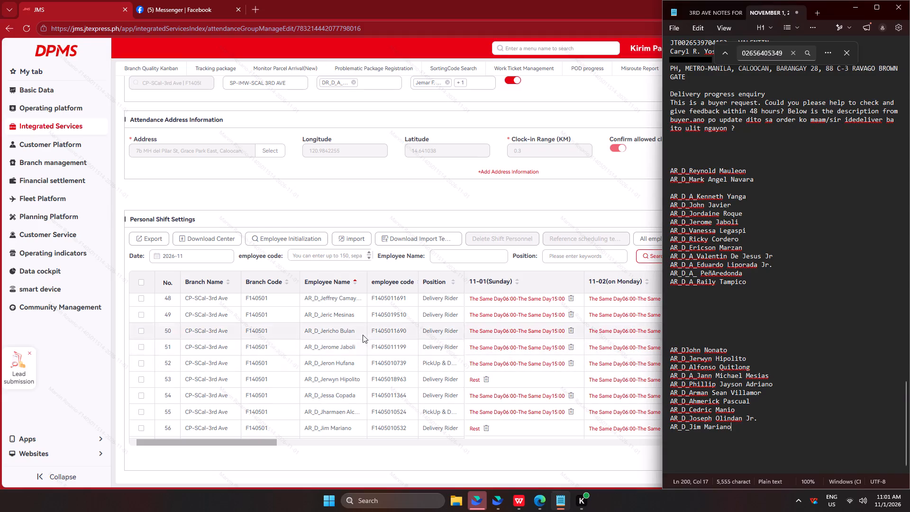
Delete the 11-01 (Sunday) shift of rider Jerome in row 51 and set that day to Rest.
{"action": "left_click", "coordinate": [571, 346]}
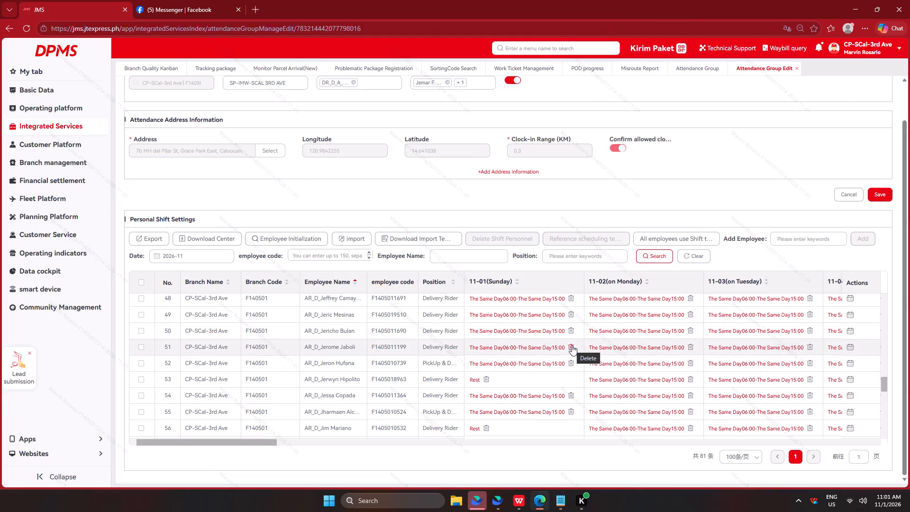
{"action": "left_click", "coordinate": [532, 289]}
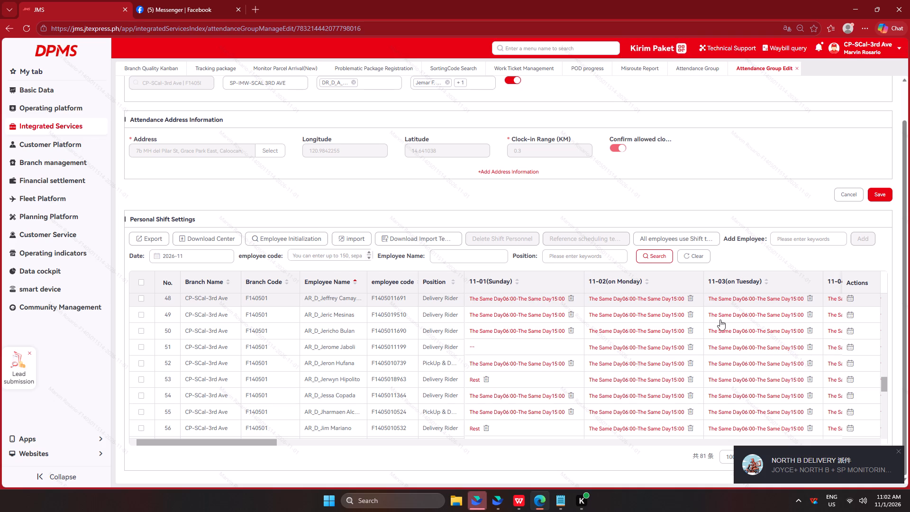
{"action": "left_click", "coordinate": [473, 347]}
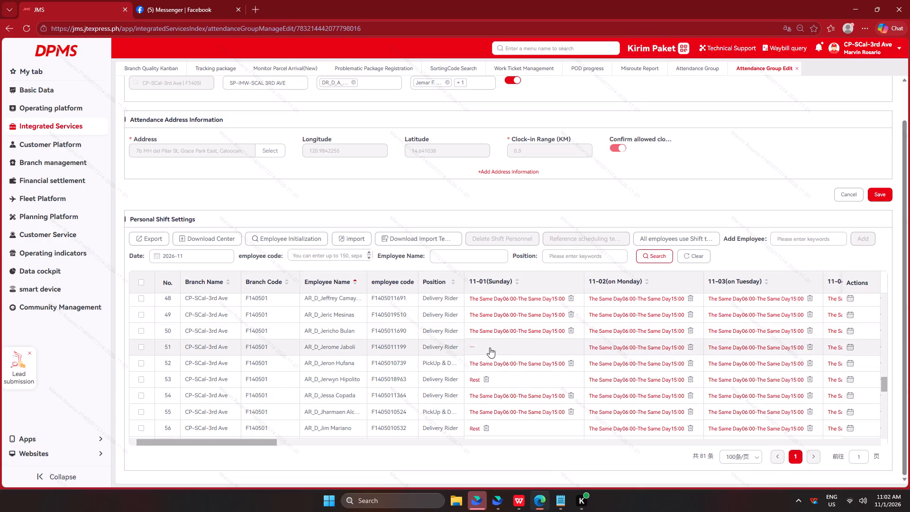
{"action": "left_click", "coordinate": [550, 348]}
Move Jerome's name in the November 1 notes from the upper rider list to the line above the bottom list.
{"action": "key", "text": "alt+Tab"}
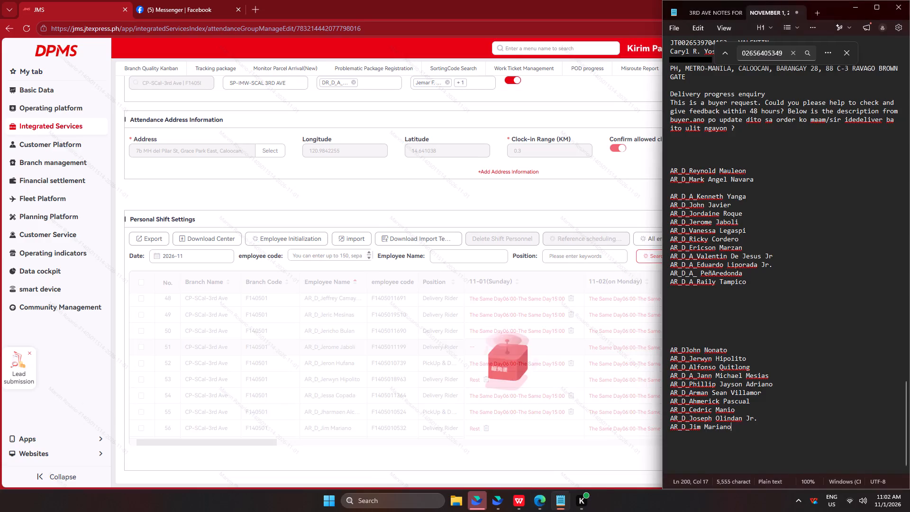
{"action": "left_click_drag", "start_coordinate": [746, 219], "coordinate": [657, 221]}
{"action": "key", "text": "ctrl+x"}
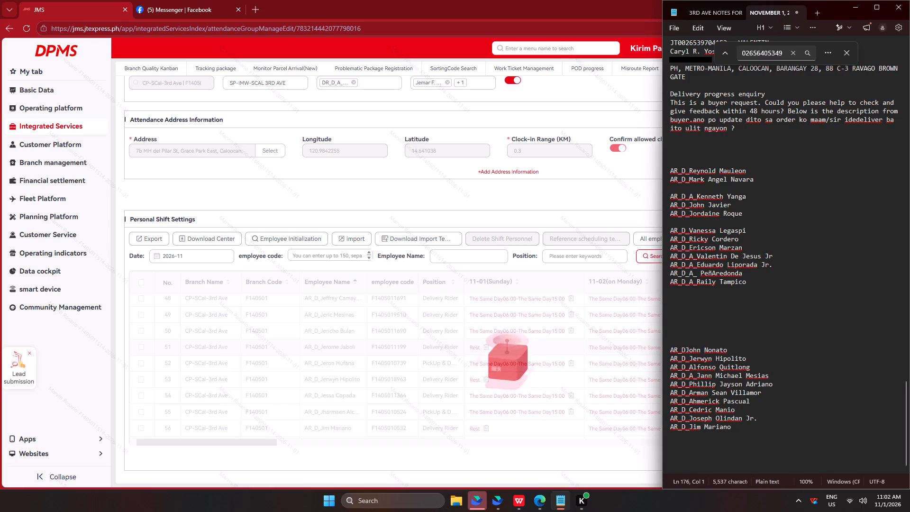
{"action": "left_click", "coordinate": [683, 340]}
{"action": "key", "text": "ctrl+v"}
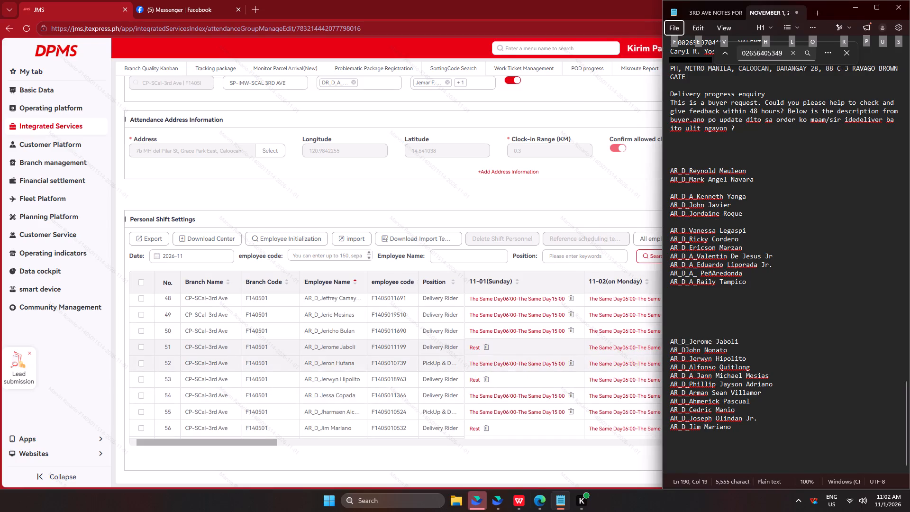
Delete the 11-01 (Sunday) shift of rider Jordaine in row 59 and set that day to Rest.
{"action": "key", "text": "alt+Tab"}
{"action": "scroll", "coordinate": [511, 363], "scroll_direction": "up", "scroll_amount": 2}
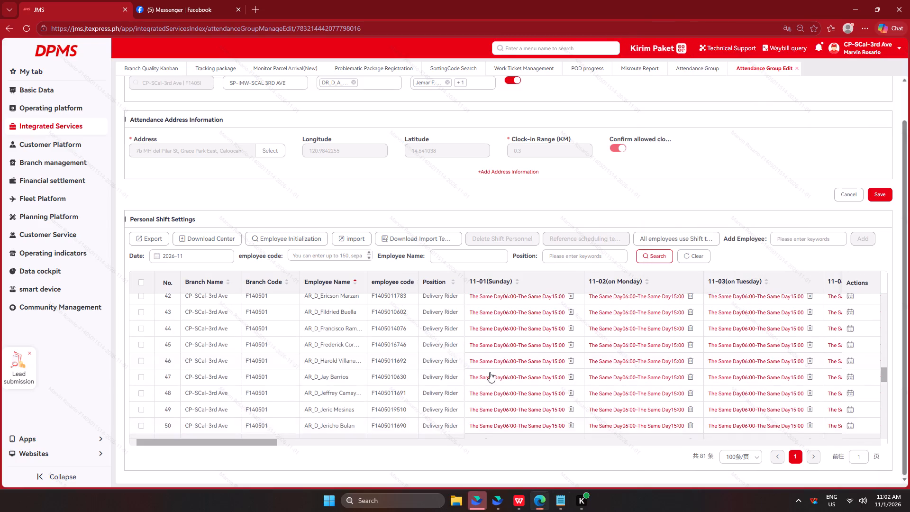
{"action": "scroll", "coordinate": [523, 374], "scroll_direction": "down", "scroll_amount": 1}
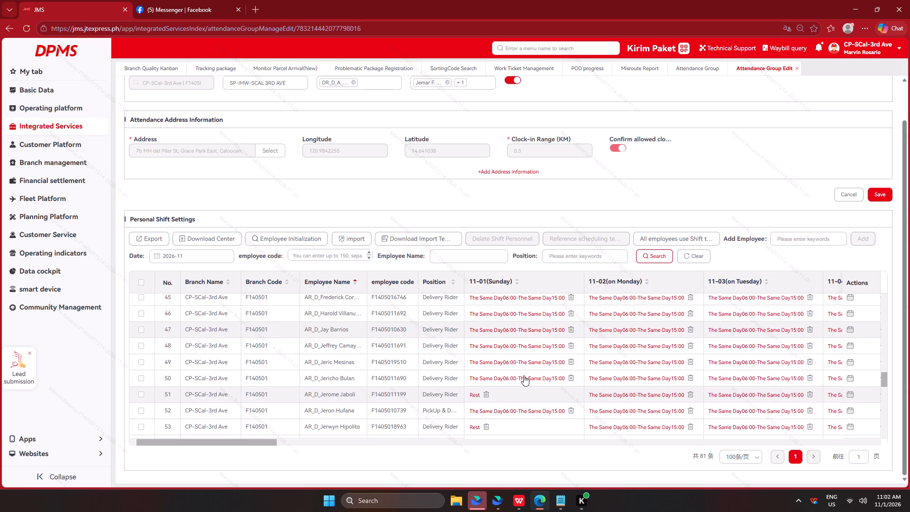
{"action": "scroll", "coordinate": [524, 376], "scroll_direction": "down", "scroll_amount": 2}
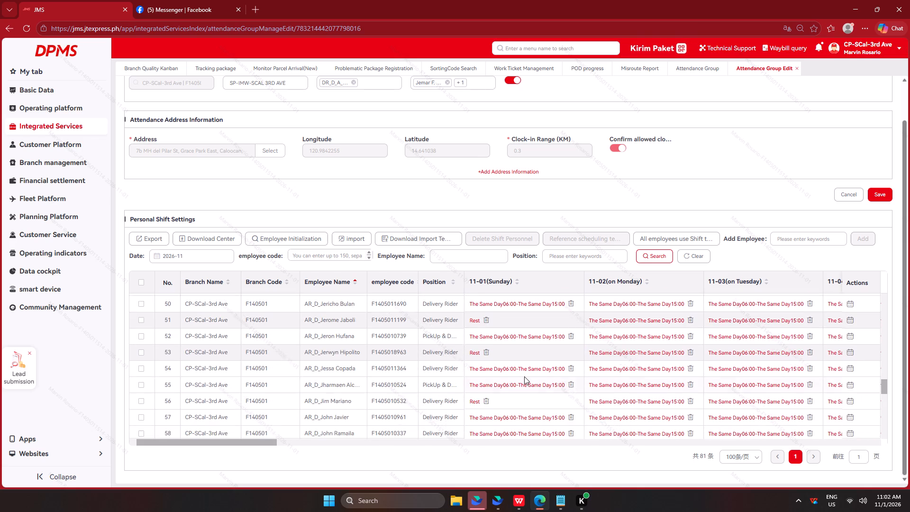
{"action": "scroll", "coordinate": [525, 379], "scroll_direction": "down", "scroll_amount": 1}
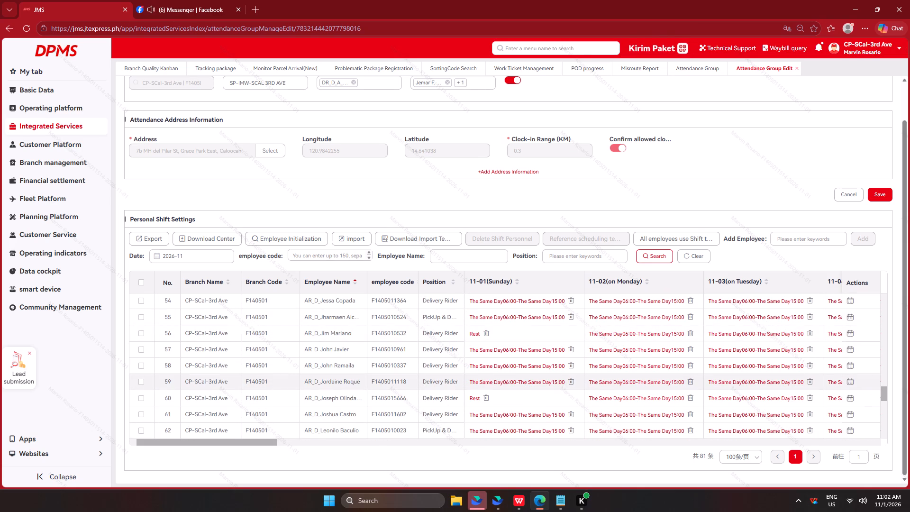
{"action": "left_click", "coordinate": [569, 381]}
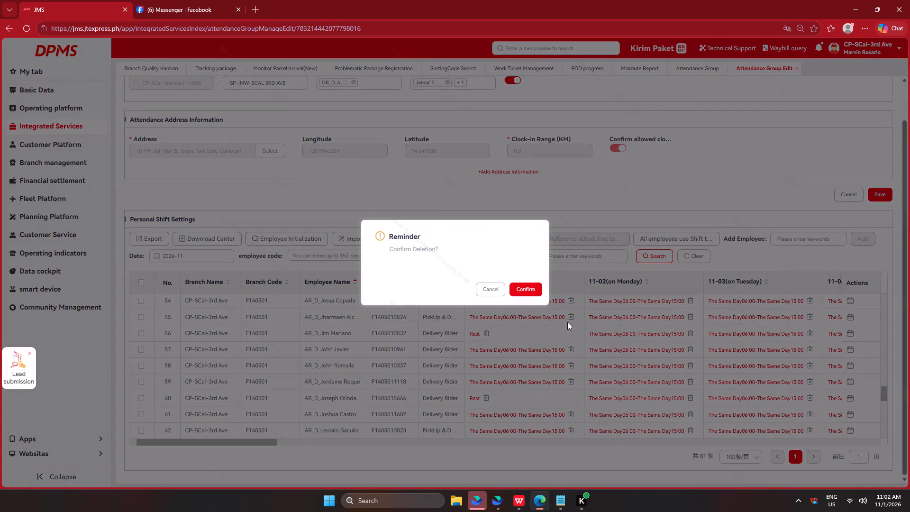
{"action": "left_click", "coordinate": [532, 292]}
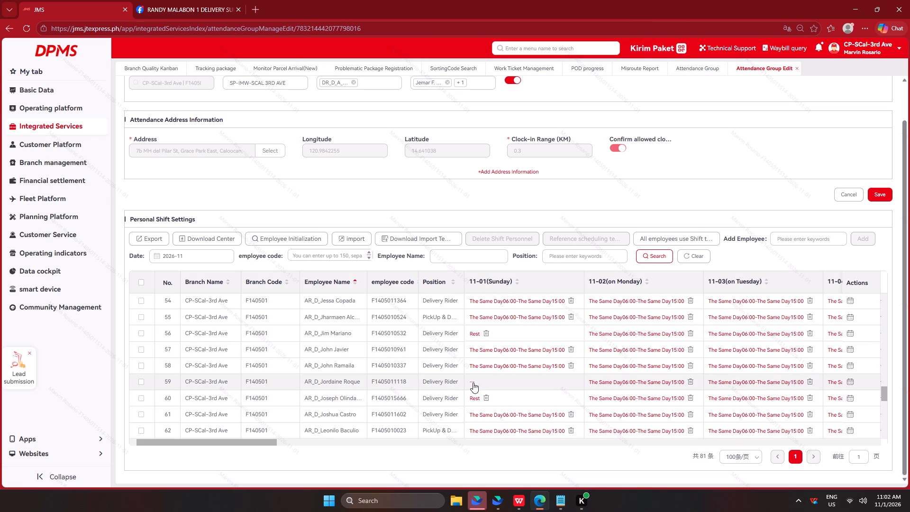
{"action": "left_click", "coordinate": [473, 383]}
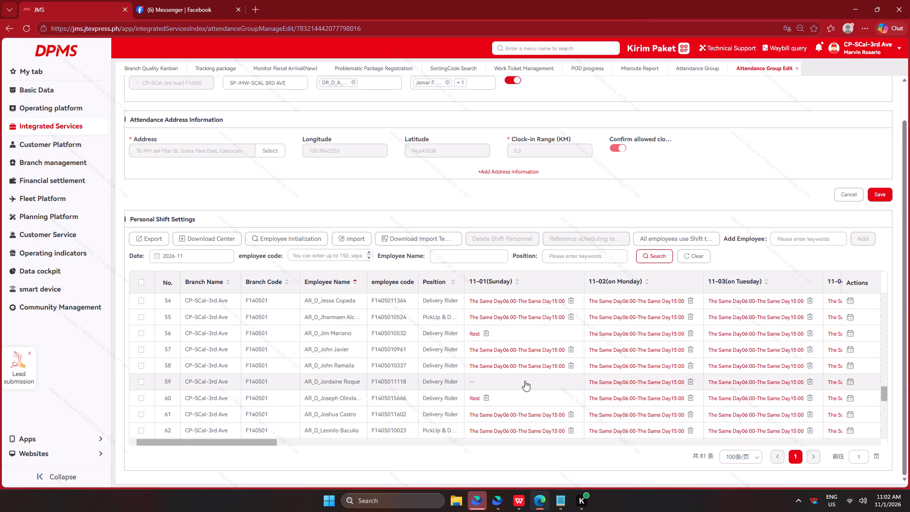
{"action": "left_click", "coordinate": [546, 383]}
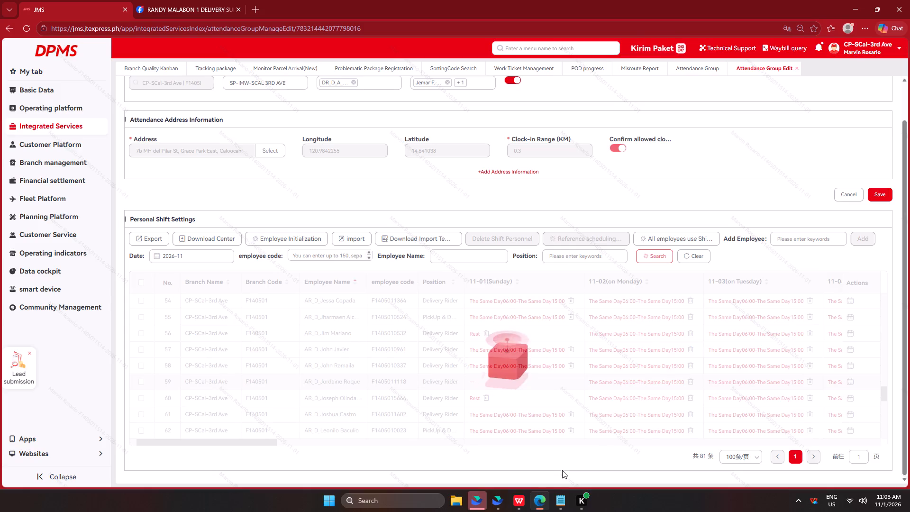
Move Jordaine's name in the November 1 notes from the upper rider list to the line above Jerome's.
{"action": "left_click", "coordinate": [562, 496]}
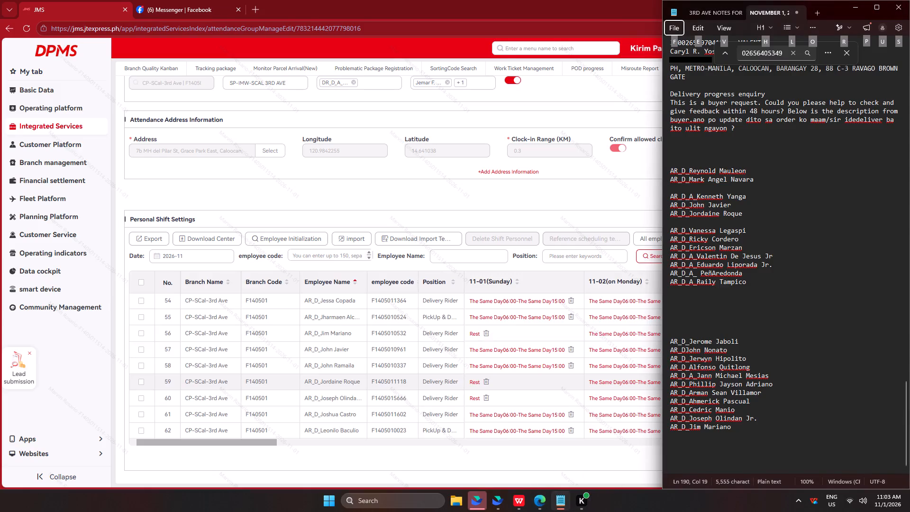
{"action": "left_click_drag", "start_coordinate": [749, 212], "coordinate": [668, 215]}
{"action": "key", "text": "ctrl+x"}
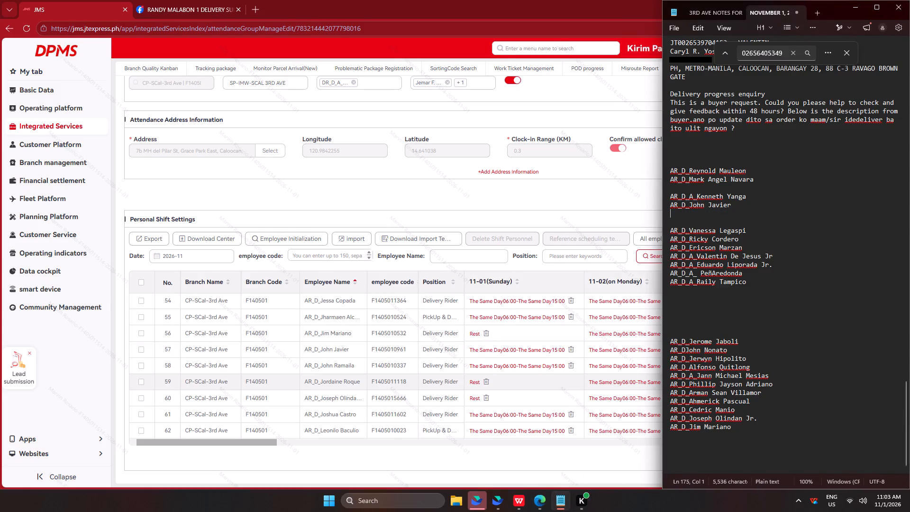
{"action": "left_click", "coordinate": [685, 331]}
{"action": "key", "text": "ctrl+v"}
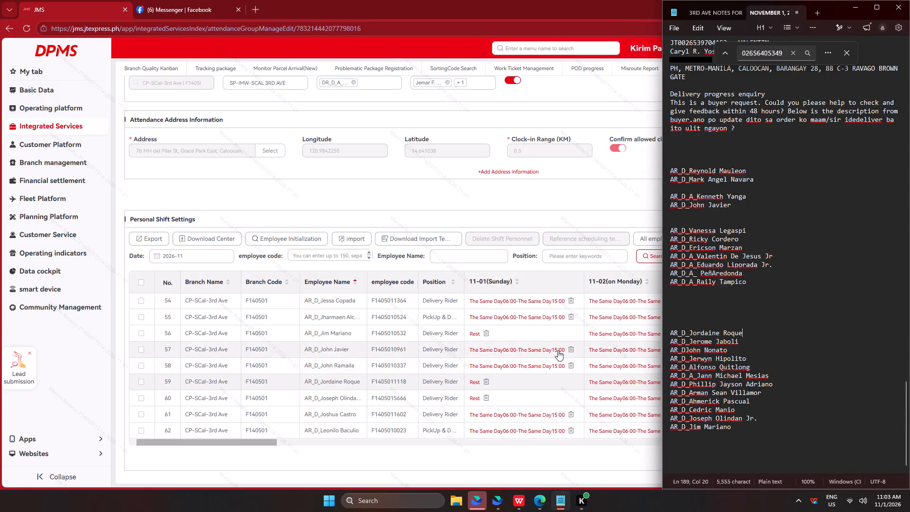
Delete the 11-01 (Sunday) shift of rider John in row 57 and set that day to Rest.
{"action": "left_click", "coordinate": [572, 348]}
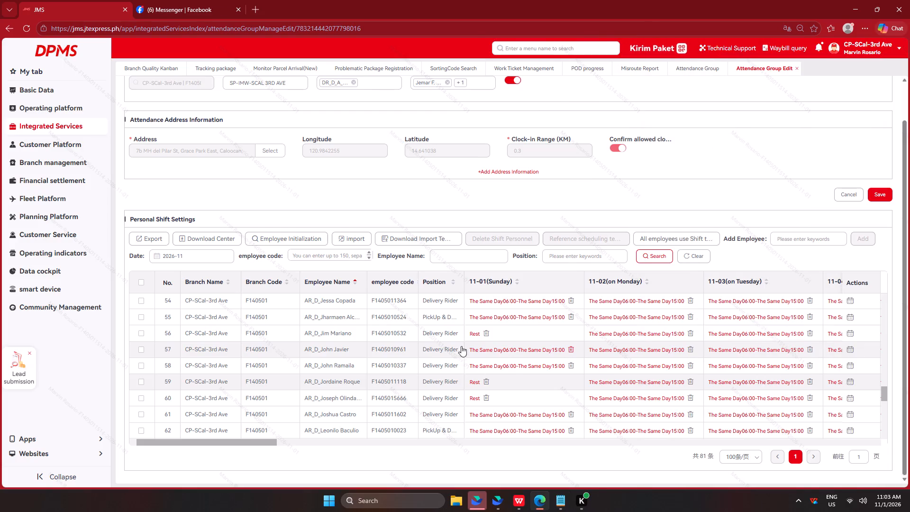
{"action": "left_click", "coordinate": [529, 295]}
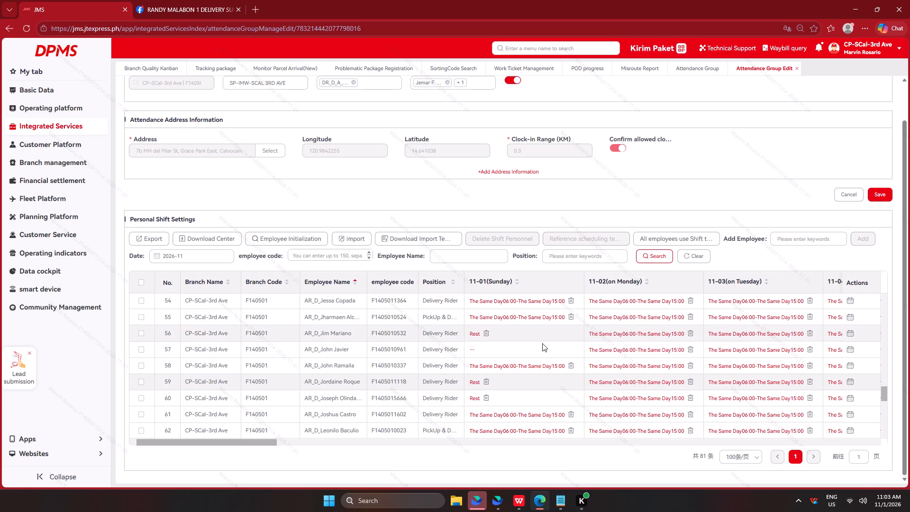
{"action": "left_click", "coordinate": [474, 348]}
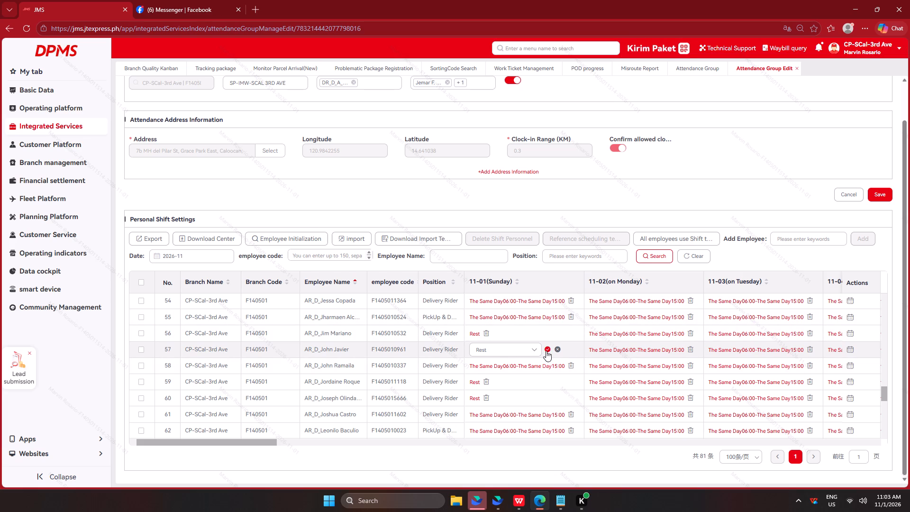
{"action": "left_click", "coordinate": [546, 350]}
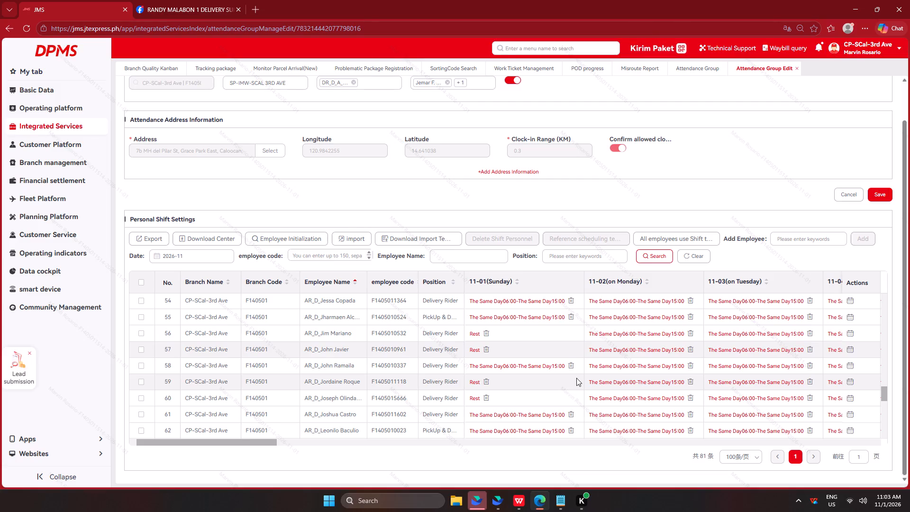
Move the row 57 rider John's name in the November 1 notes from the upper list to the line above Jordaine's.
{"action": "key", "text": "alt+Tab"}
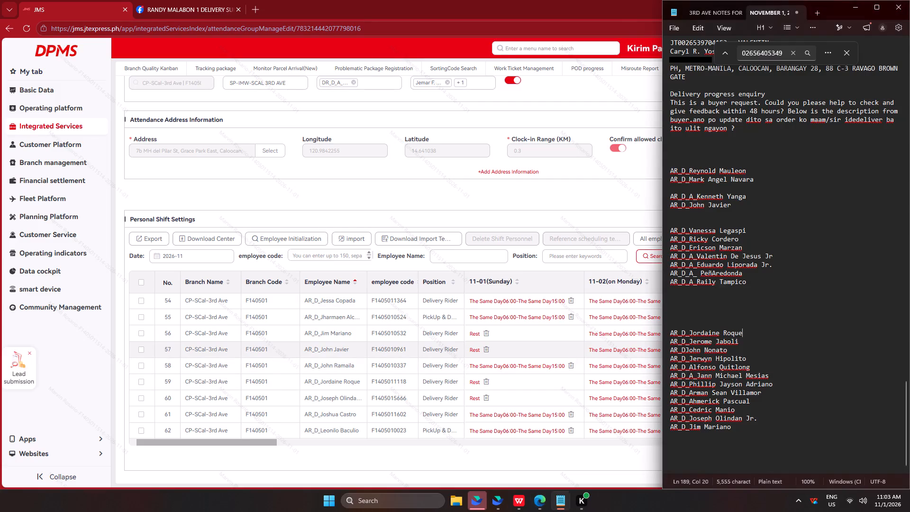
{"action": "left_click_drag", "start_coordinate": [741, 206], "coordinate": [678, 211]}
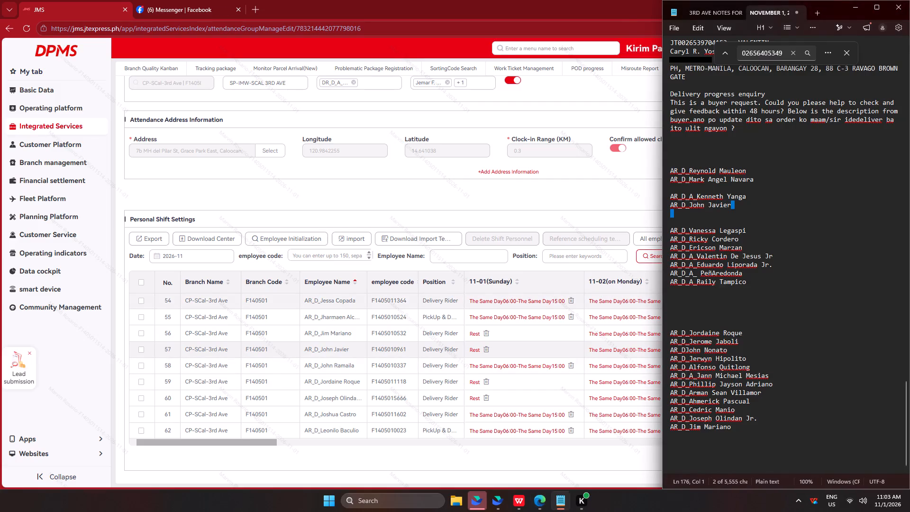
{"action": "left_click_drag", "start_coordinate": [678, 211], "coordinate": [667, 205]}
{"action": "key", "text": "ctrl+x"}
{"action": "left_click", "coordinate": [678, 324]}
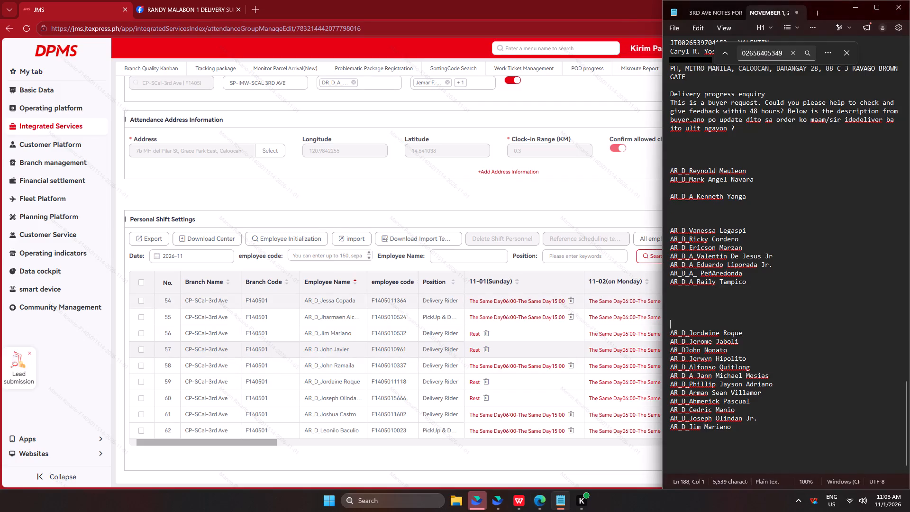
{"action": "key", "text": "ctrl+v"}
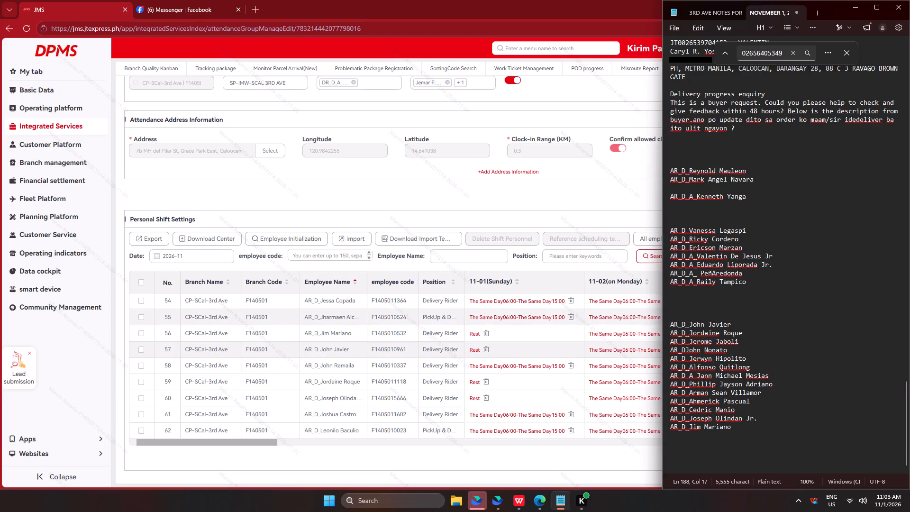
Remove the blank lines between the names in the notes' upper rider list so it forms one continuous block.
{"action": "left_click", "coordinate": [705, 220]}
{"action": "key", "text": "BackSpace"}
{"action": "key", "text": "BackSpace"}
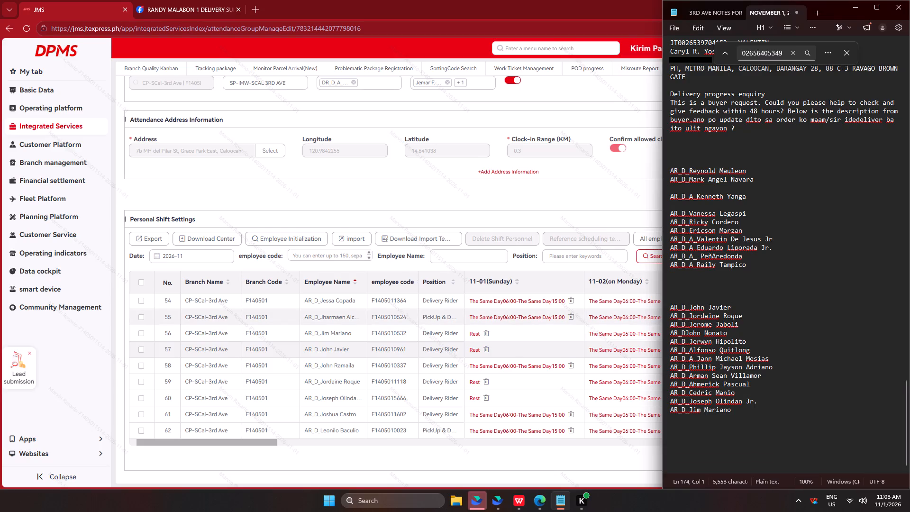
{"action": "left_click", "coordinate": [700, 190]}
{"action": "key", "text": "BackSpace"}
{"action": "left_click", "coordinate": [692, 197]}
{"action": "key", "text": "BackSpace"}
Cut Ricky's name from the upper rider list in the November 1 notes and remove the empty line left behind.
{"action": "scroll", "coordinate": [484, 366], "scroll_direction": "down", "scroll_amount": 4}
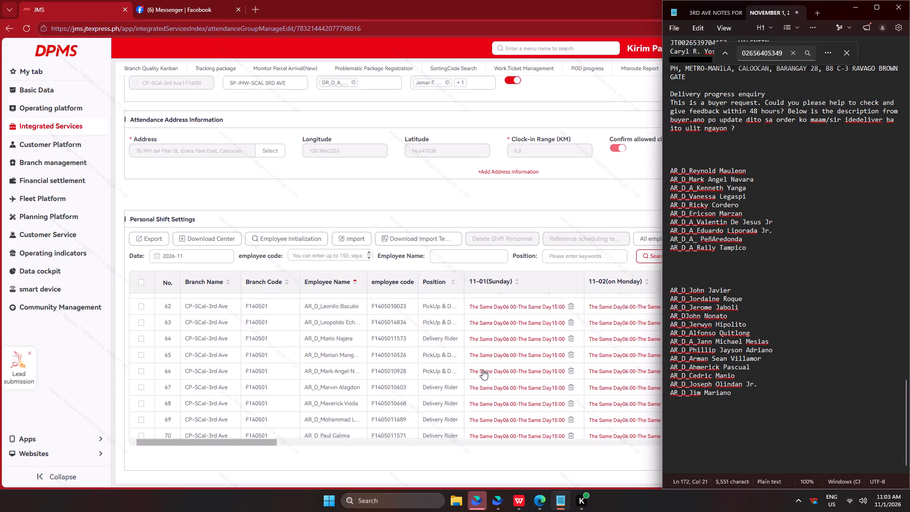
{"action": "scroll", "coordinate": [482, 370], "scroll_direction": "down", "scroll_amount": 20}
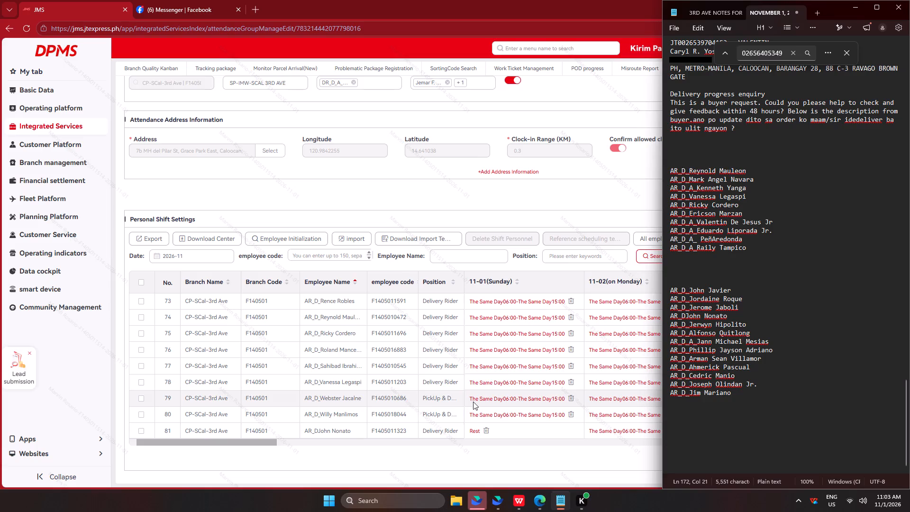
{"action": "key", "text": "alt+Tab"}
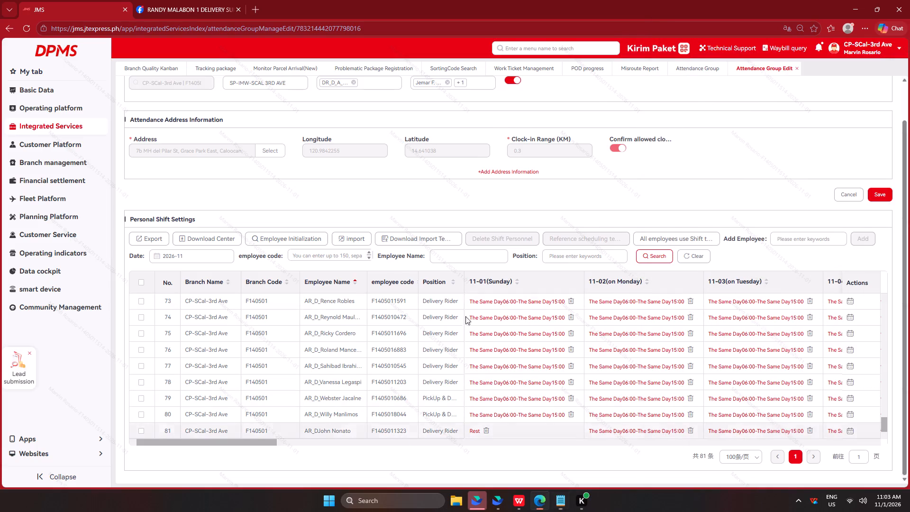
{"action": "key", "text": "alt+Tab"}
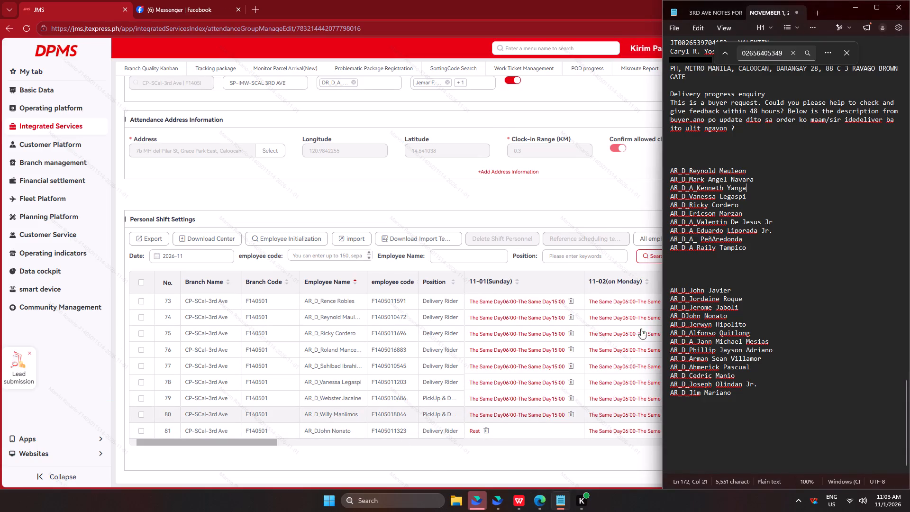
{"action": "left_click_drag", "start_coordinate": [746, 211], "coordinate": [736, 207]}
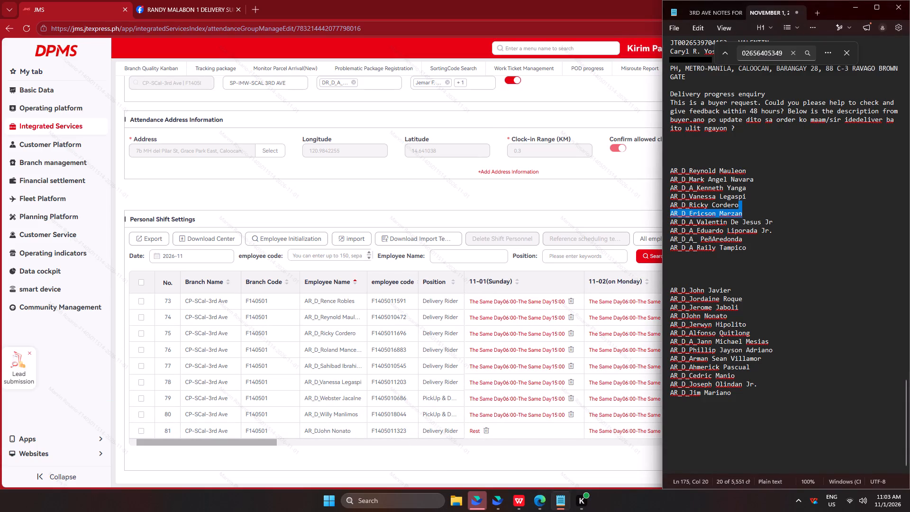
{"action": "left_click_drag", "start_coordinate": [753, 208], "coordinate": [658, 205]}
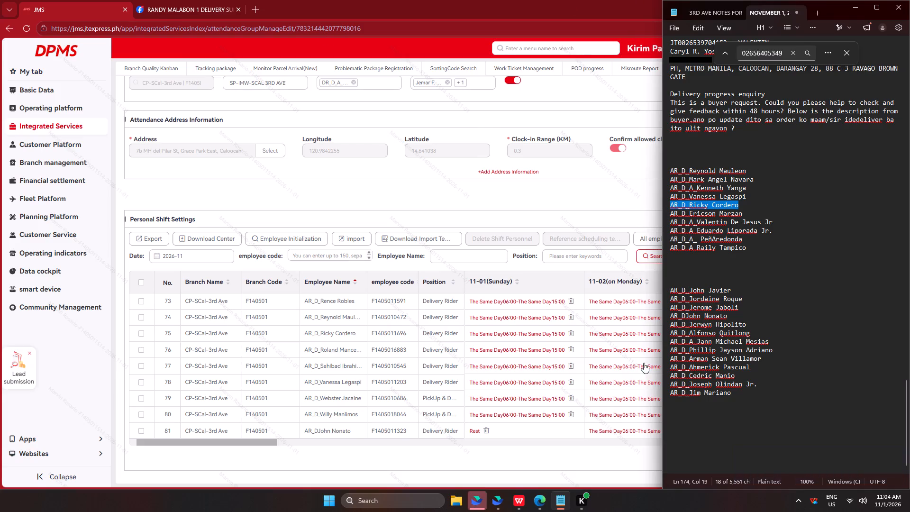
{"action": "key", "text": "ctrl+x"}
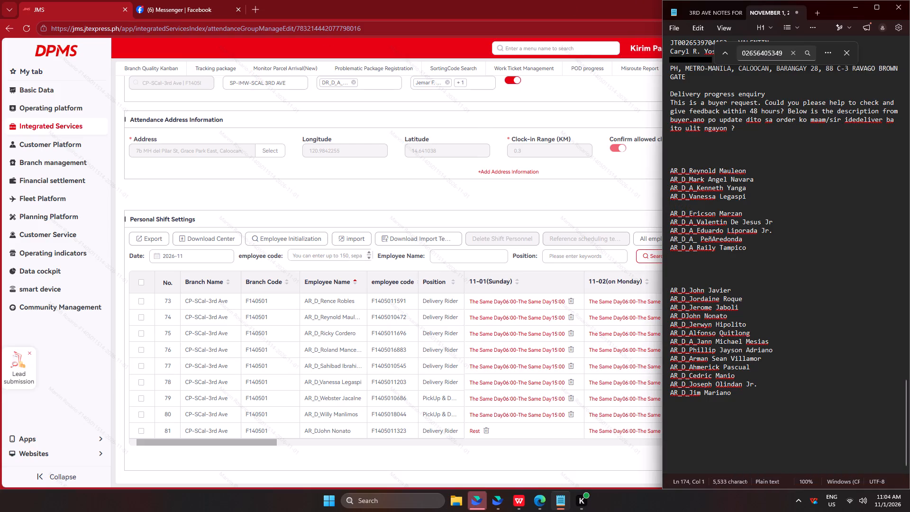
{"action": "key", "text": "BackSpace"}
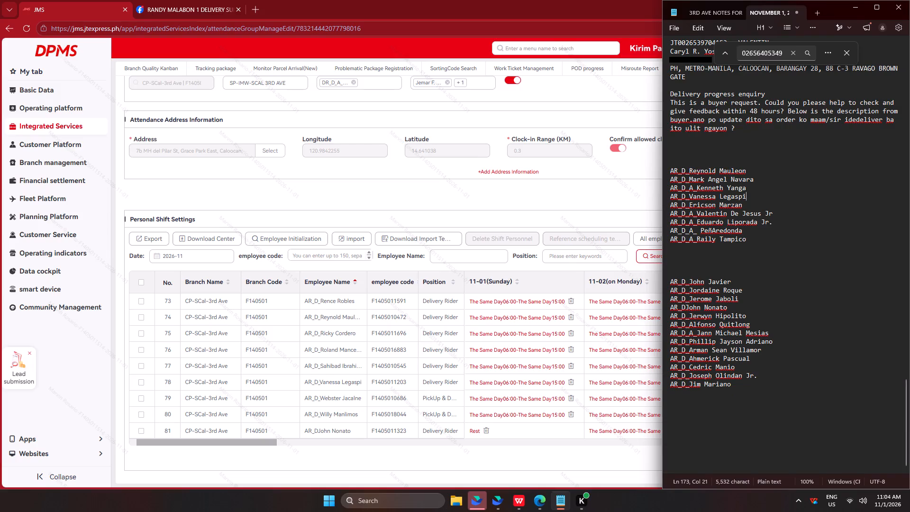
Delete the 11-01 (Sunday) shift of rider Raily in row 24 and set that day to Rest.
{"action": "key", "text": "alt+Tab"}
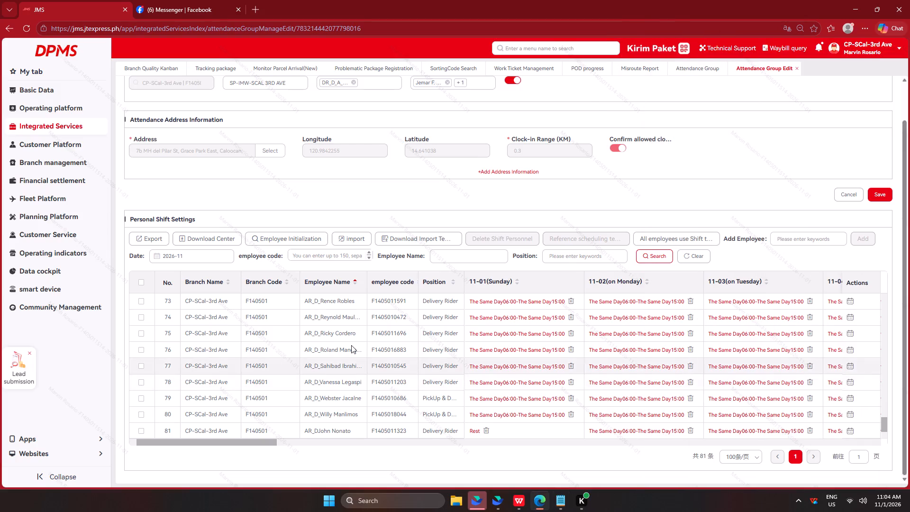
{"action": "scroll", "coordinate": [417, 347], "scroll_direction": "up", "scroll_amount": 2}
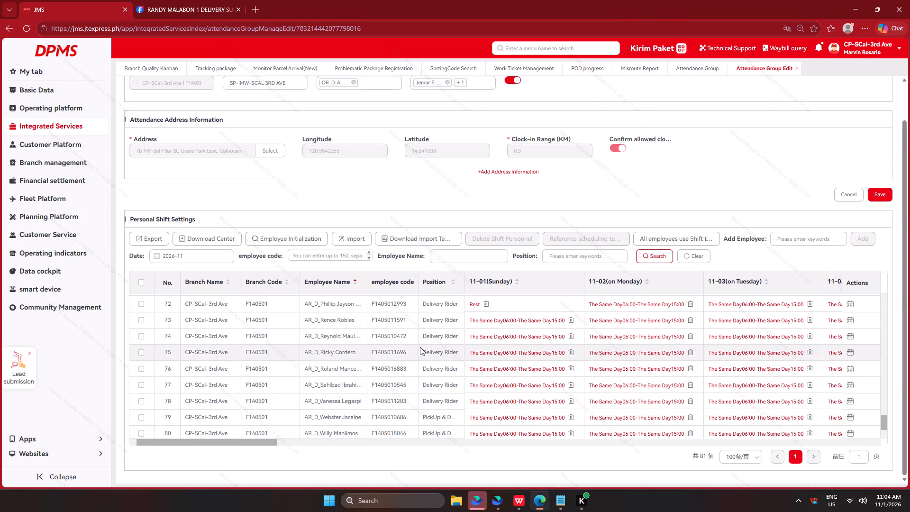
{"action": "scroll", "coordinate": [421, 347], "scroll_direction": "up", "scroll_amount": 2}
{"action": "scroll", "coordinate": [427, 348], "scroll_direction": "down", "scroll_amount": 3}
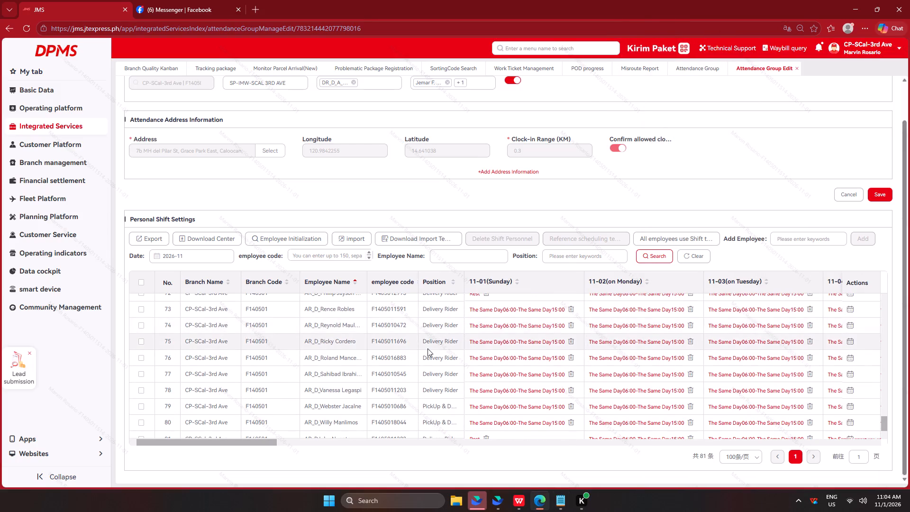
{"action": "scroll", "coordinate": [428, 348], "scroll_direction": "down", "scroll_amount": 6}
{"action": "scroll", "coordinate": [428, 353], "scroll_direction": "up", "scroll_amount": 2}
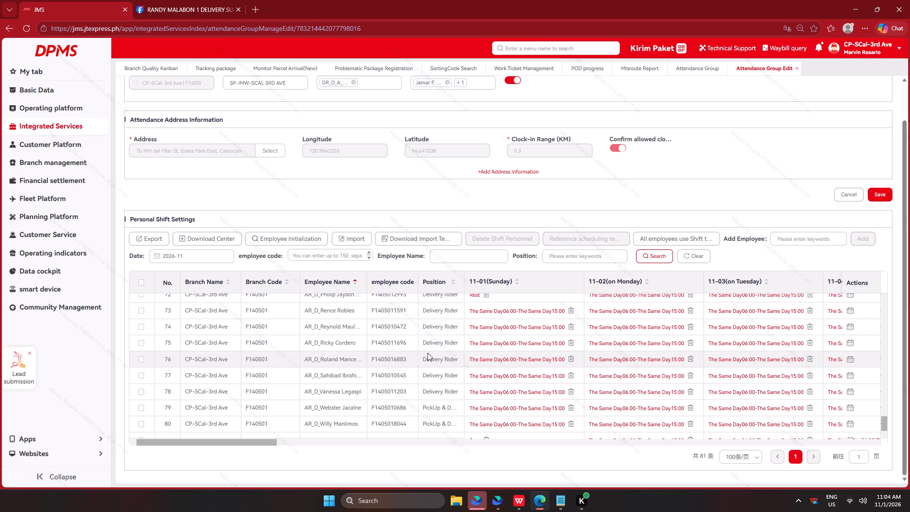
{"action": "scroll", "coordinate": [428, 353], "scroll_direction": "up", "scroll_amount": 9}
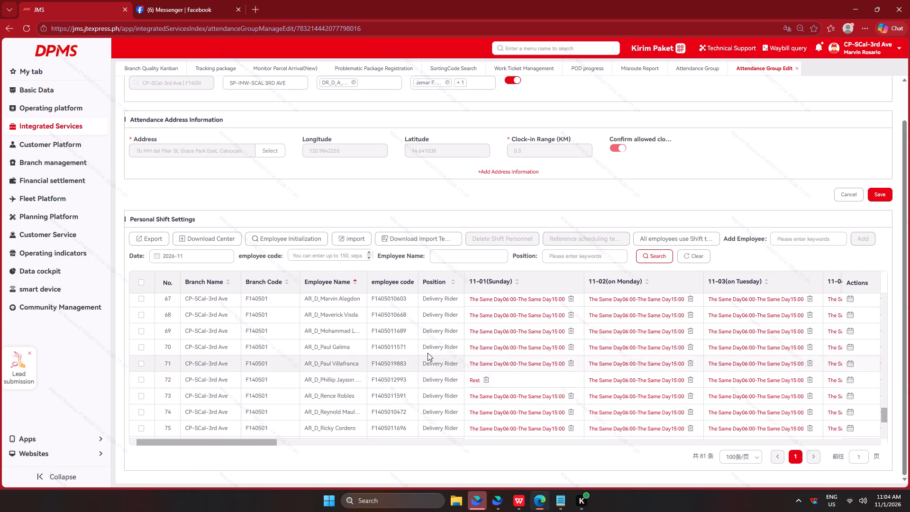
{"action": "scroll", "coordinate": [428, 353], "scroll_direction": "up", "scroll_amount": 9}
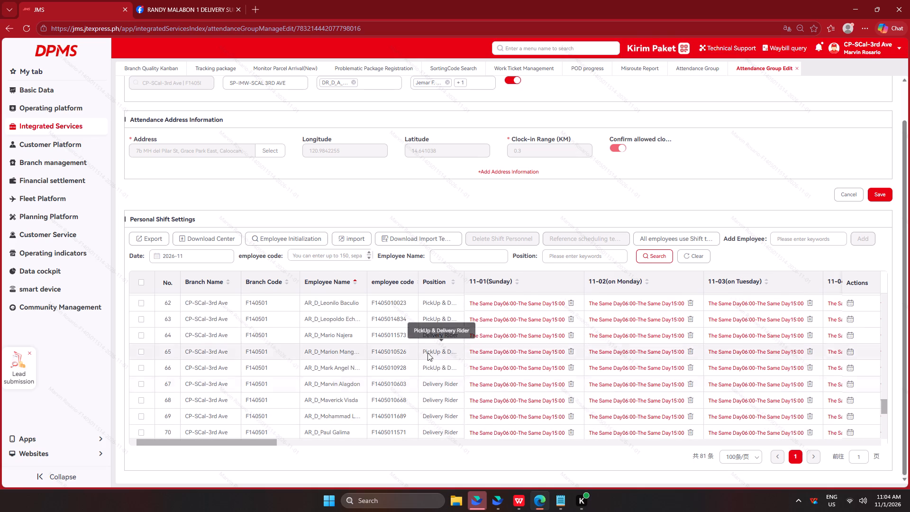
{"action": "scroll", "coordinate": [428, 353], "scroll_direction": "up", "scroll_amount": 8}
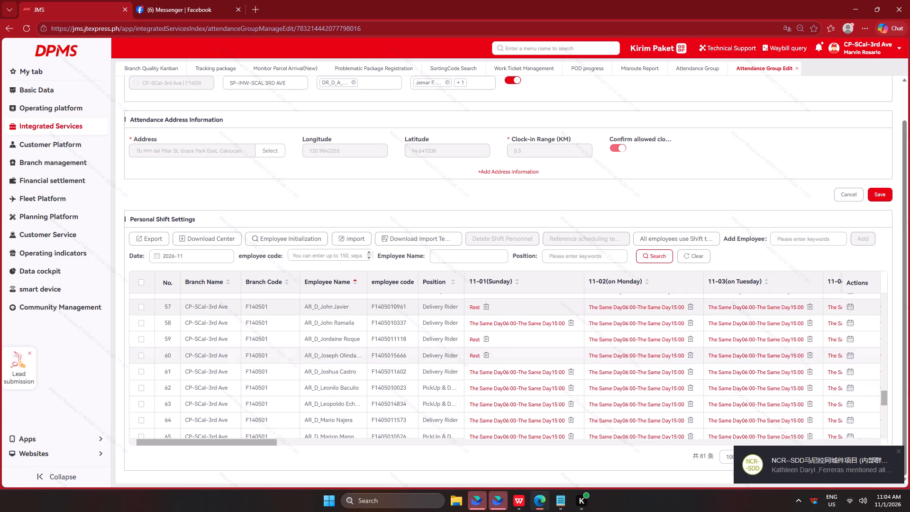
{"action": "scroll", "coordinate": [428, 353], "scroll_direction": "up", "scroll_amount": 7}
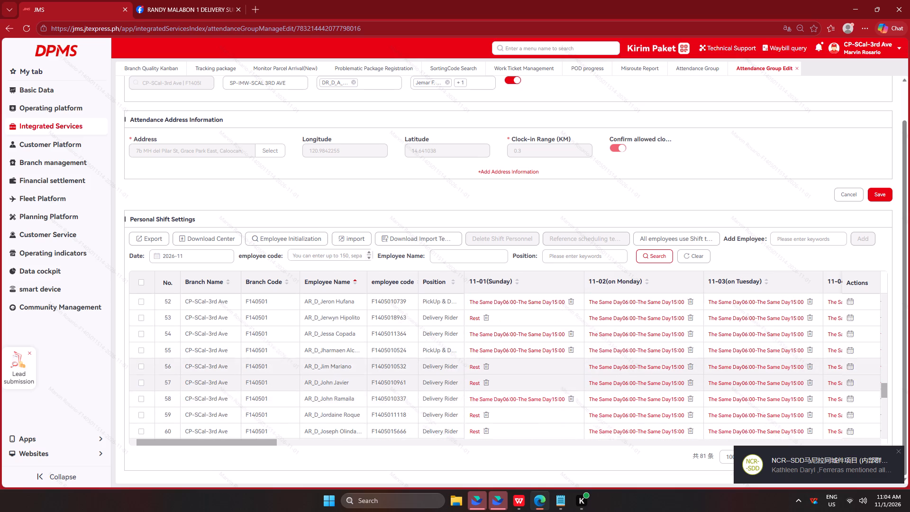
{"action": "scroll", "coordinate": [428, 353], "scroll_direction": "up", "scroll_amount": 9}
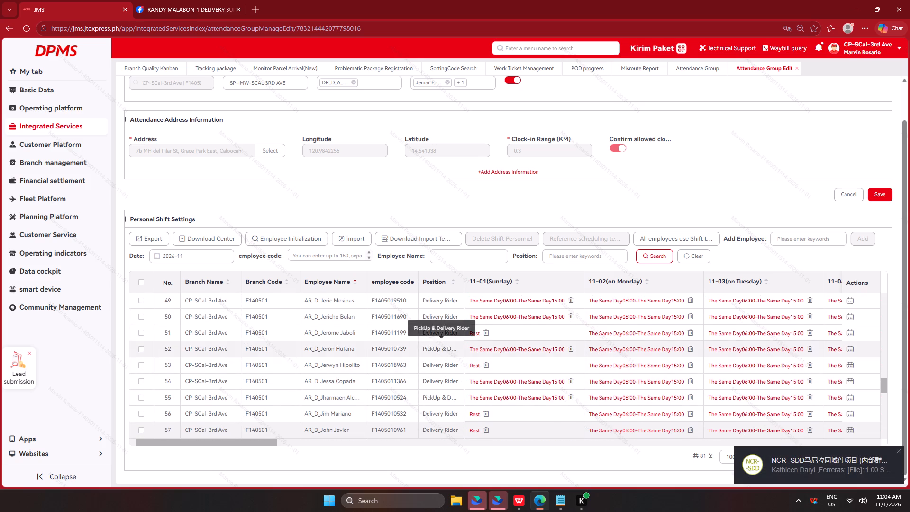
{"action": "scroll", "coordinate": [427, 353], "scroll_direction": "up", "scroll_amount": 1}
{"action": "scroll", "coordinate": [364, 376], "scroll_direction": "up", "scroll_amount": 9}
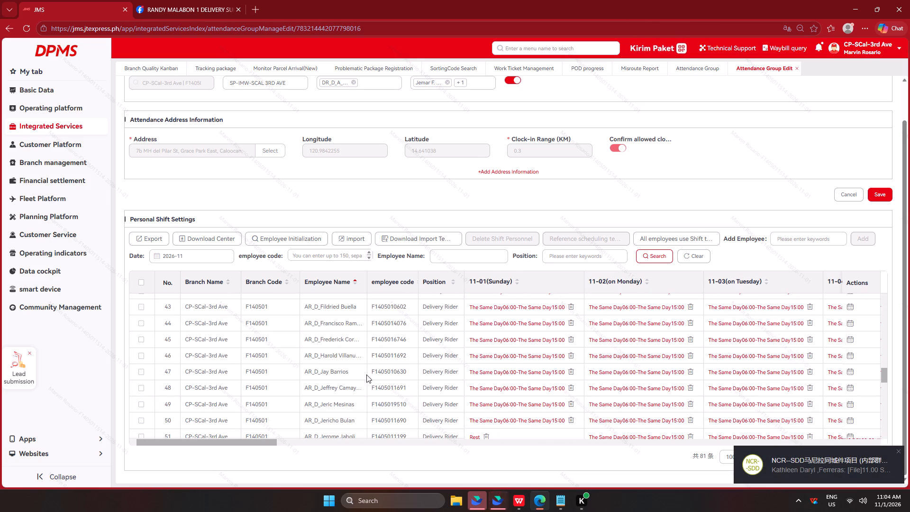
{"action": "scroll", "coordinate": [366, 375], "scroll_direction": "up", "scroll_amount": 10}
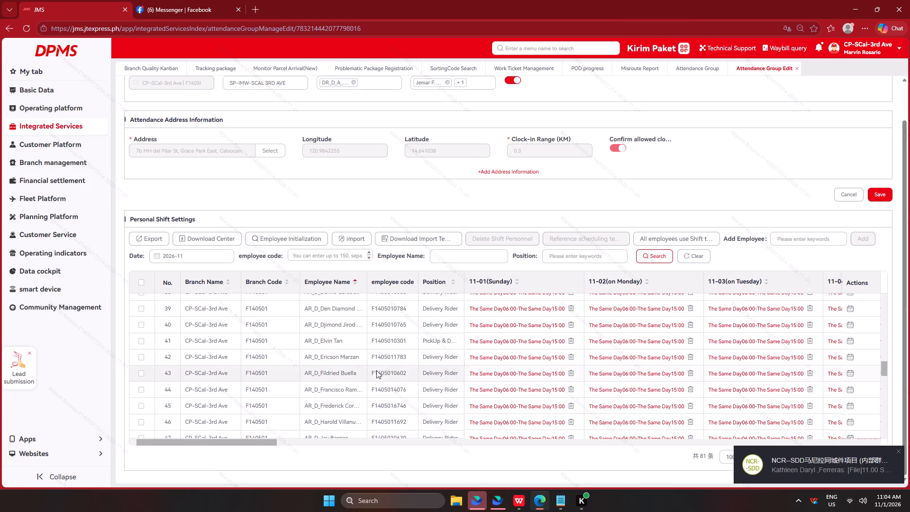
{"action": "scroll", "coordinate": [376, 370], "scroll_direction": "up", "scroll_amount": 7}
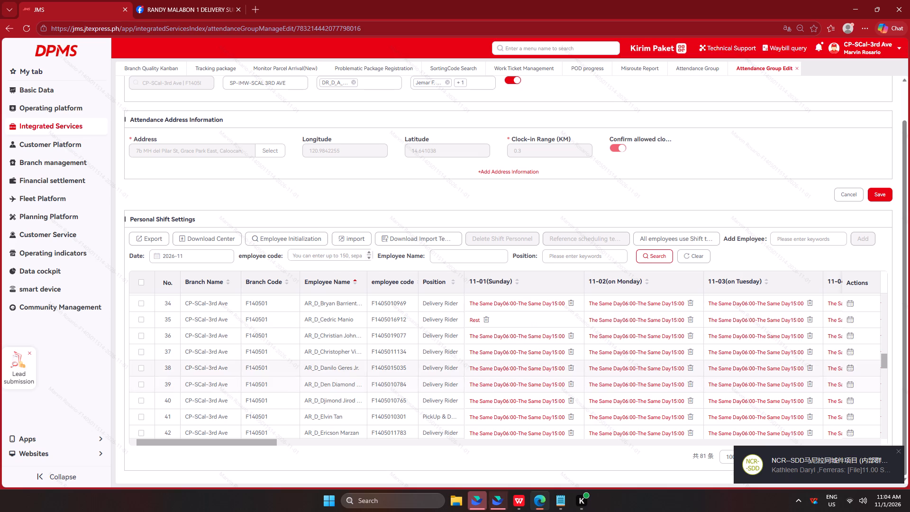
{"action": "scroll", "coordinate": [397, 366], "scroll_direction": "up", "scroll_amount": 2}
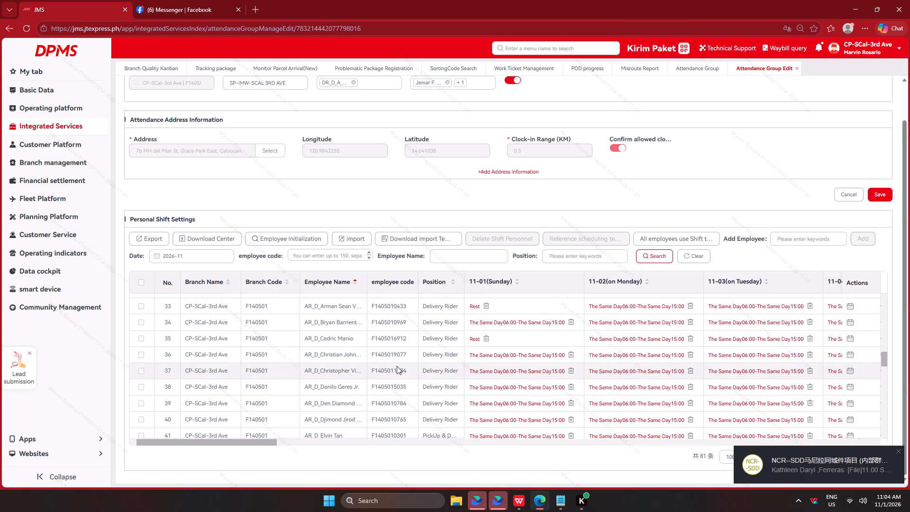
{"action": "scroll", "coordinate": [397, 366], "scroll_direction": "up", "scroll_amount": 5}
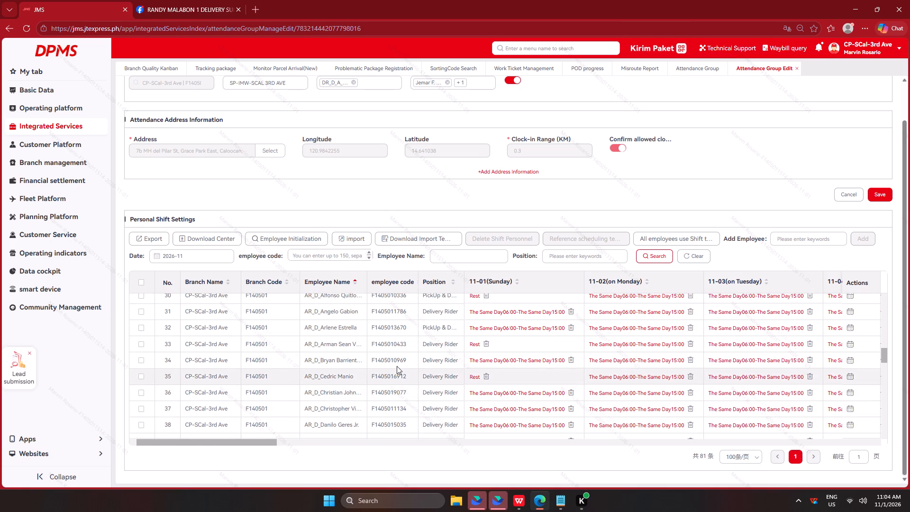
{"action": "scroll", "coordinate": [397, 366], "scroll_direction": "up", "scroll_amount": 1}
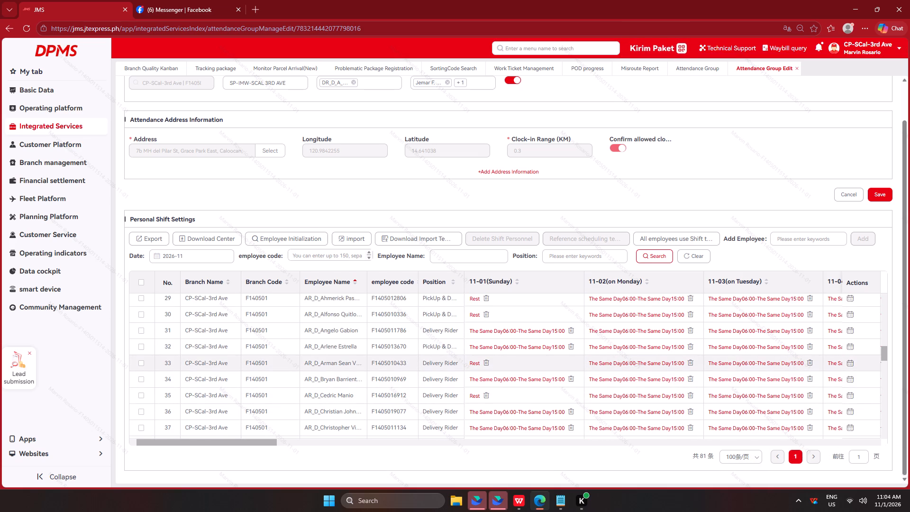
{"action": "scroll", "coordinate": [397, 366], "scroll_direction": "up", "scroll_amount": 7}
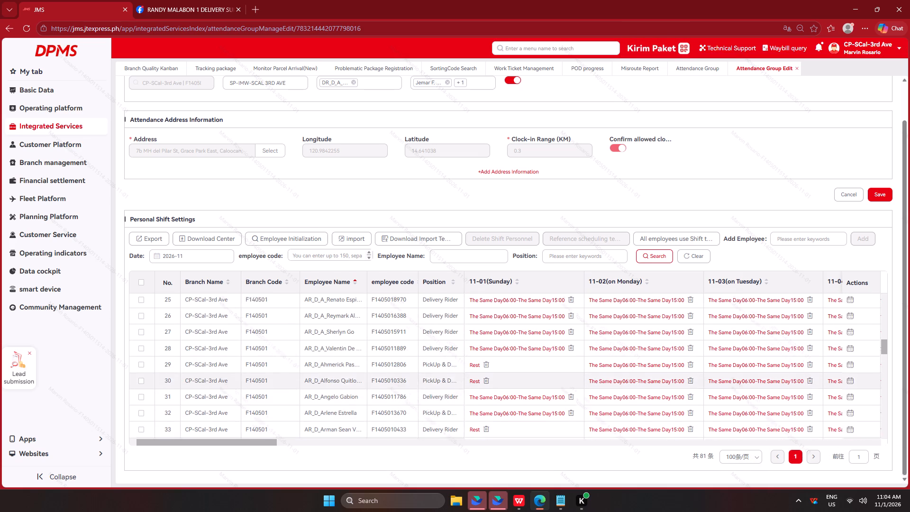
{"action": "scroll", "coordinate": [399, 364], "scroll_direction": "up", "scroll_amount": 2}
{"action": "left_click", "coordinate": [571, 302]}
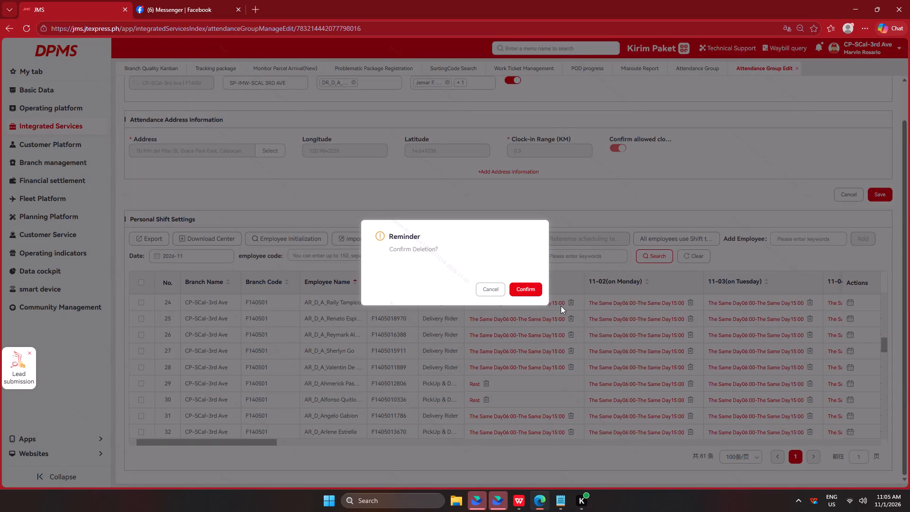
{"action": "left_click", "coordinate": [519, 290]}
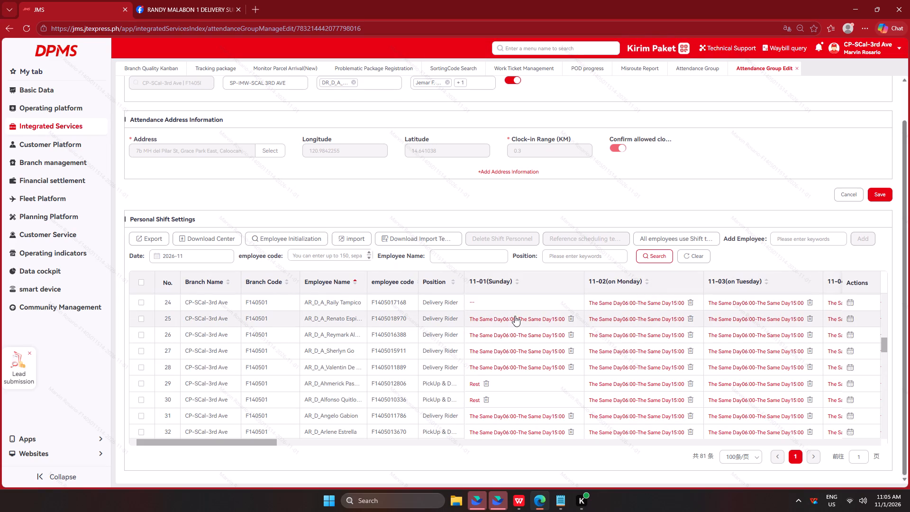
{"action": "left_click", "coordinate": [471, 301]}
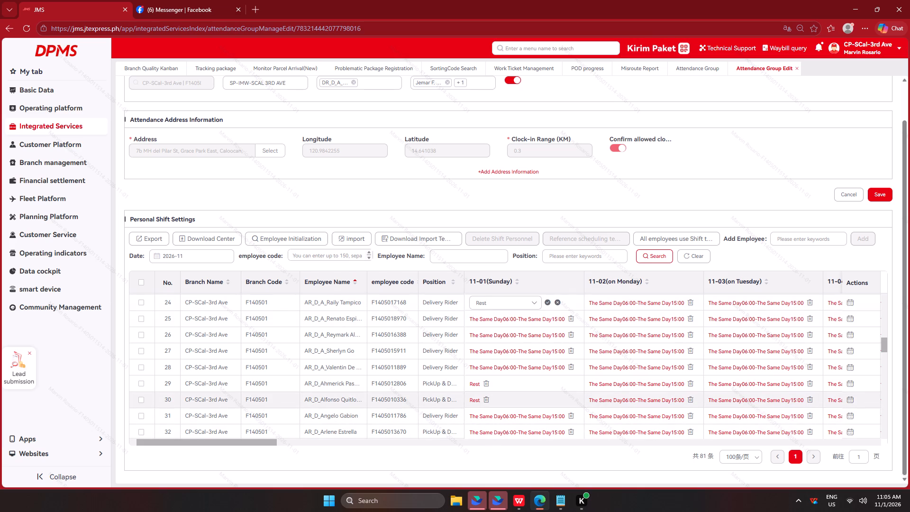
{"action": "left_click", "coordinate": [548, 302]}
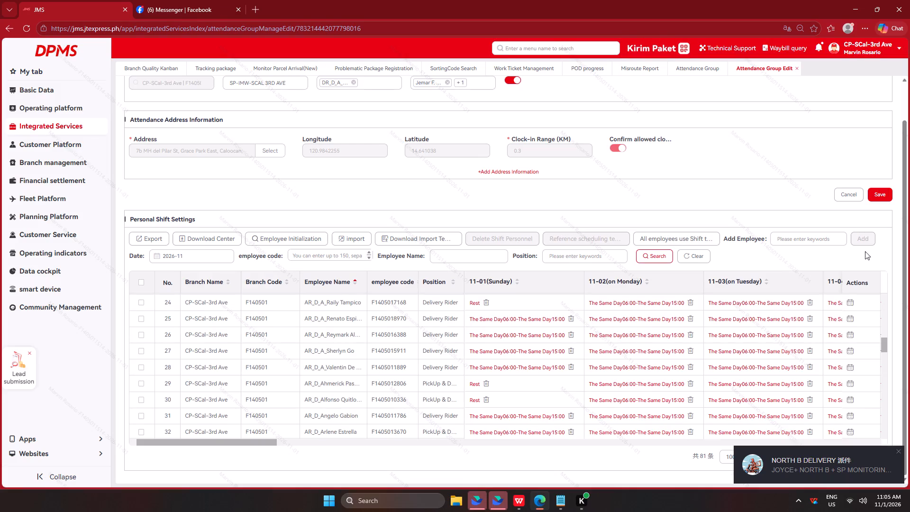
Move Raily's name in the November 1 notes from the upper rider list to the line above the row 57 rider John's.
{"action": "left_click", "coordinate": [563, 496]}
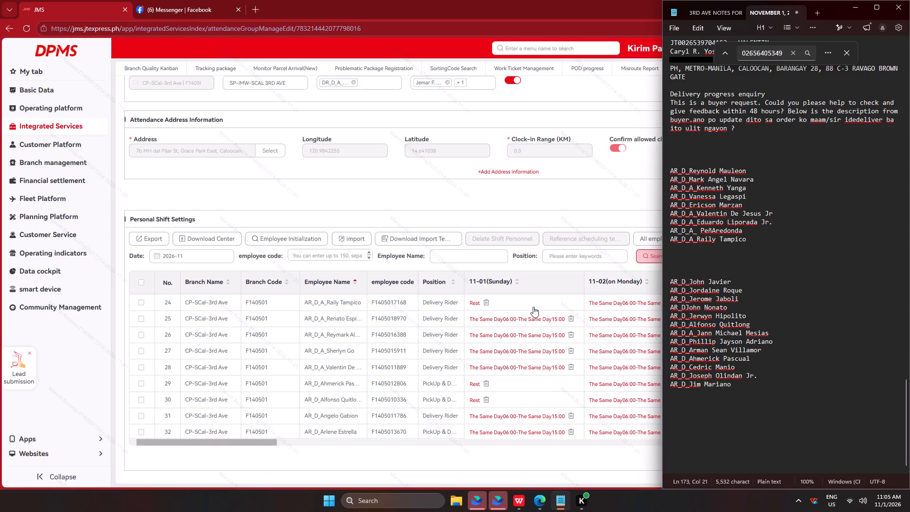
{"action": "left_click_drag", "start_coordinate": [753, 240], "coordinate": [664, 240]}
{"action": "key", "text": "ctrl+x"}
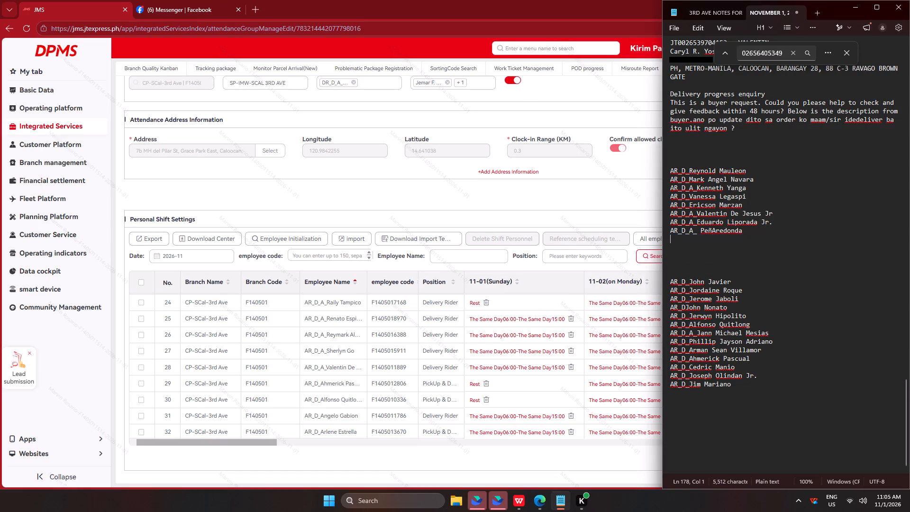
{"action": "left_click", "coordinate": [685, 270]}
{"action": "key", "text": "ctrl+v"}
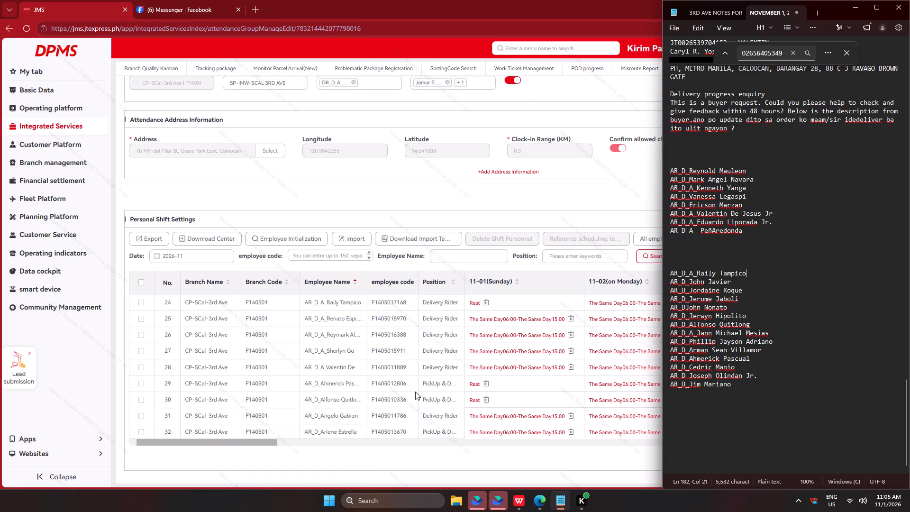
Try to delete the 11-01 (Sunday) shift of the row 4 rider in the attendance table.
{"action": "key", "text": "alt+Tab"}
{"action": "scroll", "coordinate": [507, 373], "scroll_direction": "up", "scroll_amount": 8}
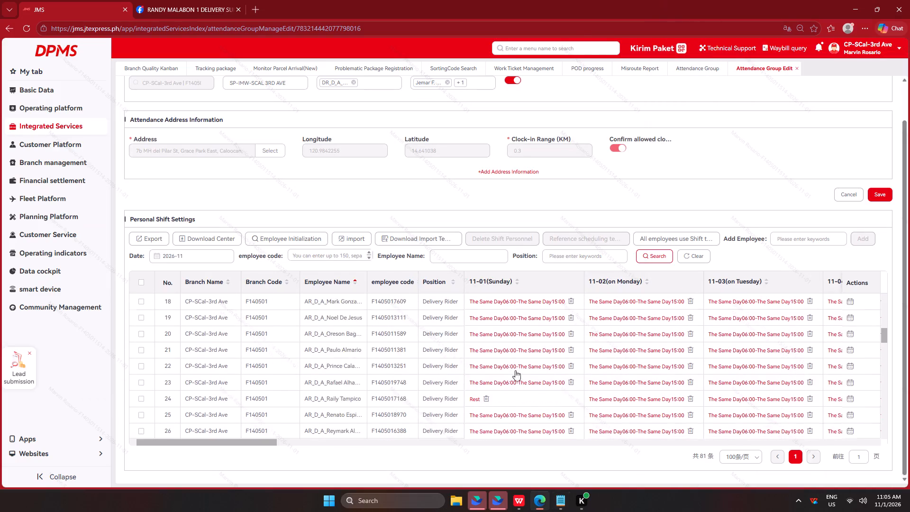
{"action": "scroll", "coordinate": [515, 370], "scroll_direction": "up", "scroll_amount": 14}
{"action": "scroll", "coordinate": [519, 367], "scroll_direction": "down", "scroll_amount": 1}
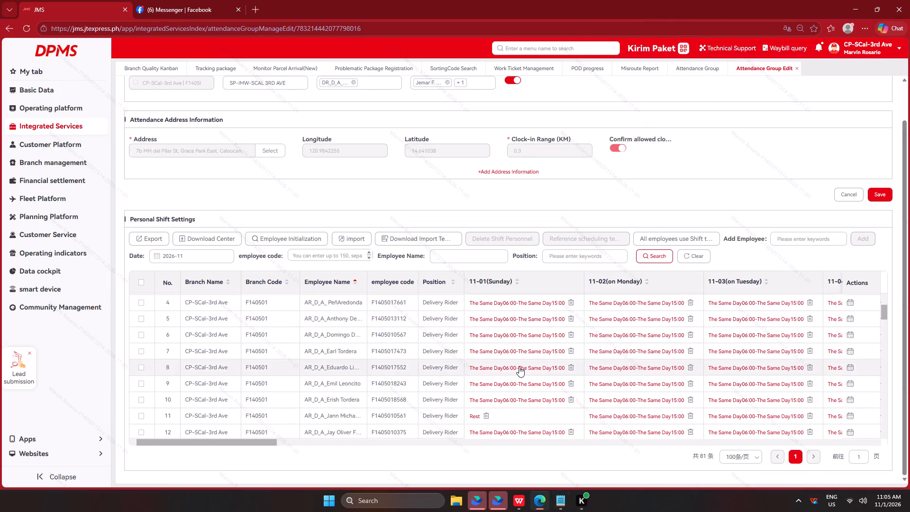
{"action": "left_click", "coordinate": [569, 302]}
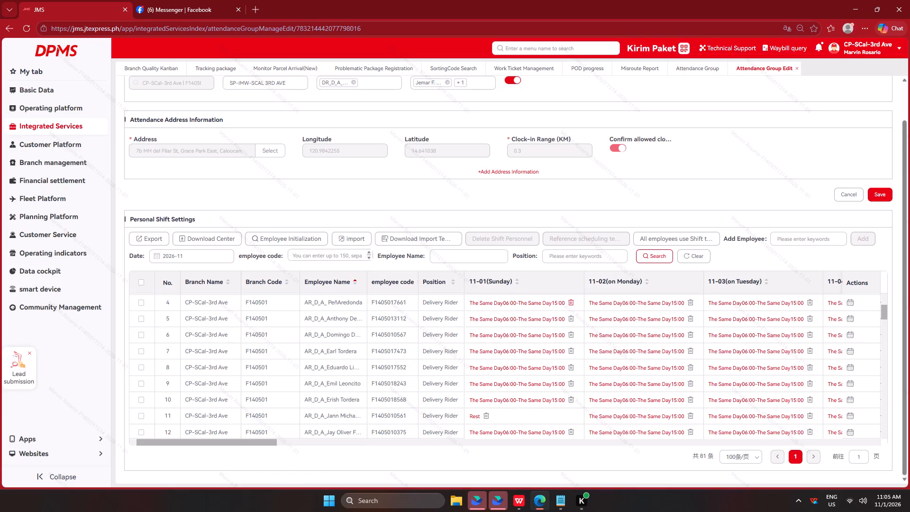
Cut the row 4 rider's name from the notes' upper list and place the cursor on the empty line above Raily's.
{"action": "key", "text": "alt+Tab"}
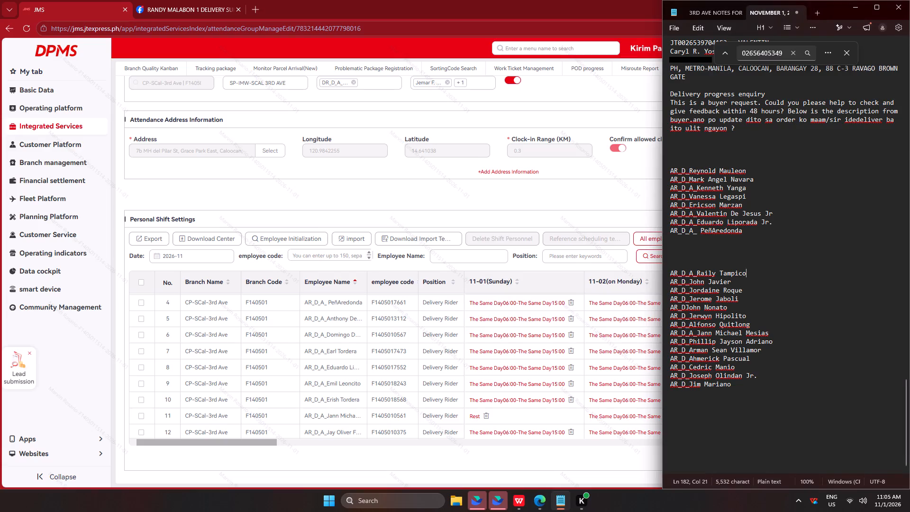
{"action": "left_click_drag", "start_coordinate": [754, 230], "coordinate": [638, 231]}
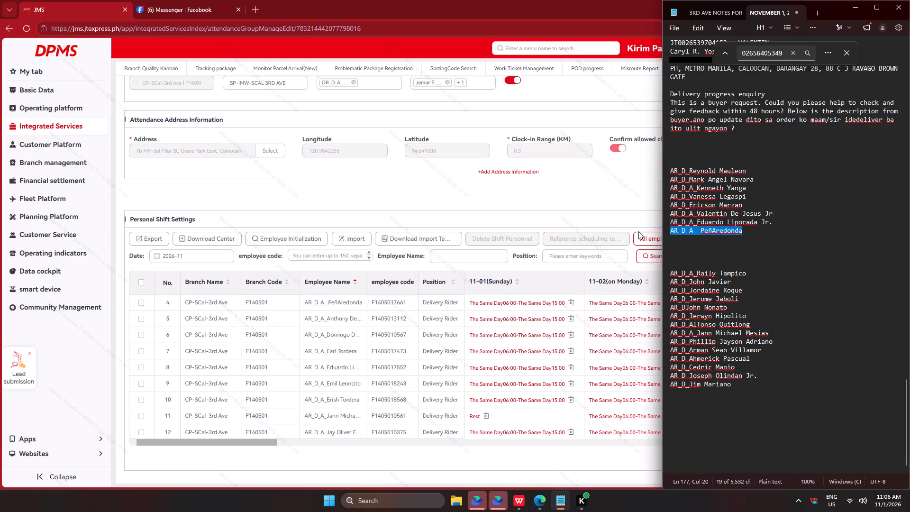
{"action": "key", "text": "ctrl+x"}
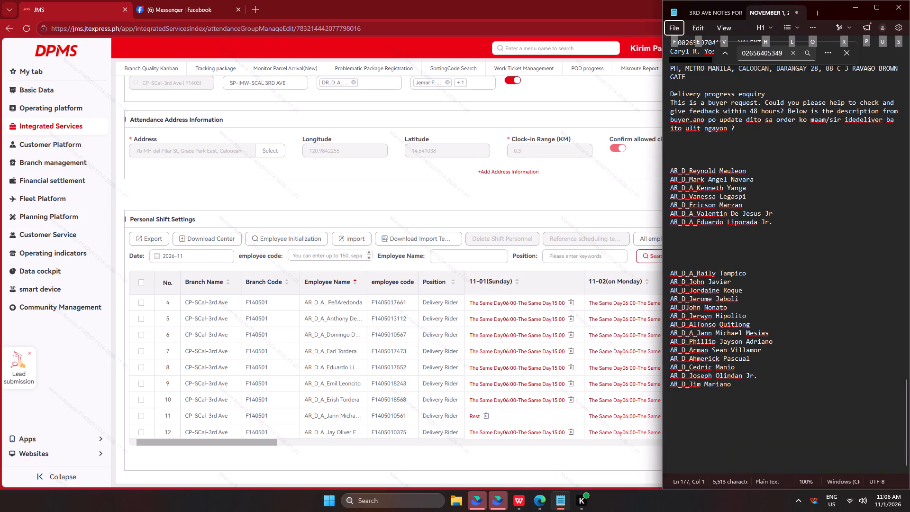
{"action": "key", "text": "Return"}
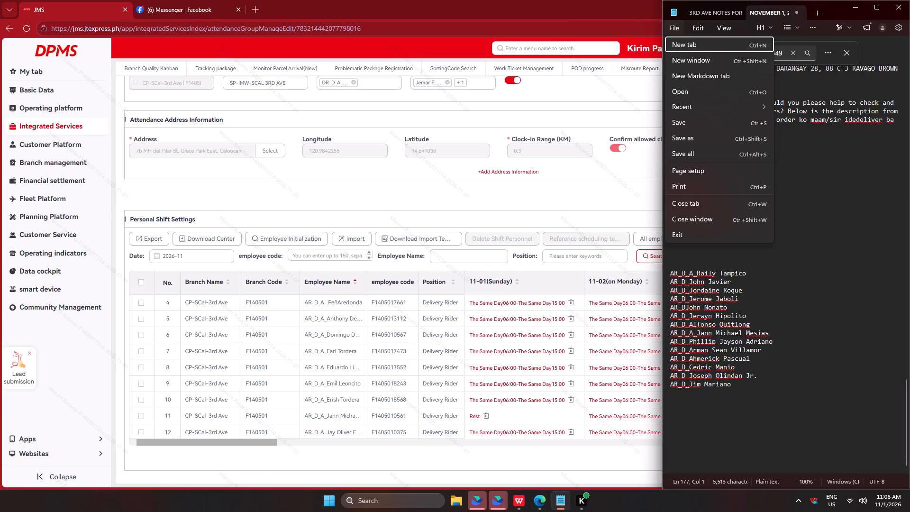
{"action": "left_click", "coordinate": [795, 265]}
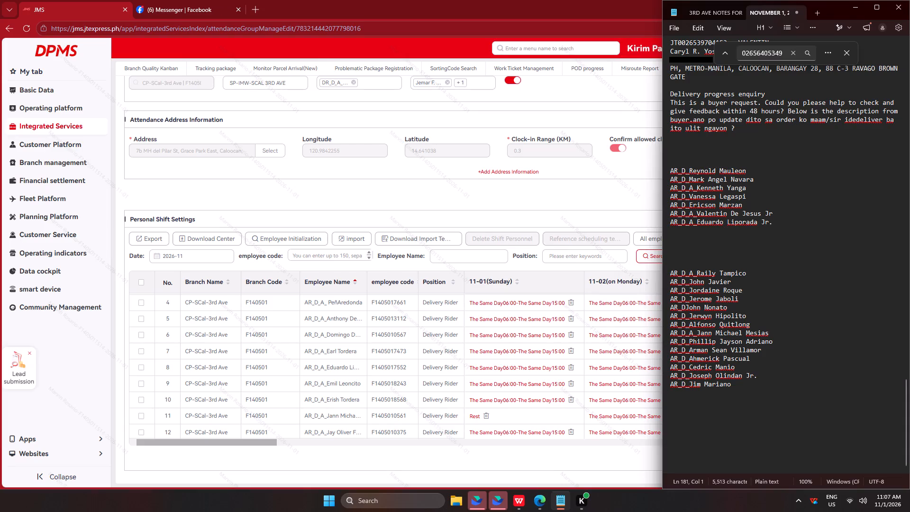
Compare the 11-01 (Sunday) shifts in the attendance table with the riders still in the notes' upper list.
{"action": "key", "text": "alt+Tab"}
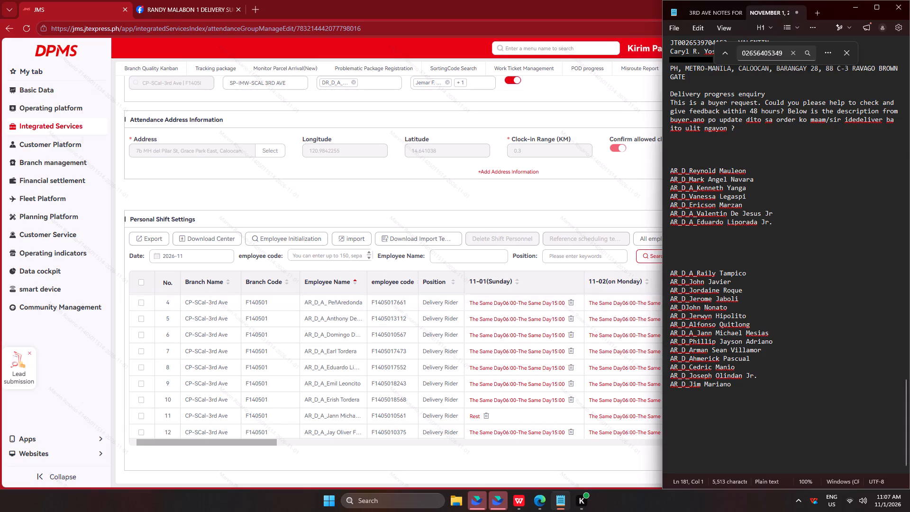
{"action": "key", "text": "alt+Tab"}
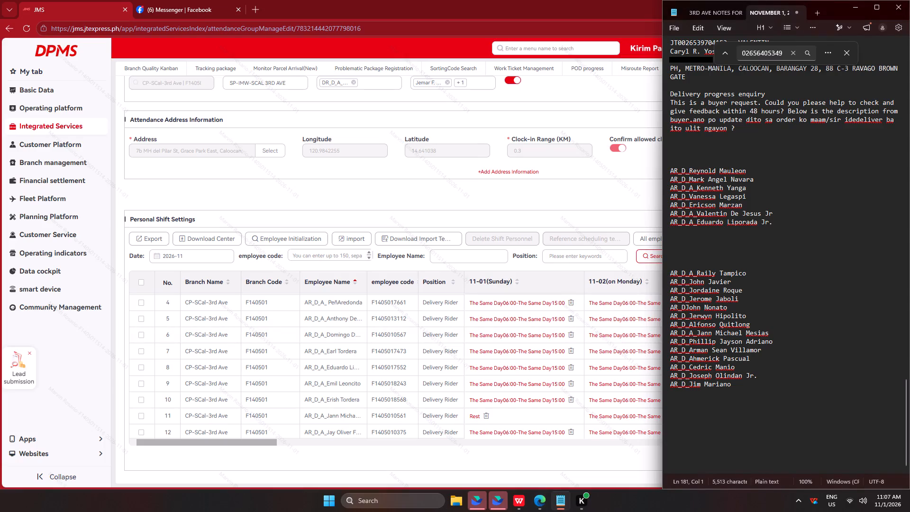
{"action": "key", "text": "alt+Tab"}
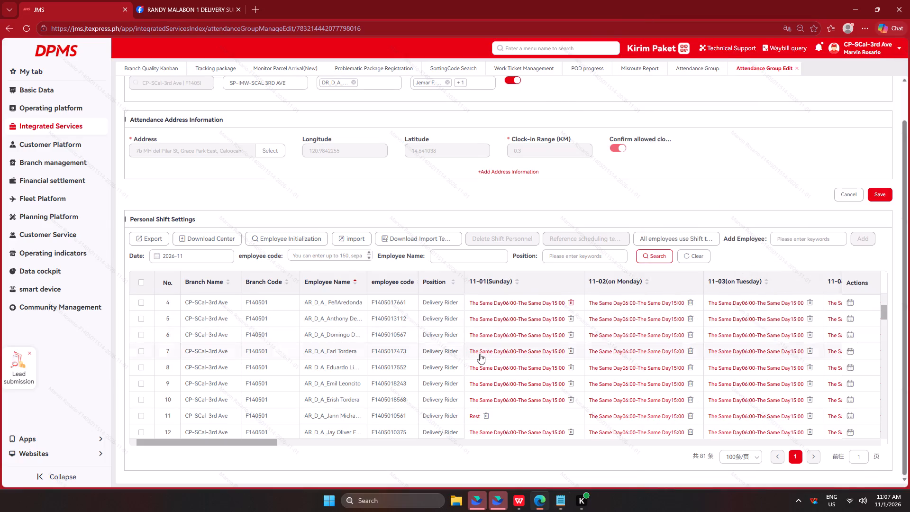
{"action": "scroll", "coordinate": [488, 365], "scroll_direction": "down", "scroll_amount": 5}
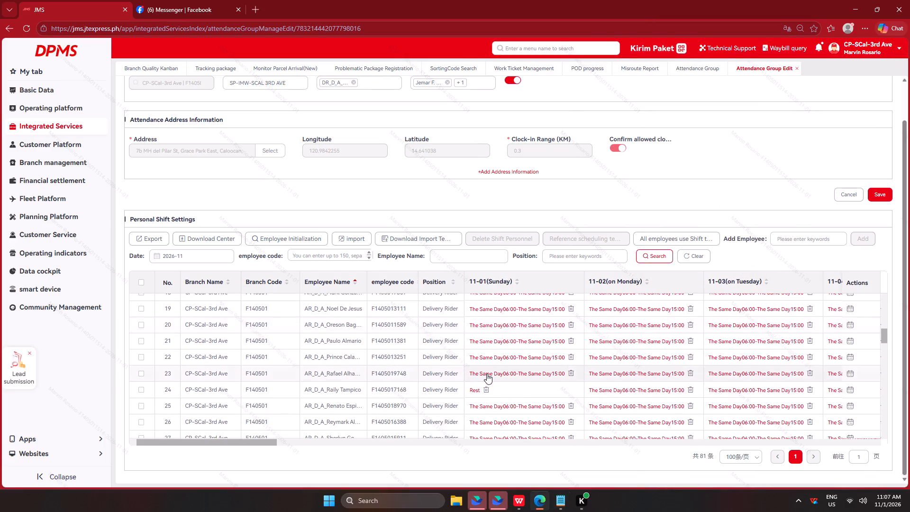
{"action": "scroll", "coordinate": [487, 374], "scroll_direction": "down", "scroll_amount": 4}
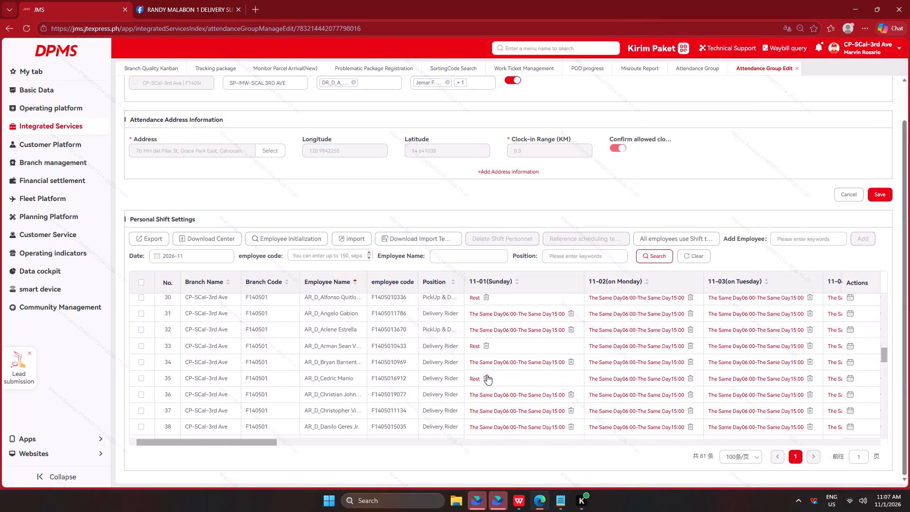
{"action": "scroll", "coordinate": [487, 375], "scroll_direction": "down", "scroll_amount": 4}
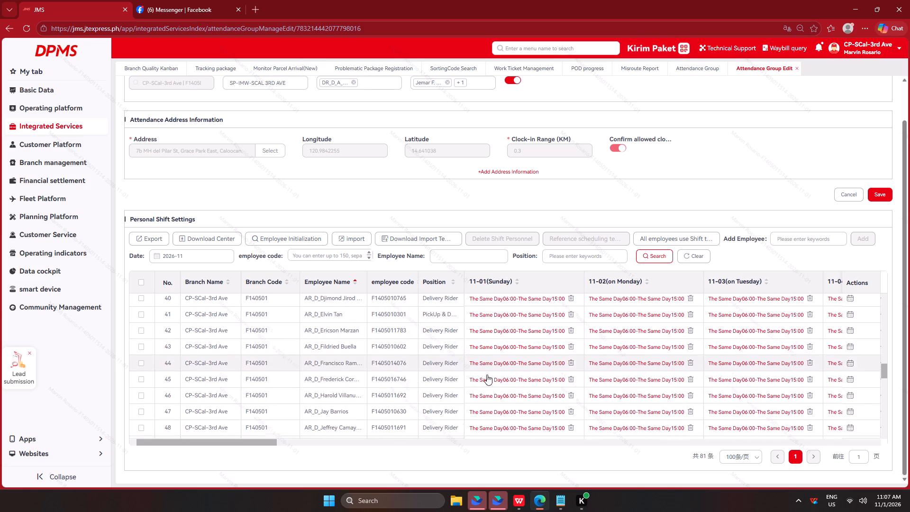
{"action": "scroll", "coordinate": [487, 375], "scroll_direction": "down", "scroll_amount": 3}
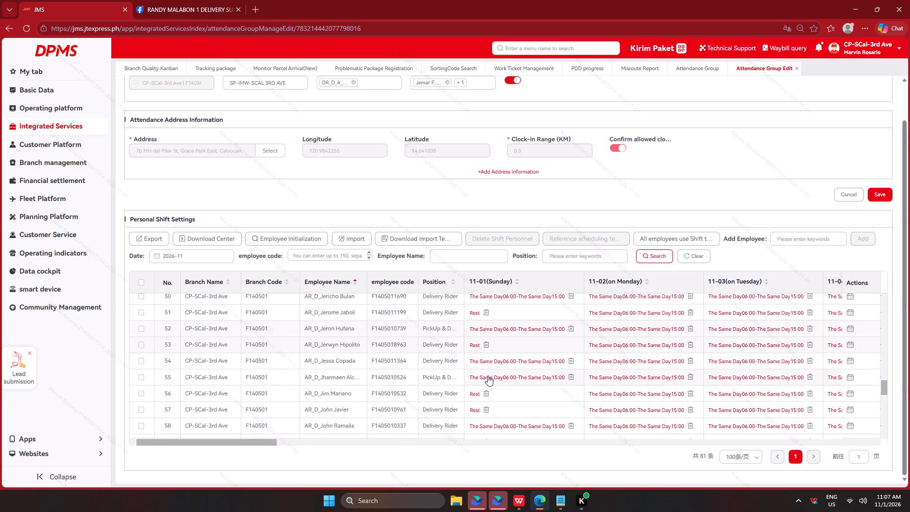
{"action": "scroll", "coordinate": [488, 375], "scroll_direction": "down", "scroll_amount": 6}
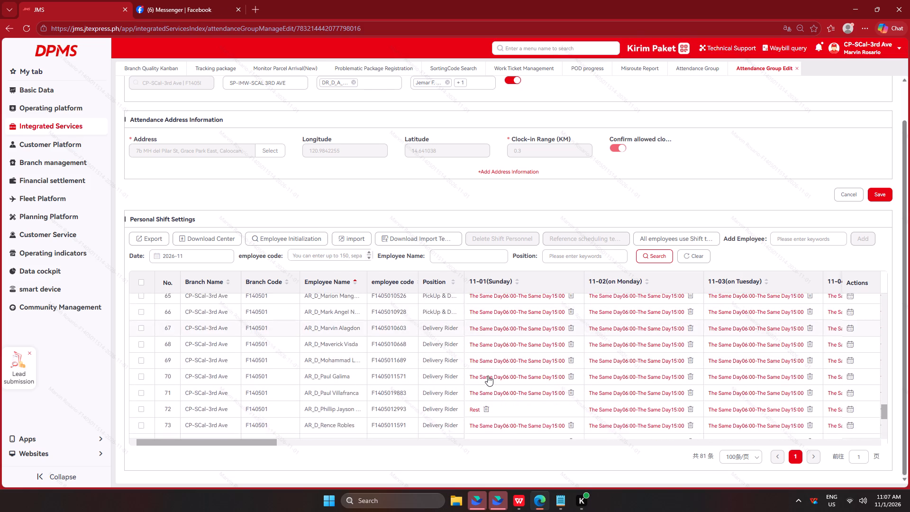
{"action": "scroll", "coordinate": [488, 375], "scroll_direction": "down", "scroll_amount": 4}
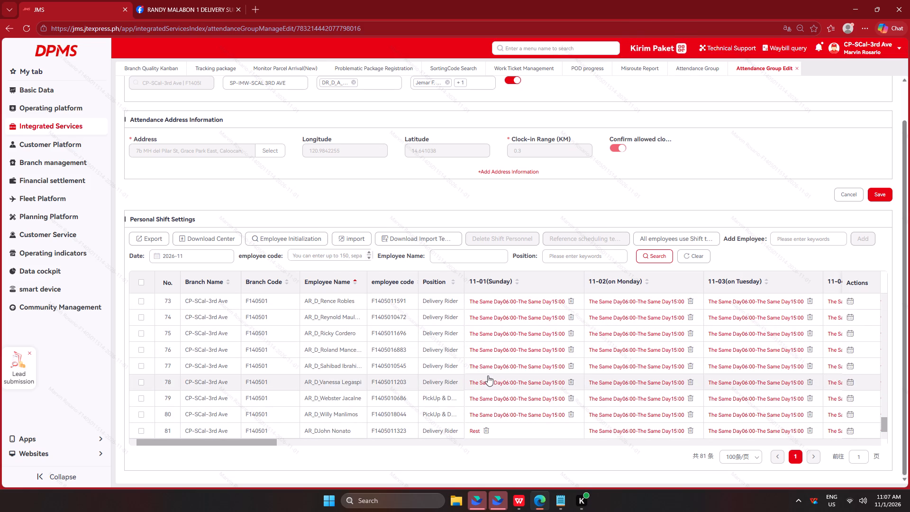
{"action": "scroll", "coordinate": [491, 387], "scroll_direction": "up", "scroll_amount": 10}
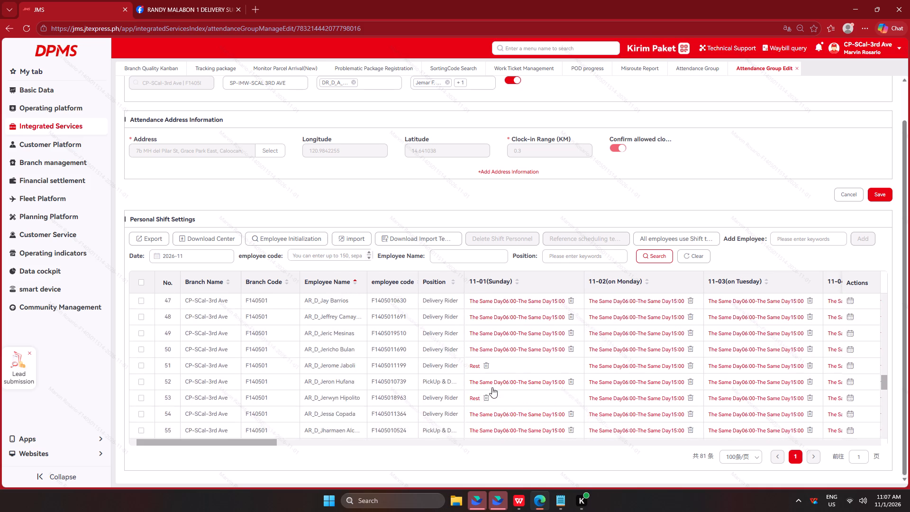
{"action": "scroll", "coordinate": [492, 387], "scroll_direction": "up", "scroll_amount": 5}
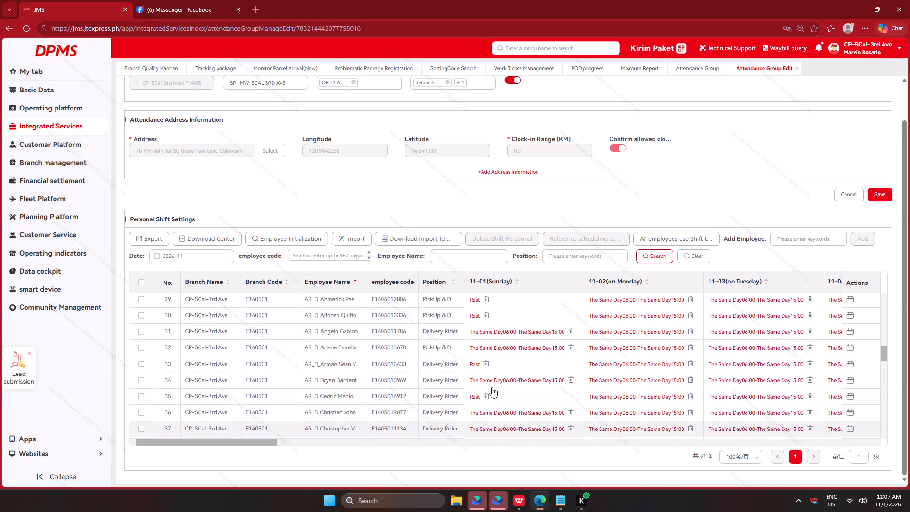
{"action": "scroll", "coordinate": [492, 387], "scroll_direction": "up", "scroll_amount": 2}
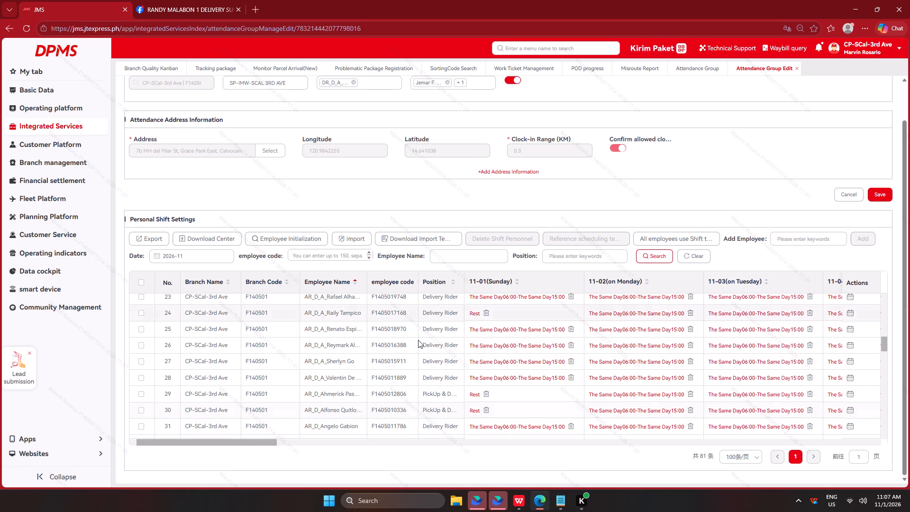
Delete the 11-01 (Sunday) shift of rider Kenneth in row 16 and set that day to Rest.
{"action": "scroll", "coordinate": [482, 353], "scroll_direction": "up", "scroll_amount": 1}
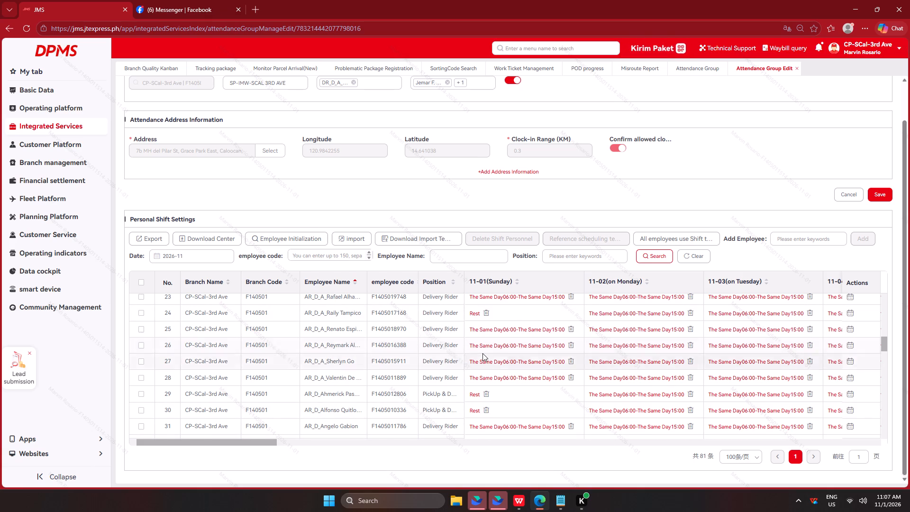
{"action": "scroll", "coordinate": [482, 353], "scroll_direction": "up", "scroll_amount": 2}
{"action": "left_click", "coordinate": [568, 327]}
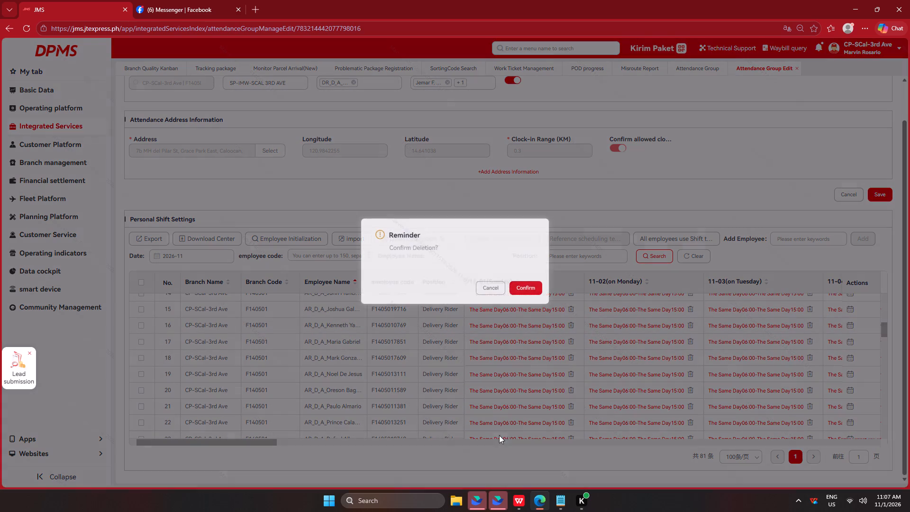
{"action": "left_click", "coordinate": [522, 288]}
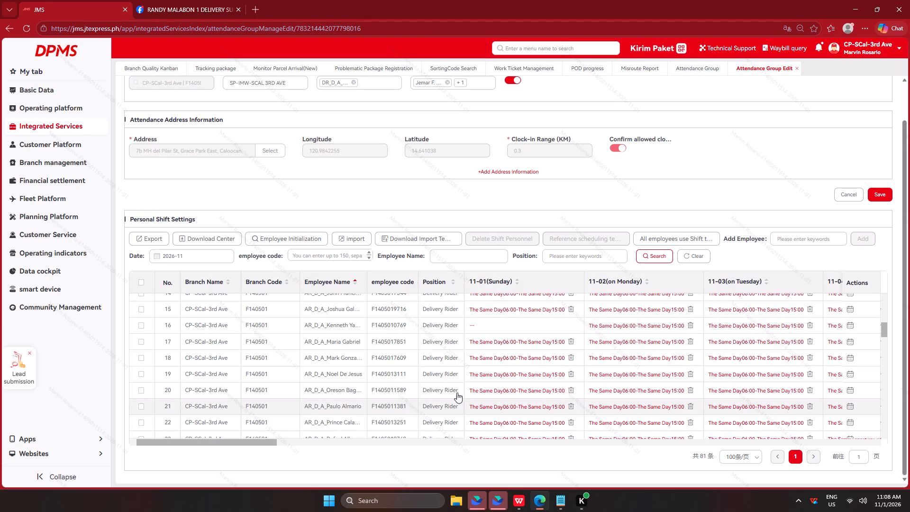
{"action": "left_click", "coordinate": [471, 325]}
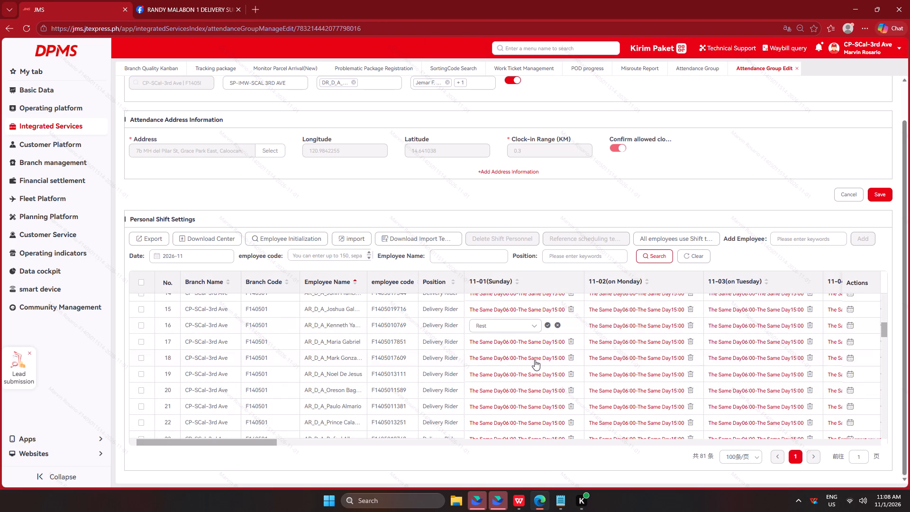
{"action": "left_click", "coordinate": [549, 326]}
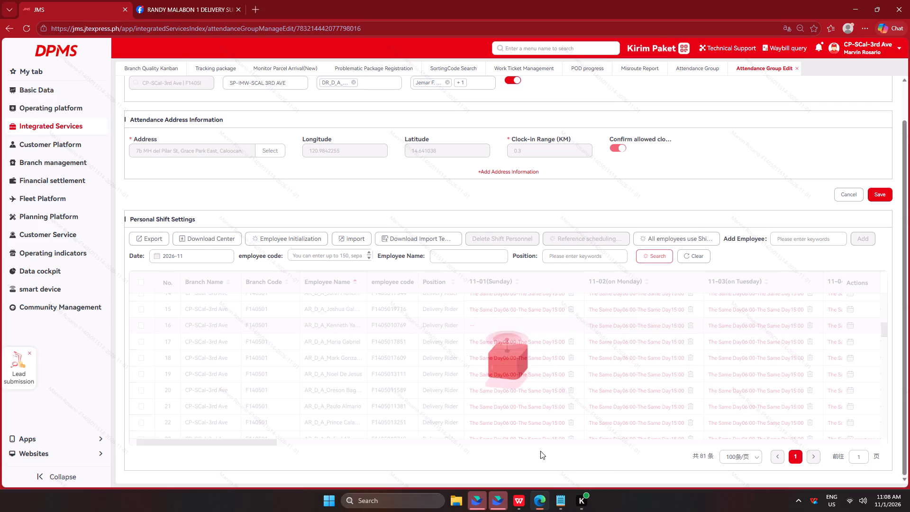
Move Kenneth's name in the November 1 notes from the upper rider list to the empty line above Raily's.
{"action": "left_click", "coordinate": [562, 500]}
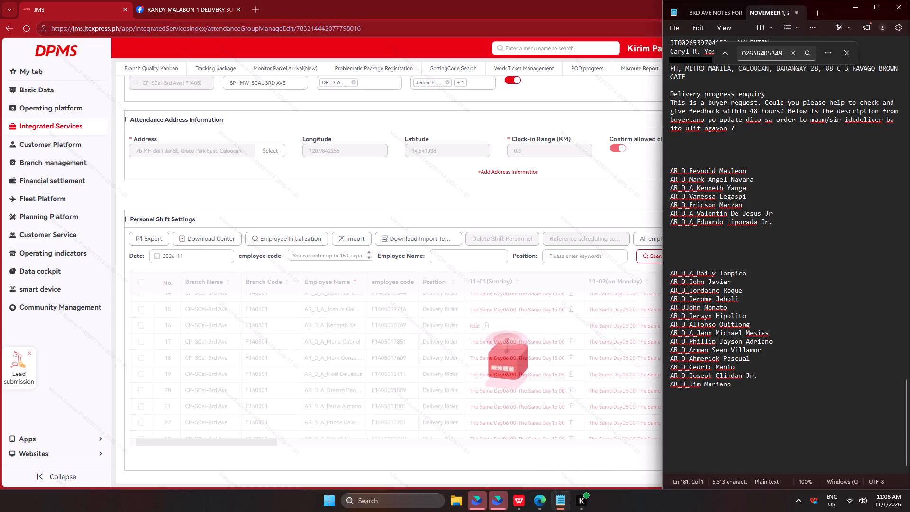
{"action": "left_click_drag", "start_coordinate": [753, 189], "coordinate": [753, 188]}
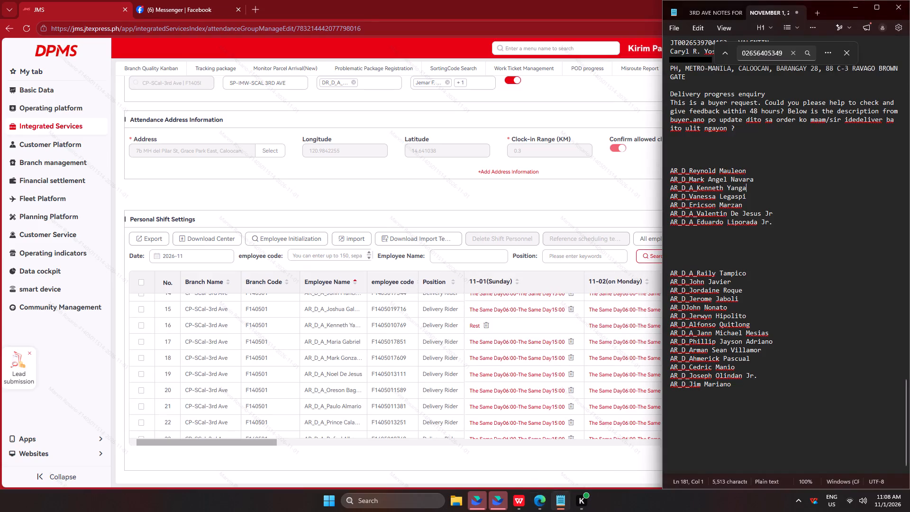
{"action": "left_click_drag", "start_coordinate": [753, 188], "coordinate": [643, 187]}
{"action": "key", "text": "ctrl+x"}
{"action": "left_click", "coordinate": [680, 264]}
{"action": "key", "text": "ctrl+v"}
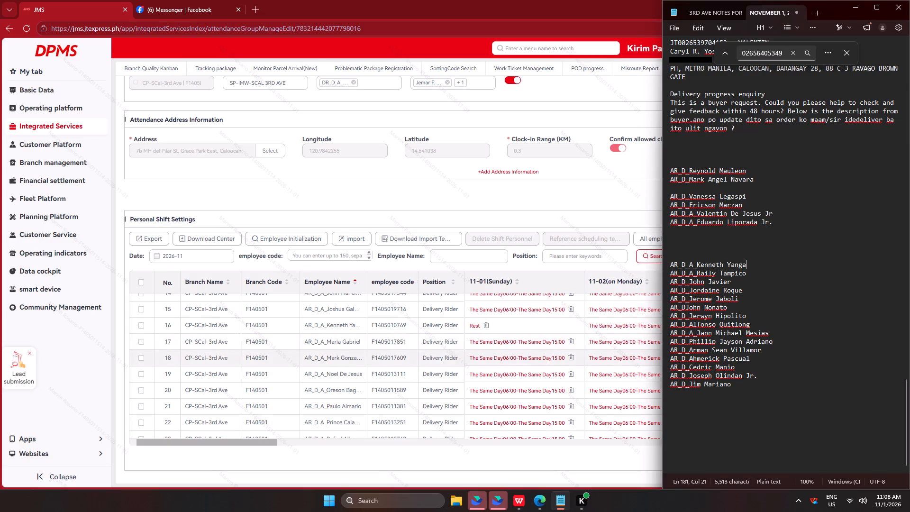
Delete the 11-01 (Sunday) shift of rider Valentin in row 28 and set that day to Rest.
{"action": "scroll", "coordinate": [490, 357], "scroll_direction": "up", "scroll_amount": 1}
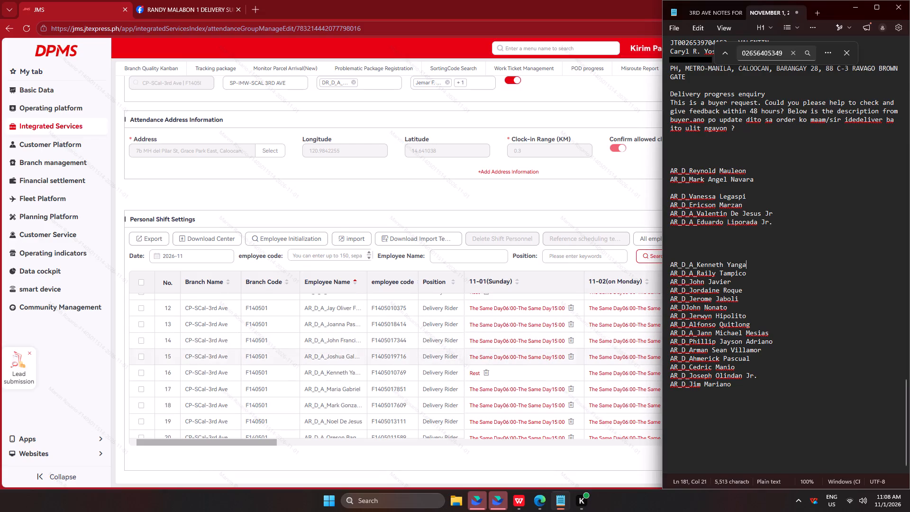
{"action": "scroll", "coordinate": [507, 347], "scroll_direction": "down", "scroll_amount": 3}
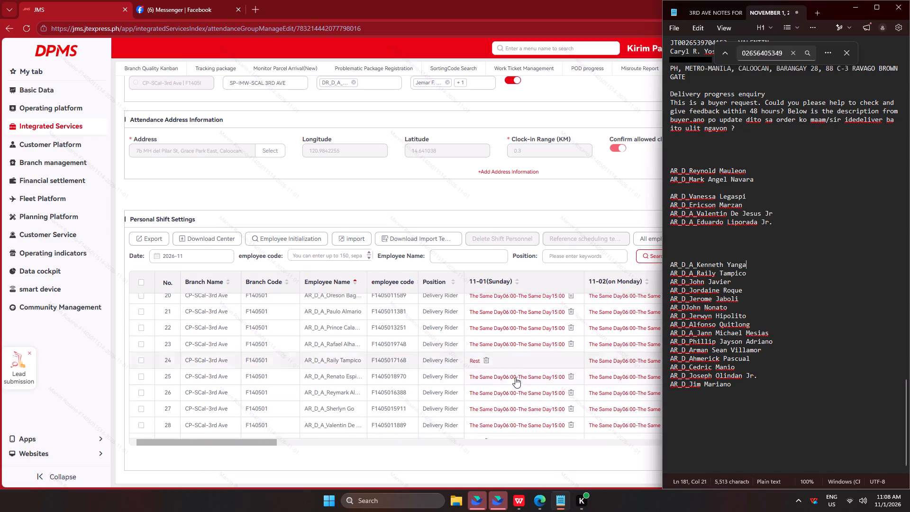
{"action": "left_click", "coordinate": [573, 425]}
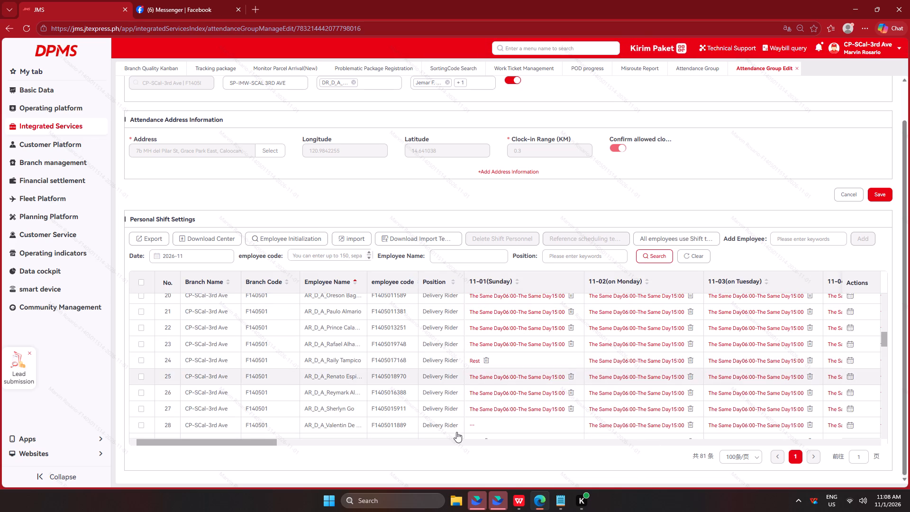
{"action": "left_click", "coordinate": [471, 427]}
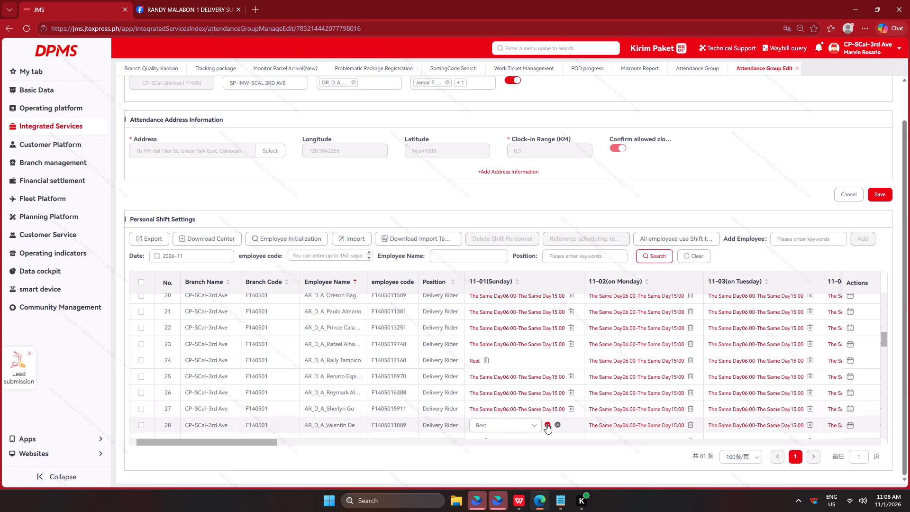
{"action": "left_click", "coordinate": [546, 423]}
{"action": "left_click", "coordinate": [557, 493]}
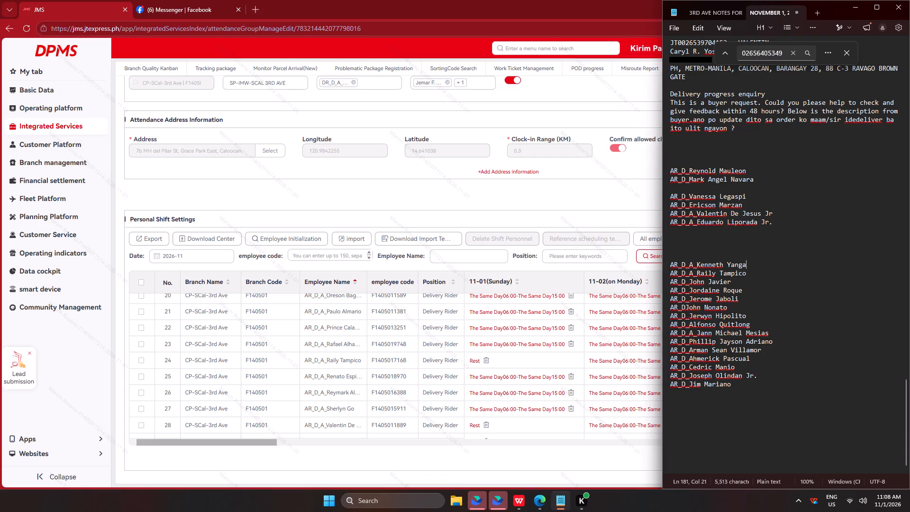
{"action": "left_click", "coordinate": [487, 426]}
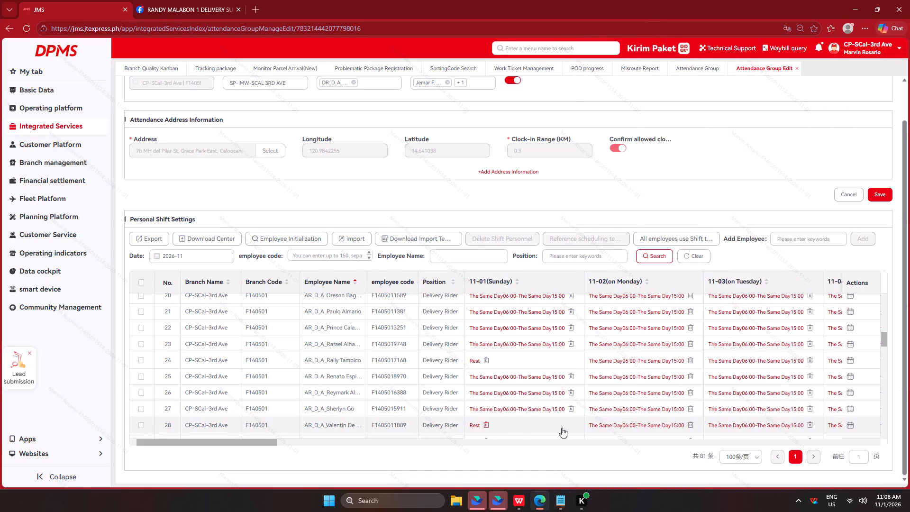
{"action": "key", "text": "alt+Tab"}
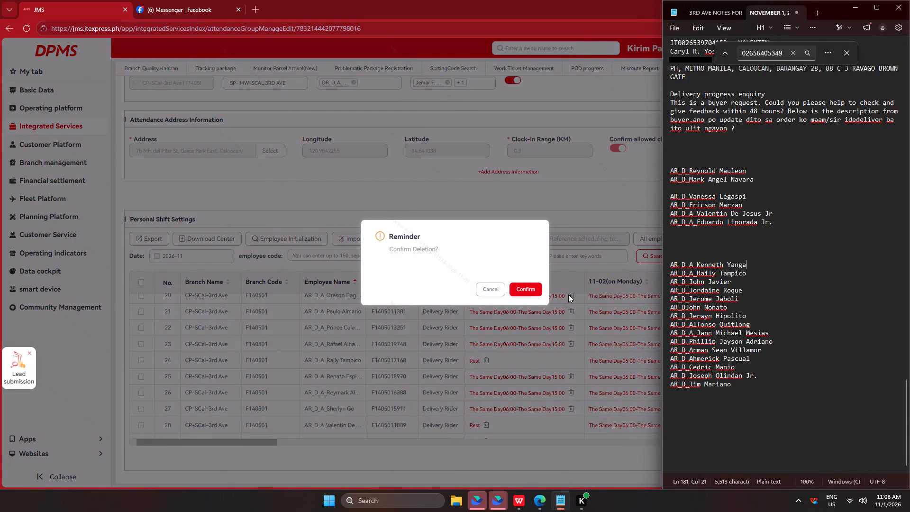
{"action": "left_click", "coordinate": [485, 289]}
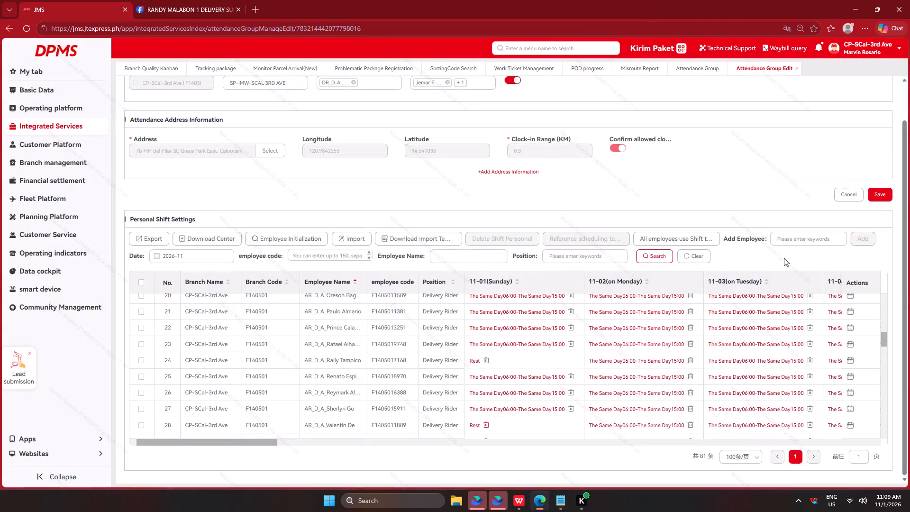
Move Valentin's name in the November 1 notes from the upper rider list to the empty line above Kenneth's.
{"action": "key", "text": "alt+Tab"}
{"action": "left_click_drag", "start_coordinate": [794, 211], "coordinate": [665, 213]}
{"action": "key", "text": "ctrl+x"}
{"action": "left_click", "coordinate": [686, 254]}
{"action": "key", "text": "v"}
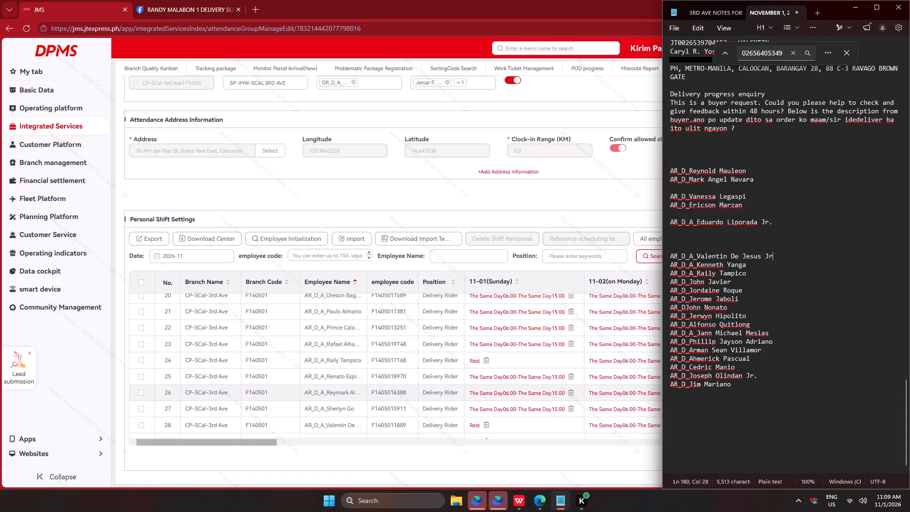
Delete the 11-01 (Sunday) shift of rider Eduardo in row 8 and set that day to Rest.
{"action": "key", "text": "alt+Tab"}
{"action": "scroll", "coordinate": [500, 375], "scroll_direction": "up", "scroll_amount": 1}
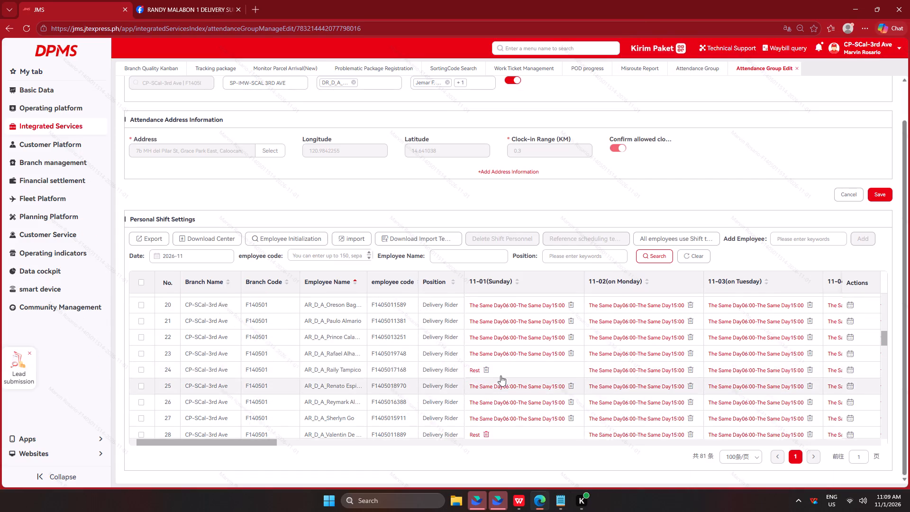
{"action": "scroll", "coordinate": [502, 375], "scroll_direction": "up", "scroll_amount": 3}
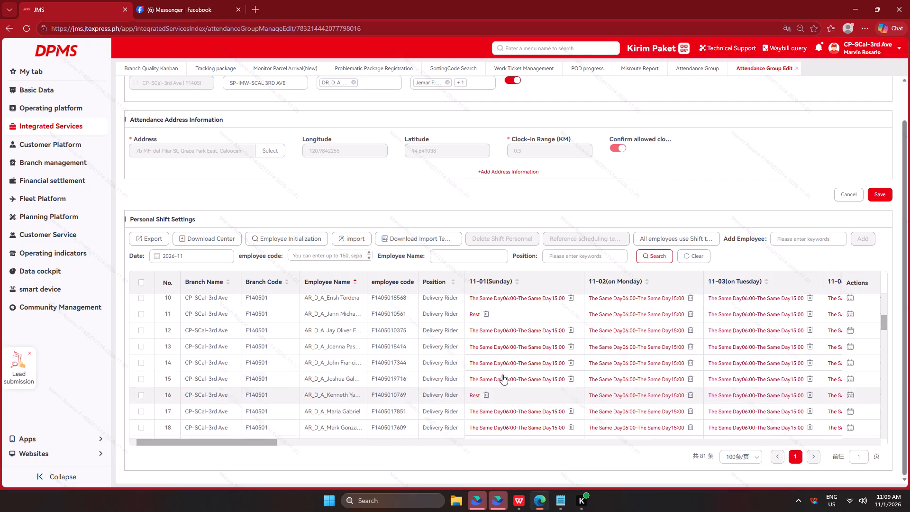
{"action": "scroll", "coordinate": [503, 375], "scroll_direction": "up", "scroll_amount": 2}
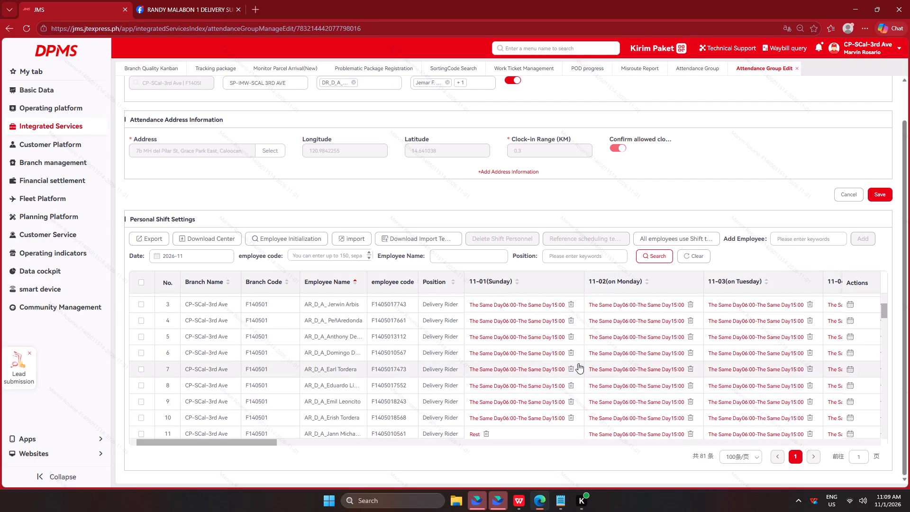
{"action": "key", "text": "alt+Tab"}
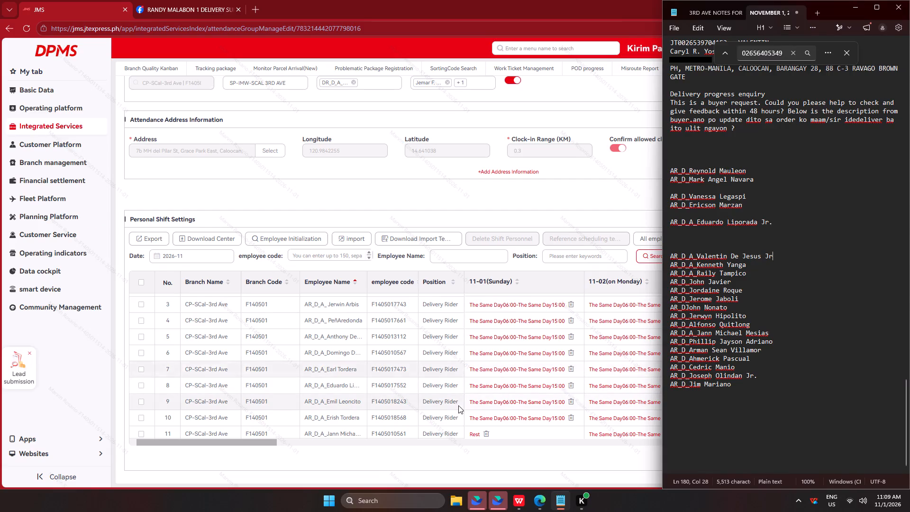
{"action": "scroll", "coordinate": [493, 391], "scroll_direction": "up", "scroll_amount": 1}
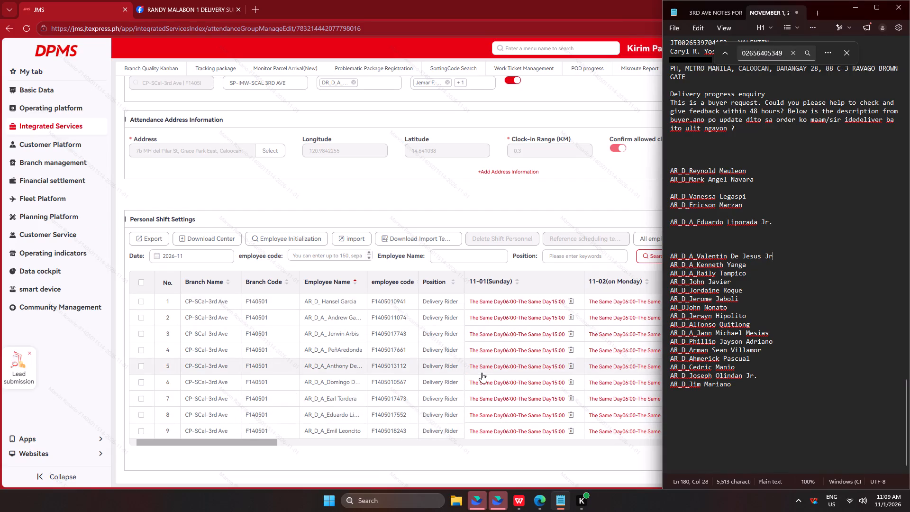
{"action": "scroll", "coordinate": [482, 373], "scroll_direction": "up", "scroll_amount": 1}
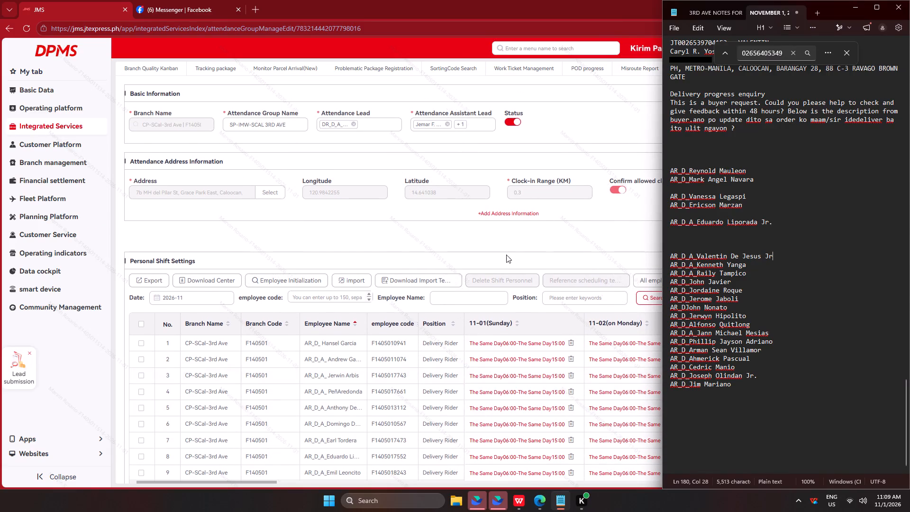
{"action": "left_click", "coordinate": [514, 247]}
{"action": "scroll", "coordinate": [521, 251], "scroll_direction": "down", "scroll_amount": 2}
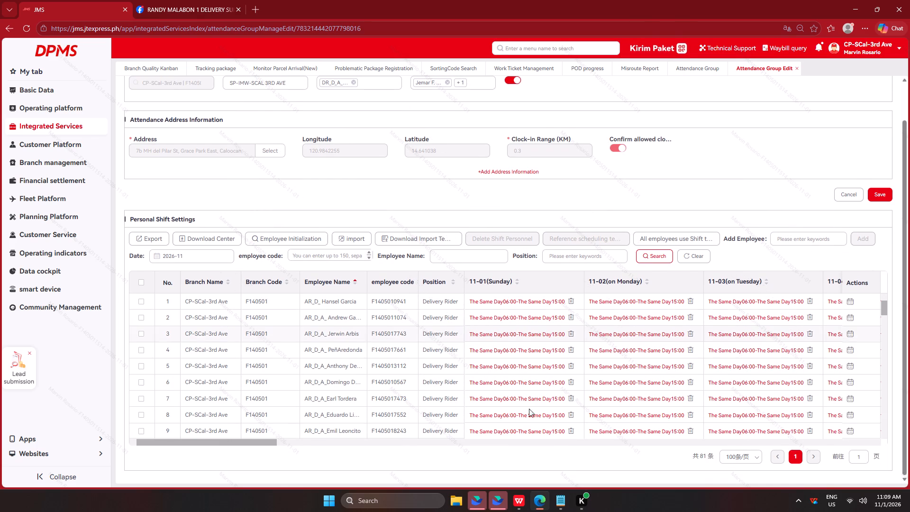
{"action": "left_click", "coordinate": [570, 414]}
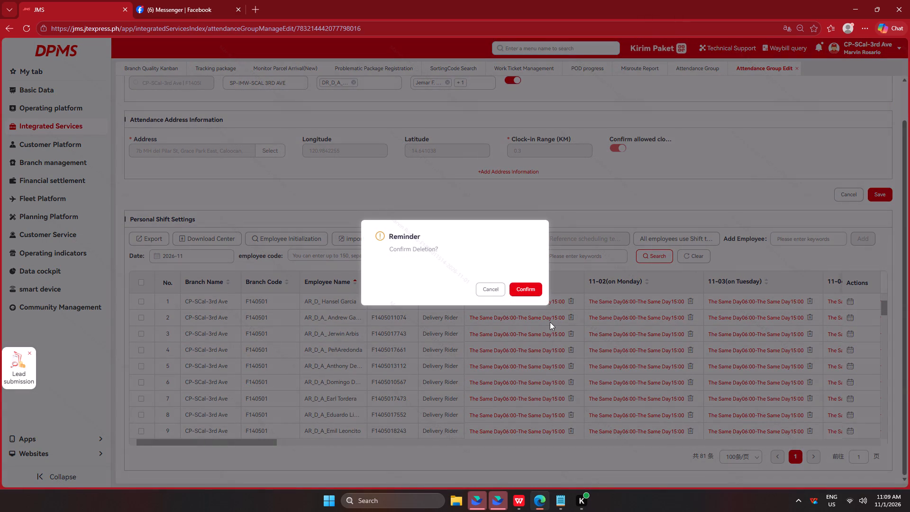
{"action": "left_click", "coordinate": [522, 288]}
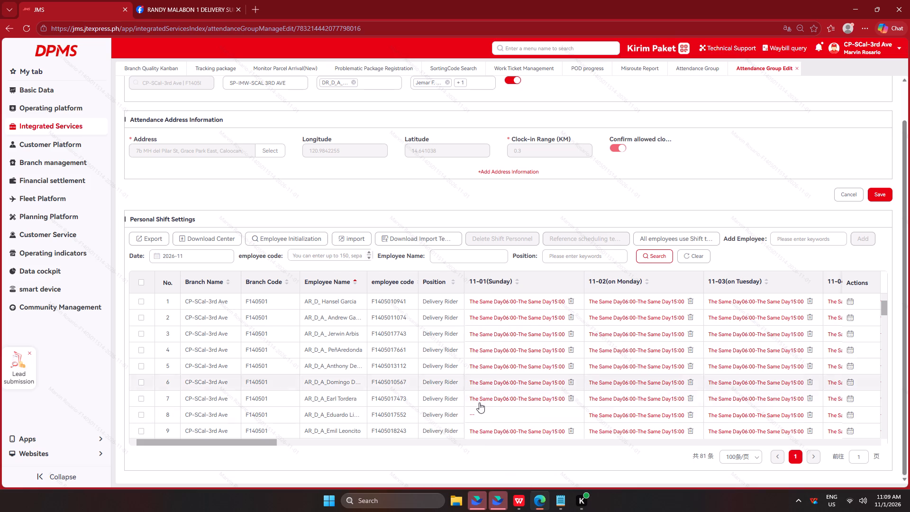
{"action": "left_click", "coordinate": [473, 415]}
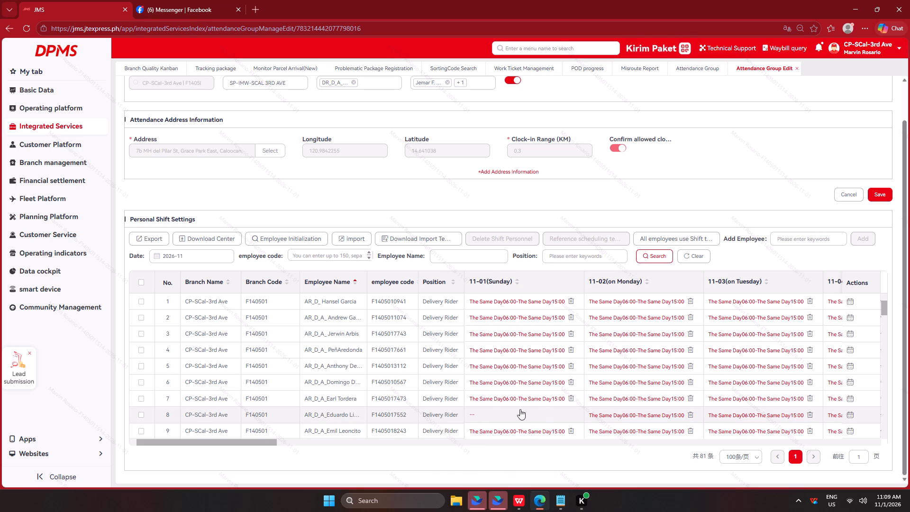
{"action": "left_click", "coordinate": [547, 414]}
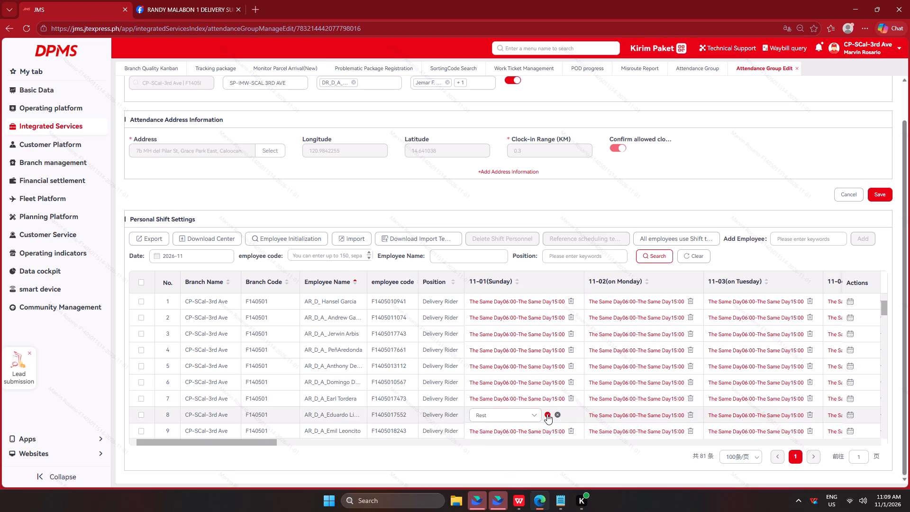